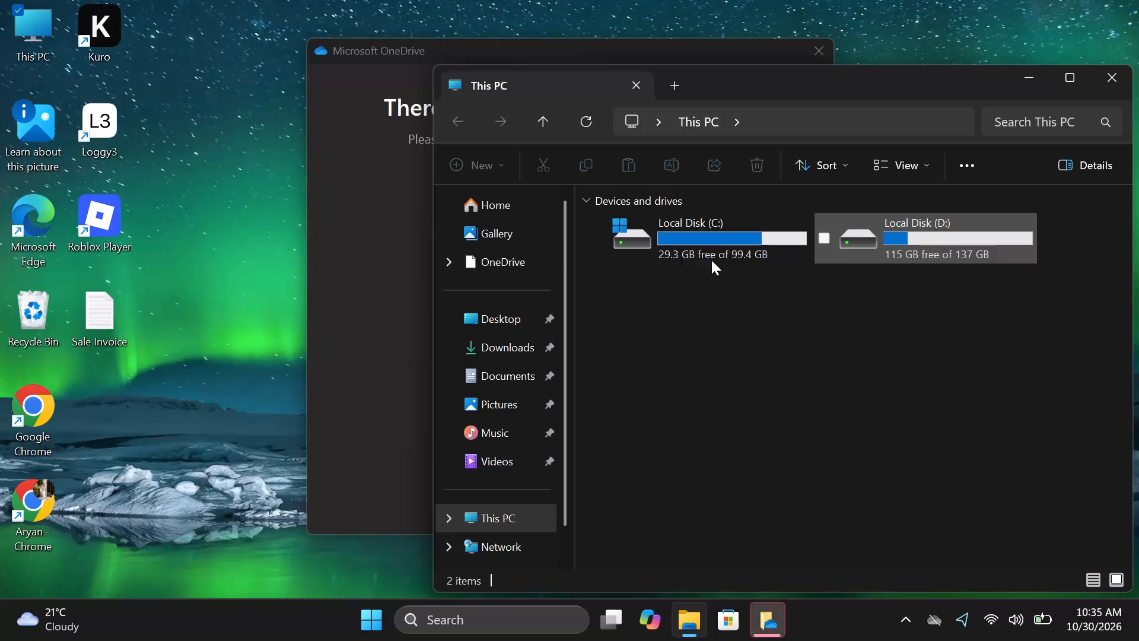
Move the 28sept2026 Invoice PDF from the Downloads folder to the desktop.
{"action": "double_click", "coordinate": [521, 342]}
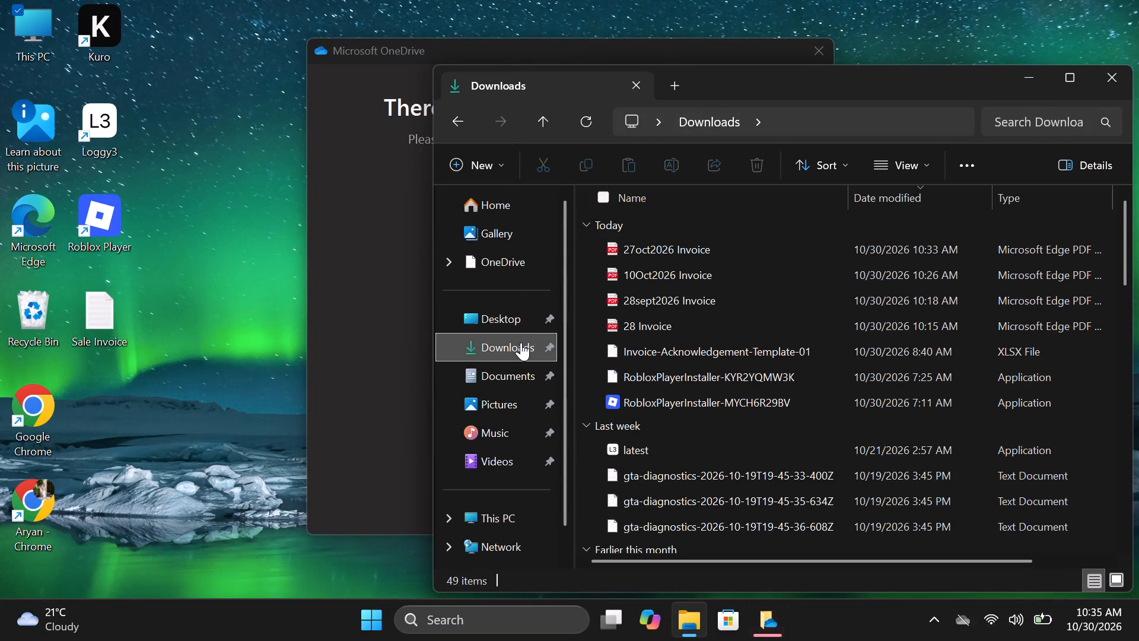
{"action": "left_click_drag", "start_coordinate": [696, 307], "coordinate": [219, 150]}
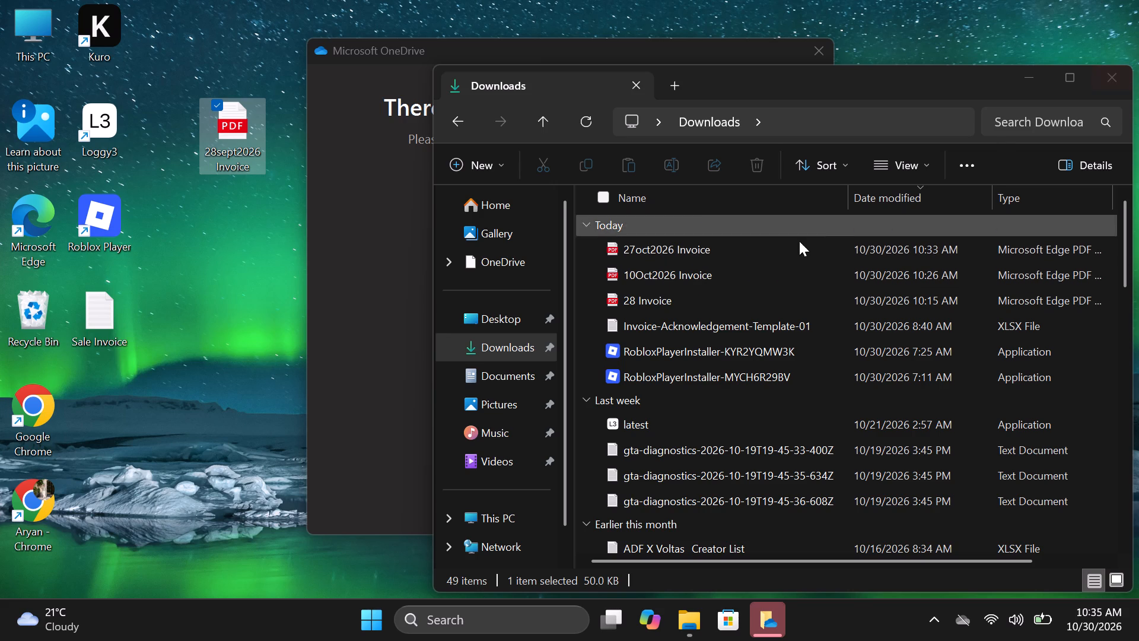
Delete the 10Oct2026 Invoice and 28 Invoice PDFs from the Downloads folder.
{"action": "left_click", "coordinate": [704, 284]}
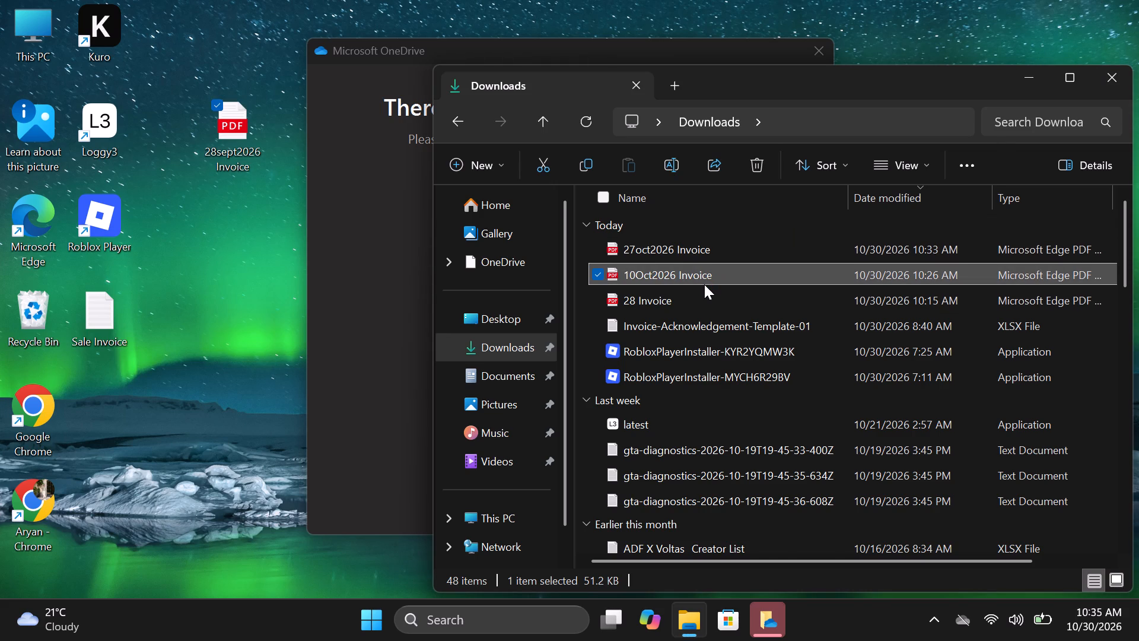
{"action": "key", "text": "Delete"}
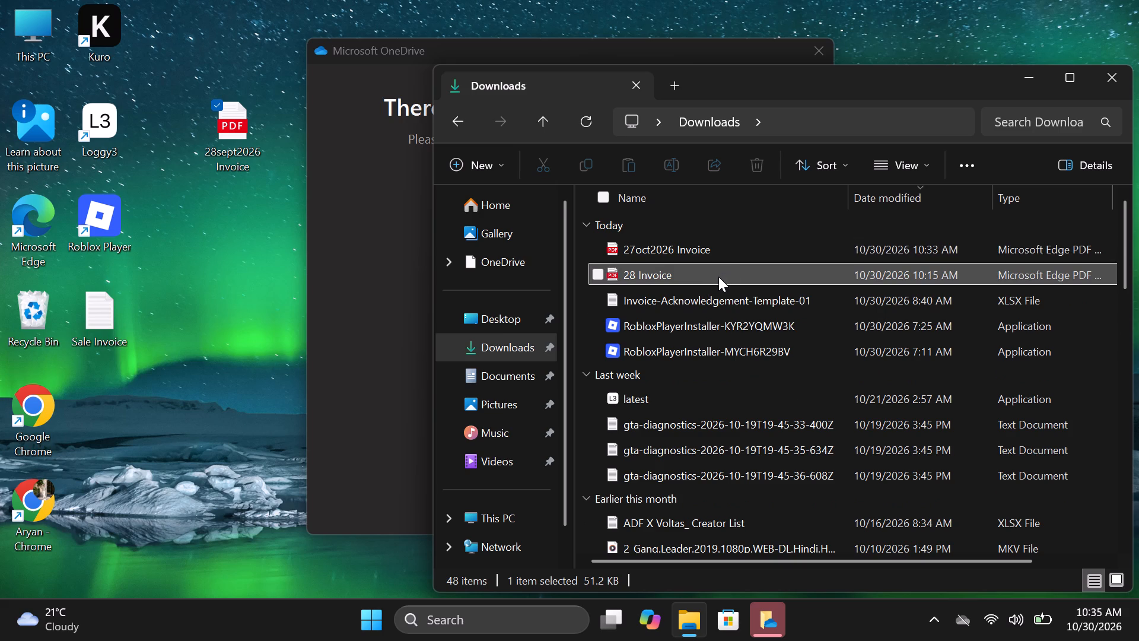
{"action": "left_click", "coordinate": [718, 277]}
{"action": "key", "text": "Delete"}
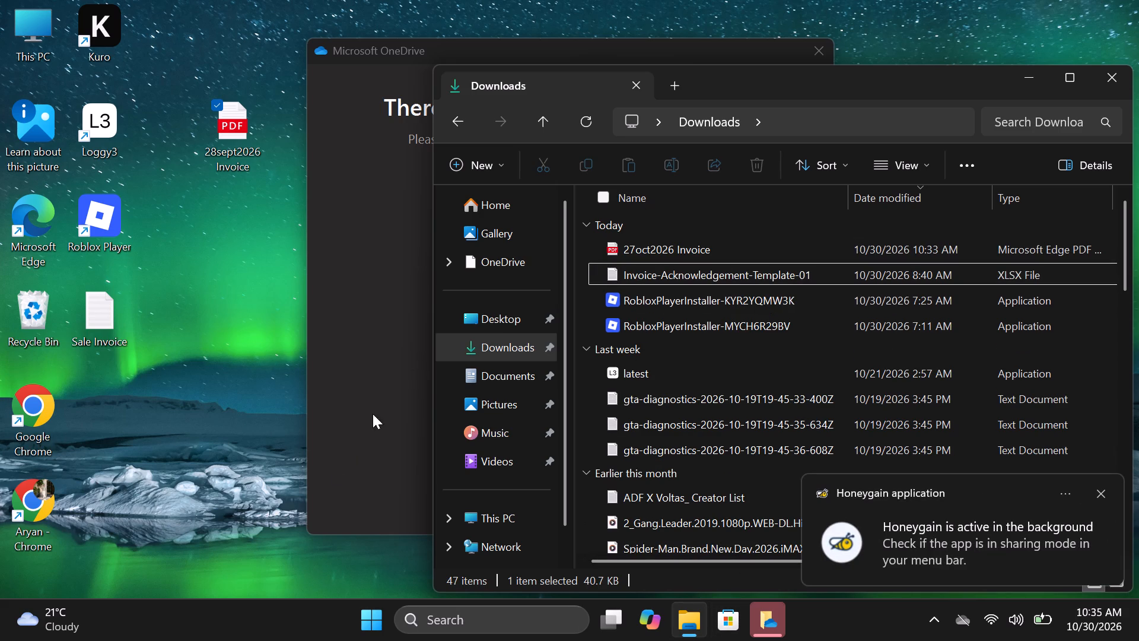
Launch Excel and dismiss the OneDrive sign-in window covering it.
{"action": "left_click", "coordinate": [374, 624]}
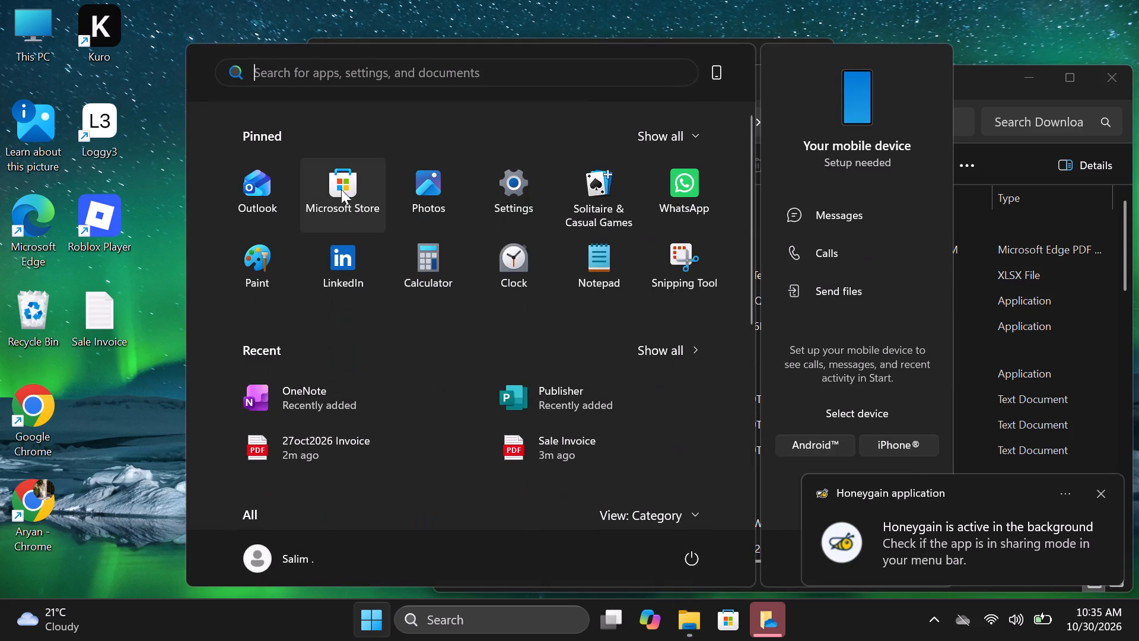
{"action": "type", "text": "ec"}
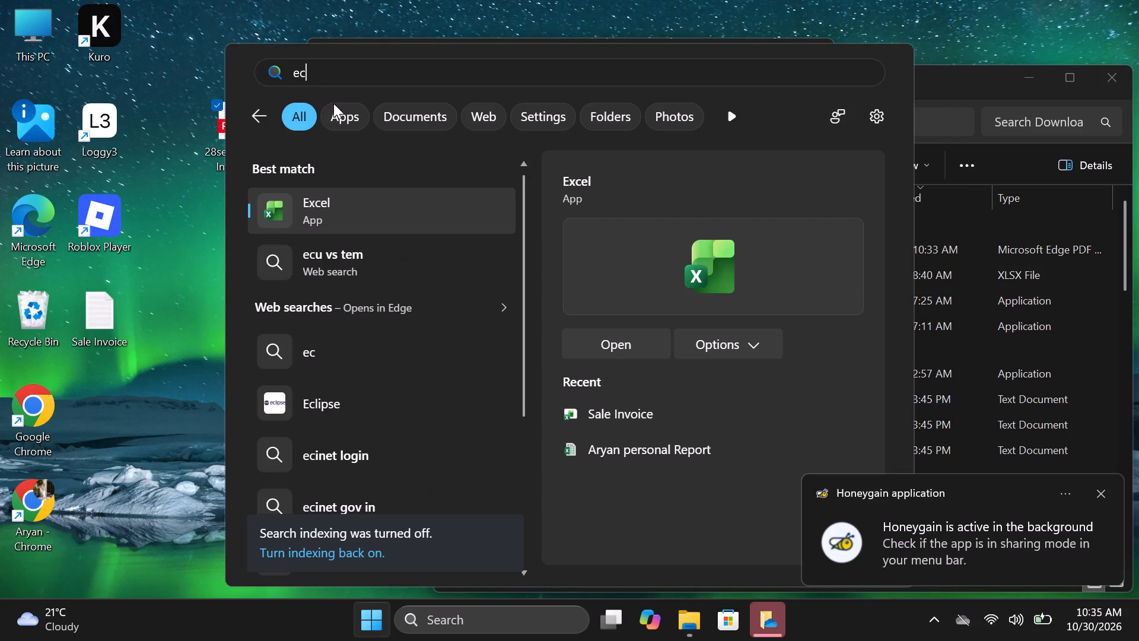
{"action": "left_click", "coordinate": [349, 224]}
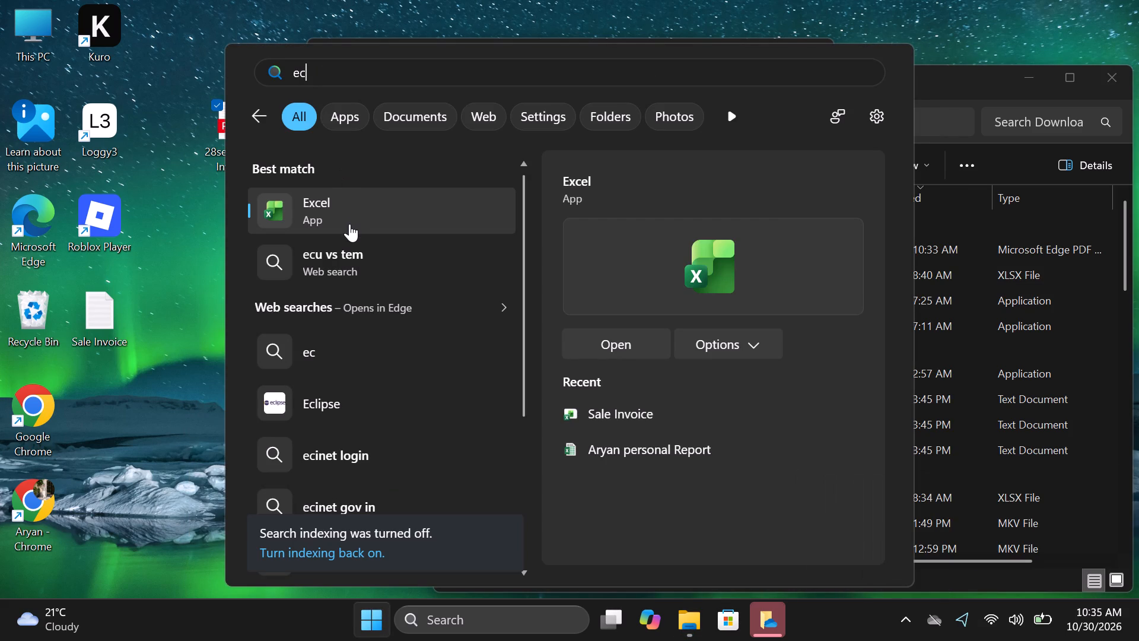
{"action": "left_click", "coordinate": [349, 224]}
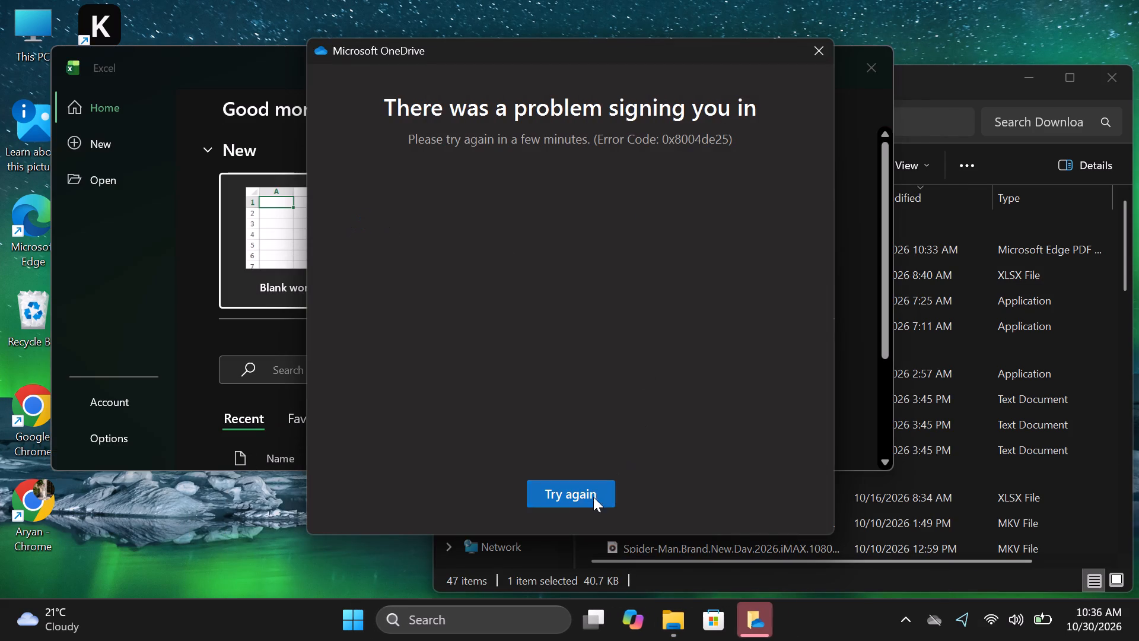
{"action": "left_click", "coordinate": [582, 500]}
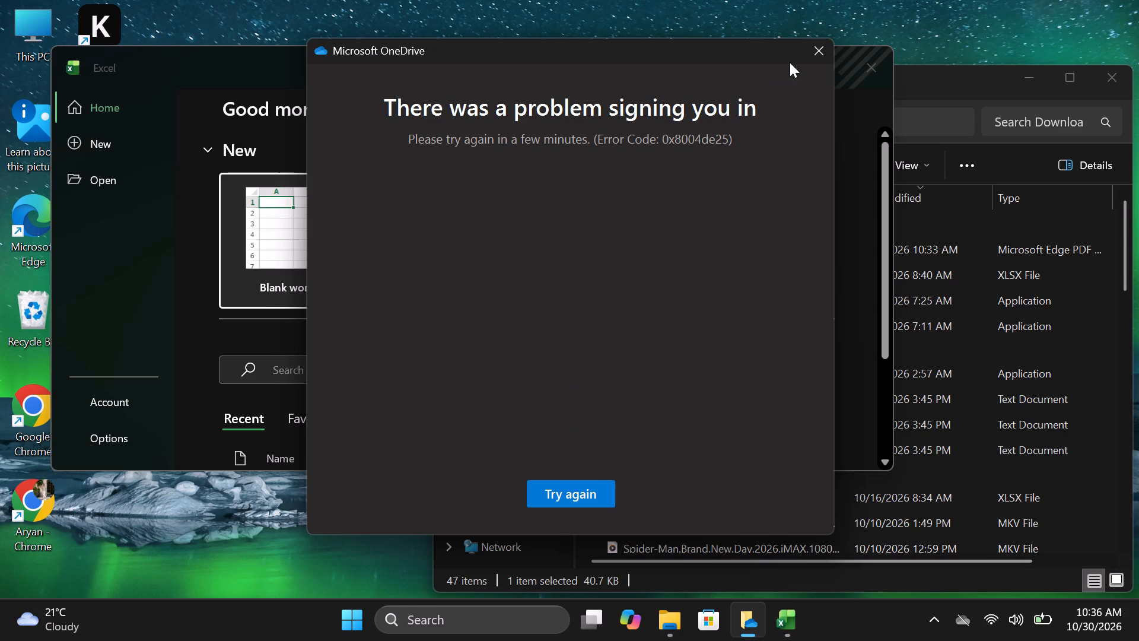
{"action": "left_click", "coordinate": [818, 57]}
Open the recent Sale Invoice workbook and maximize its window.
{"action": "scroll", "coordinate": [632, 331], "scroll_direction": "down", "scroll_amount": 1}
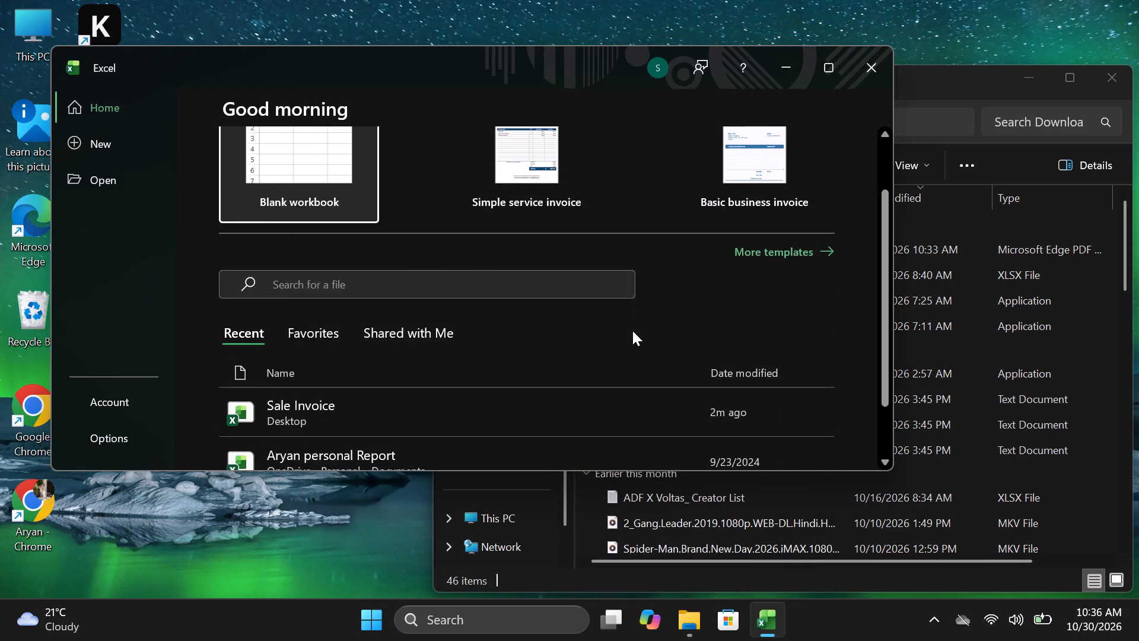
{"action": "scroll", "coordinate": [632, 331], "scroll_direction": "down", "scroll_amount": 1}
{"action": "left_click", "coordinate": [358, 369]}
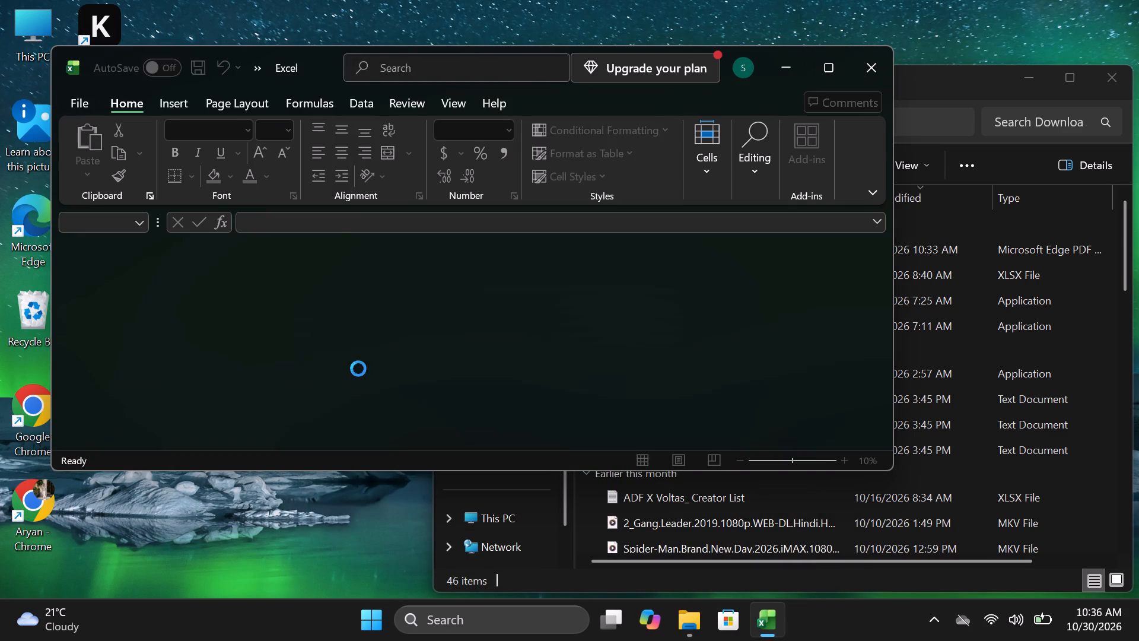
{"action": "left_click", "coordinate": [836, 64]}
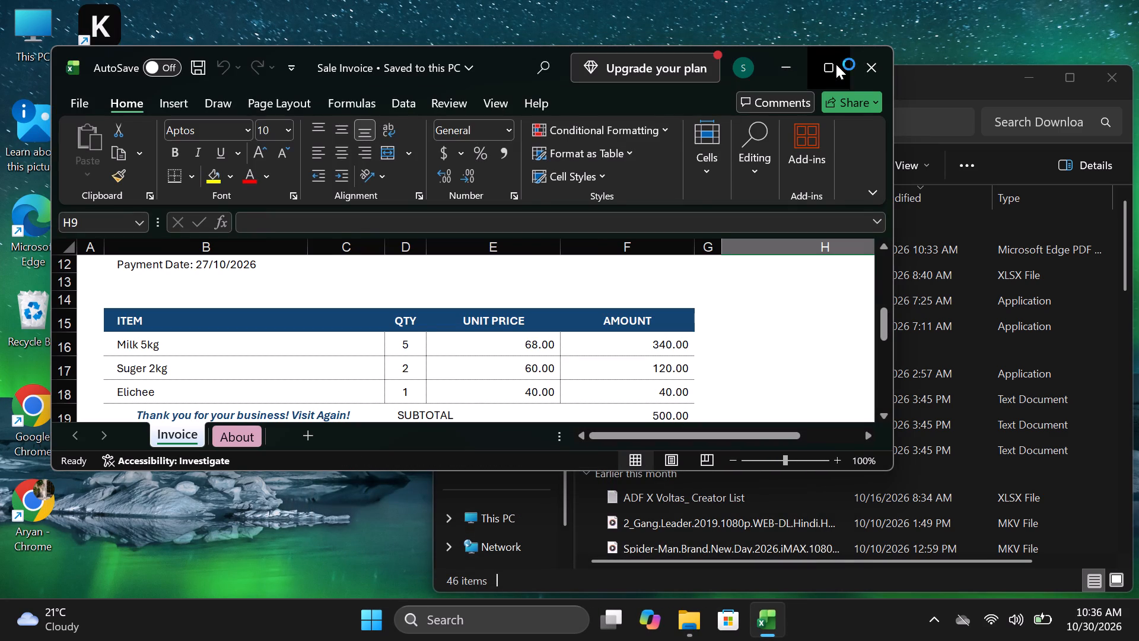
Change the invoice number in cell B8 of the Invoice sheet to 2190 and save the workbook.
{"action": "scroll", "coordinate": [373, 287], "scroll_direction": "up", "scroll_amount": 3}
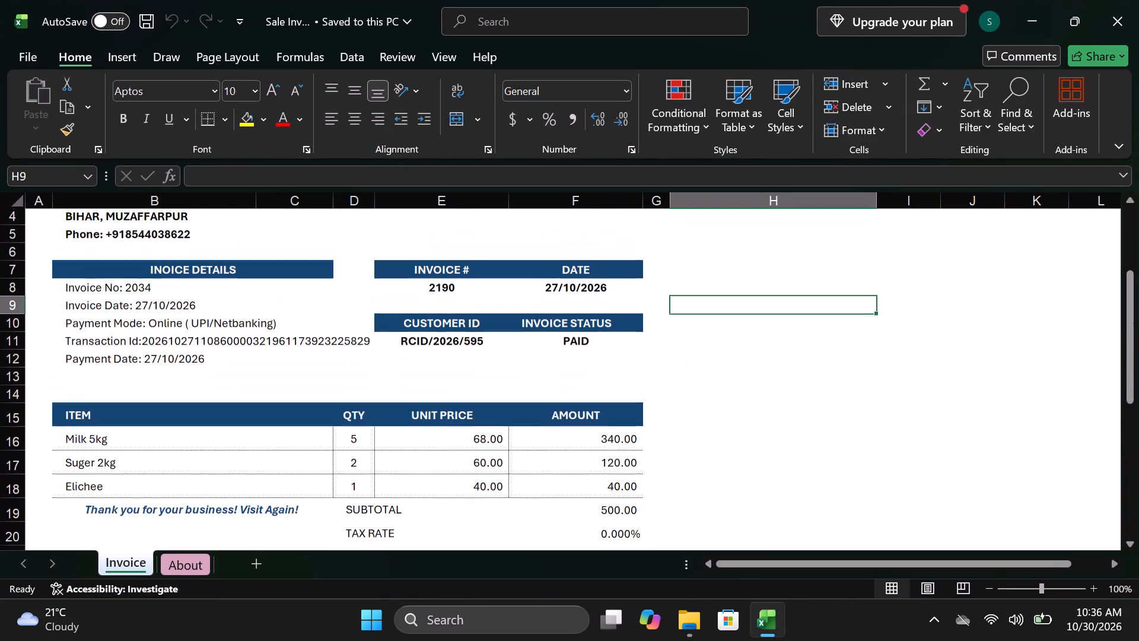
{"action": "double_click", "coordinate": [166, 289]}
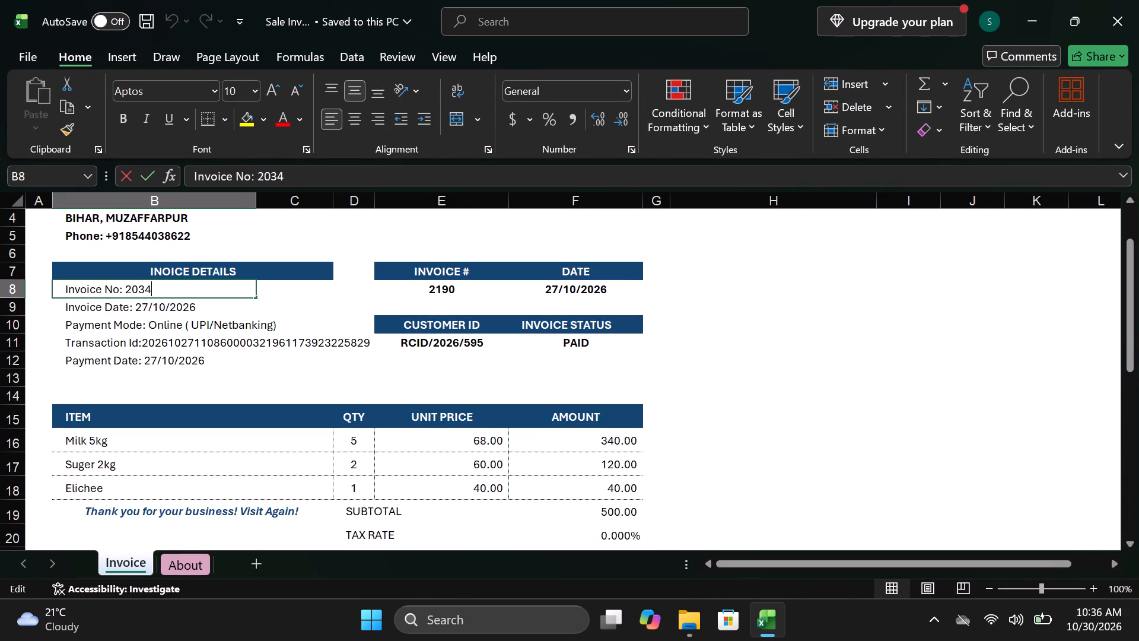
{"action": "key", "text": "BackSpace"}
{"action": "key", "text": "BackSpace"}
{"action": "key", "text": "BackSpace"}
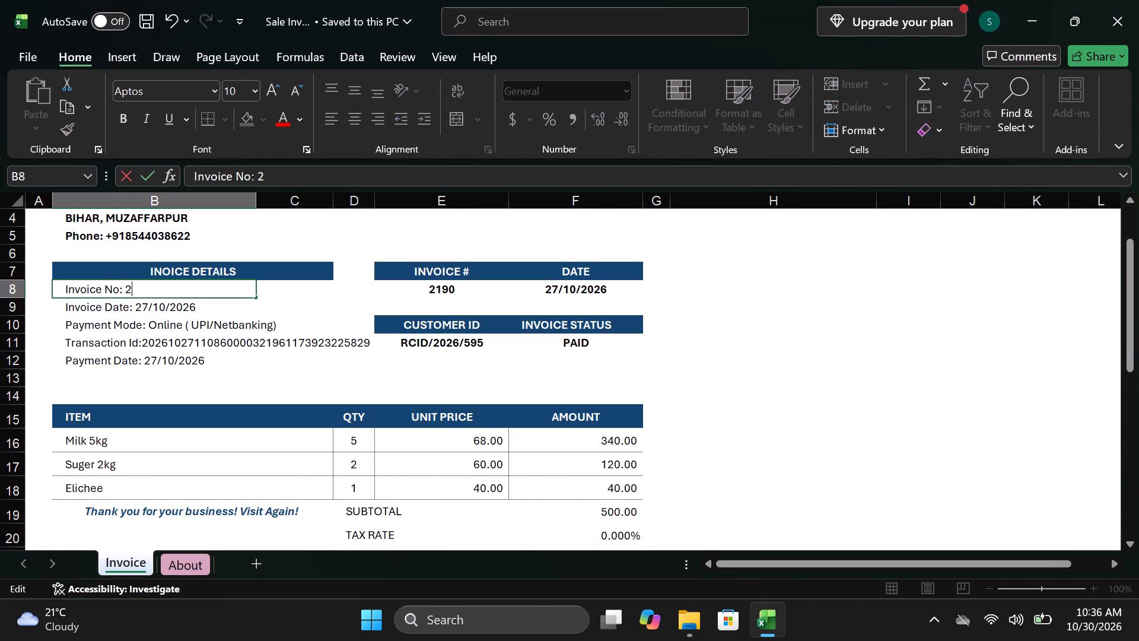
{"action": "type", "text": "190"}
{"action": "left_click", "coordinate": [373, 351]}
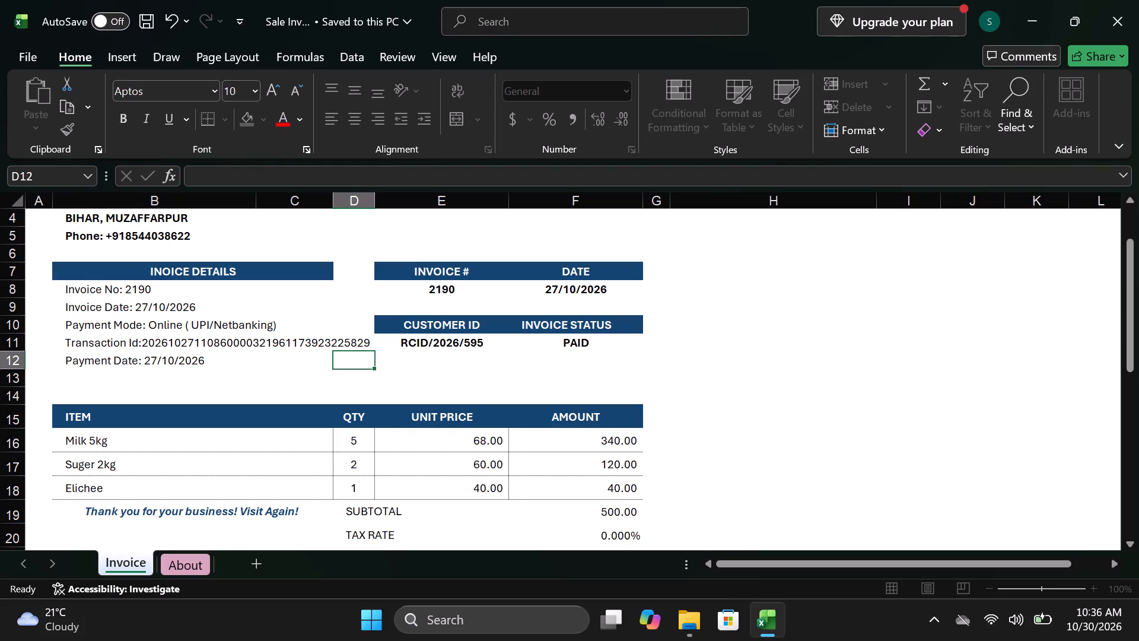
{"action": "key", "text": "ctrl+s"}
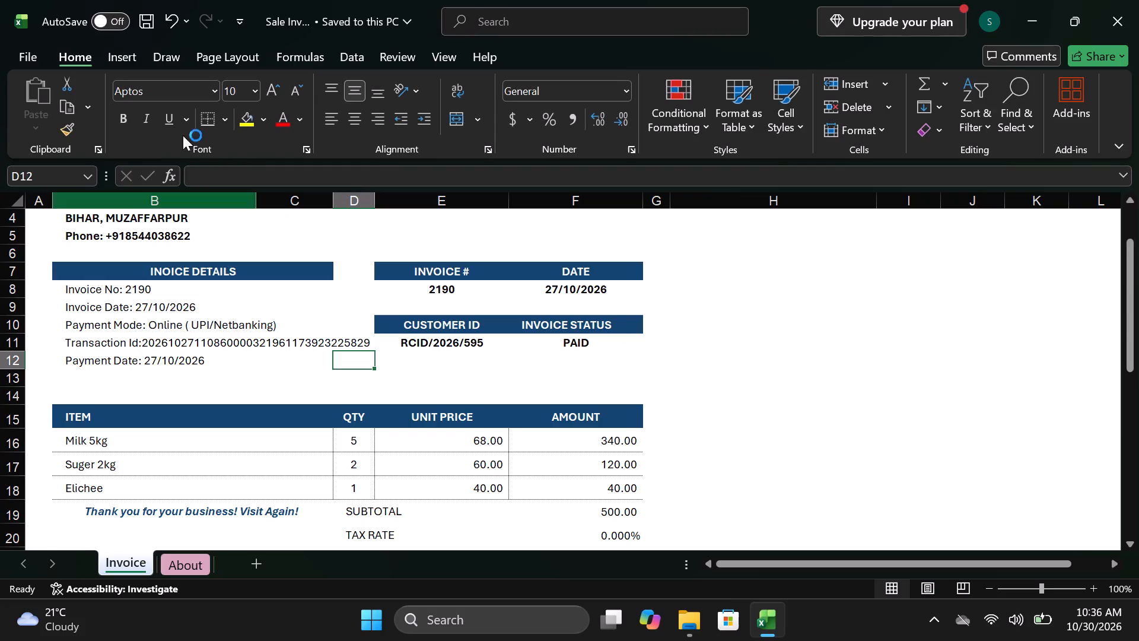
Save the Sale Invoice workbook again under its existing name and location.
{"action": "left_click", "coordinate": [35, 56]}
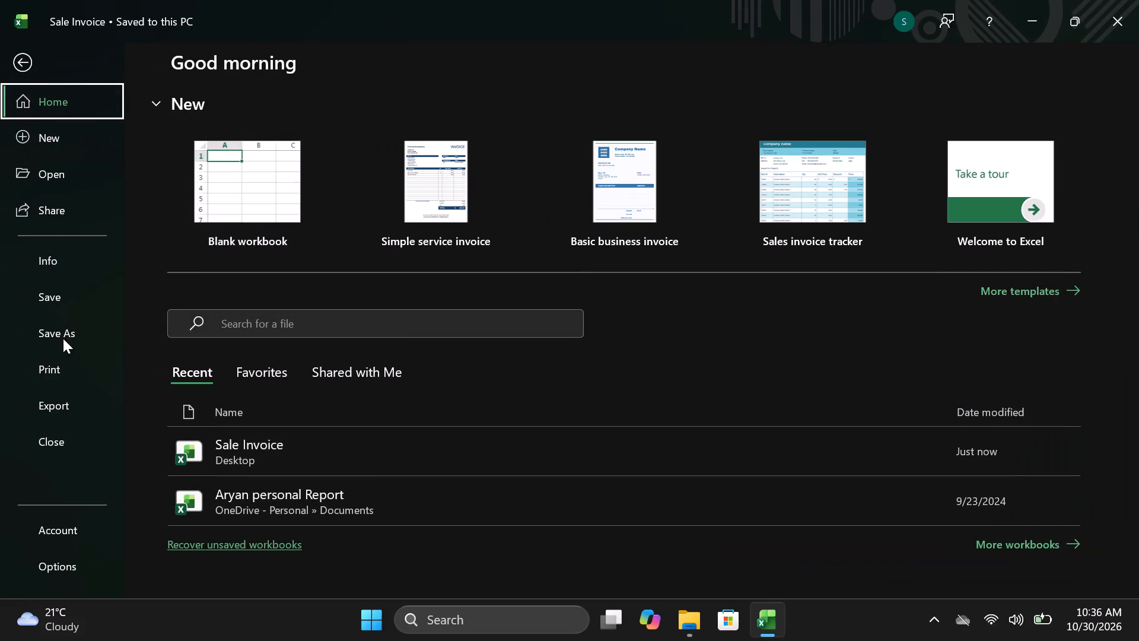
{"action": "left_click", "coordinate": [69, 335]}
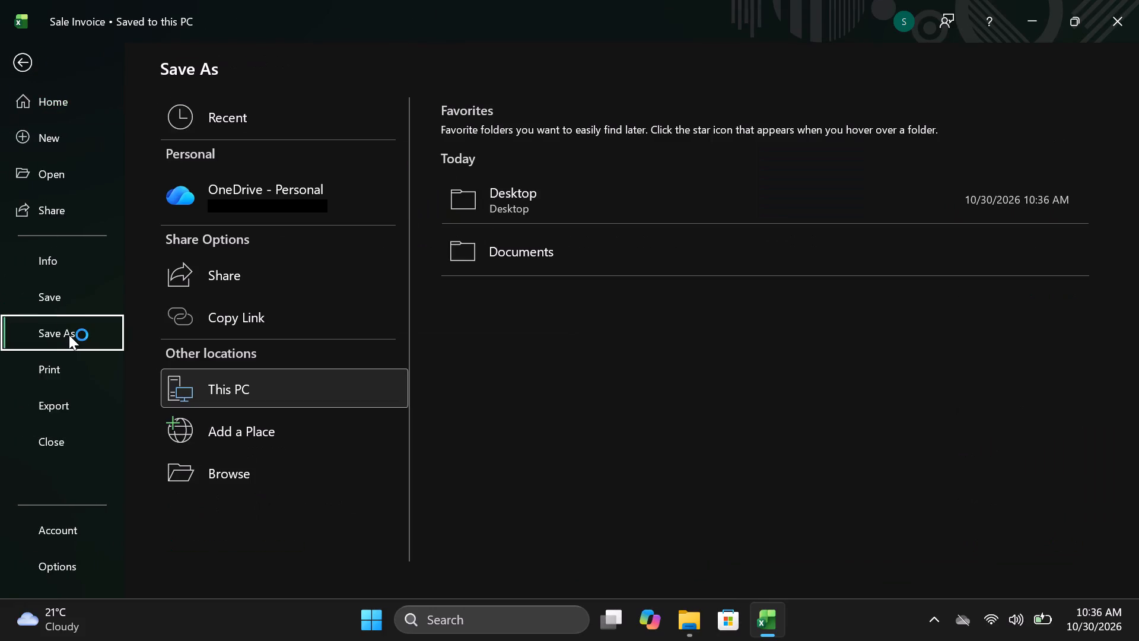
{"action": "left_click", "coordinate": [69, 297]}
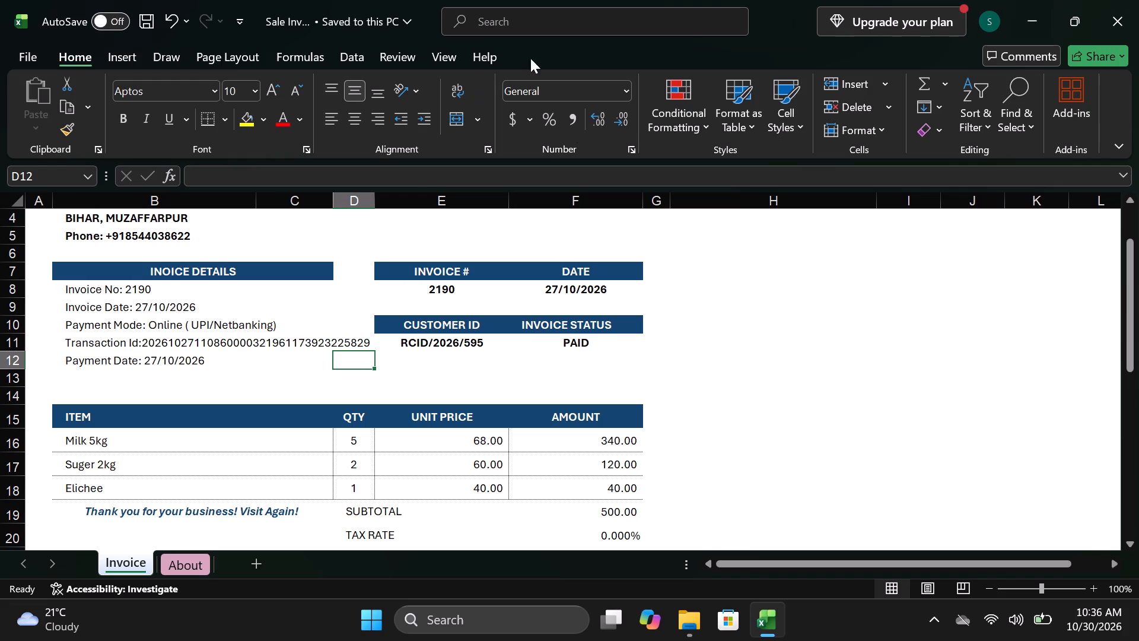
Open the file management view of the Sale Invoice workbook.
{"action": "left_click", "coordinate": [23, 54]}
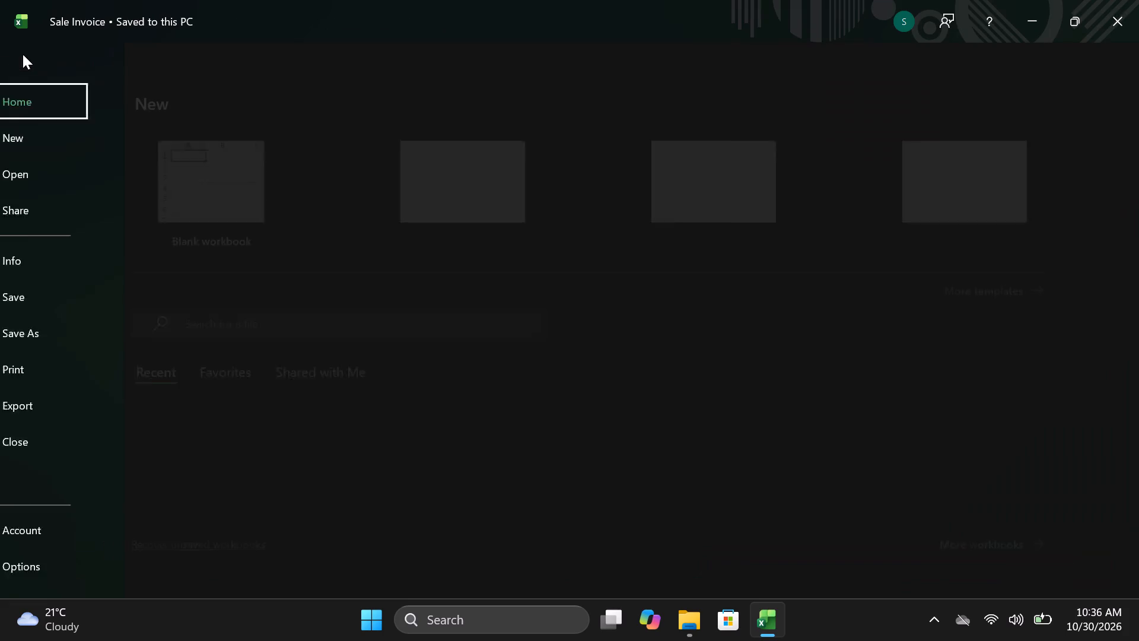
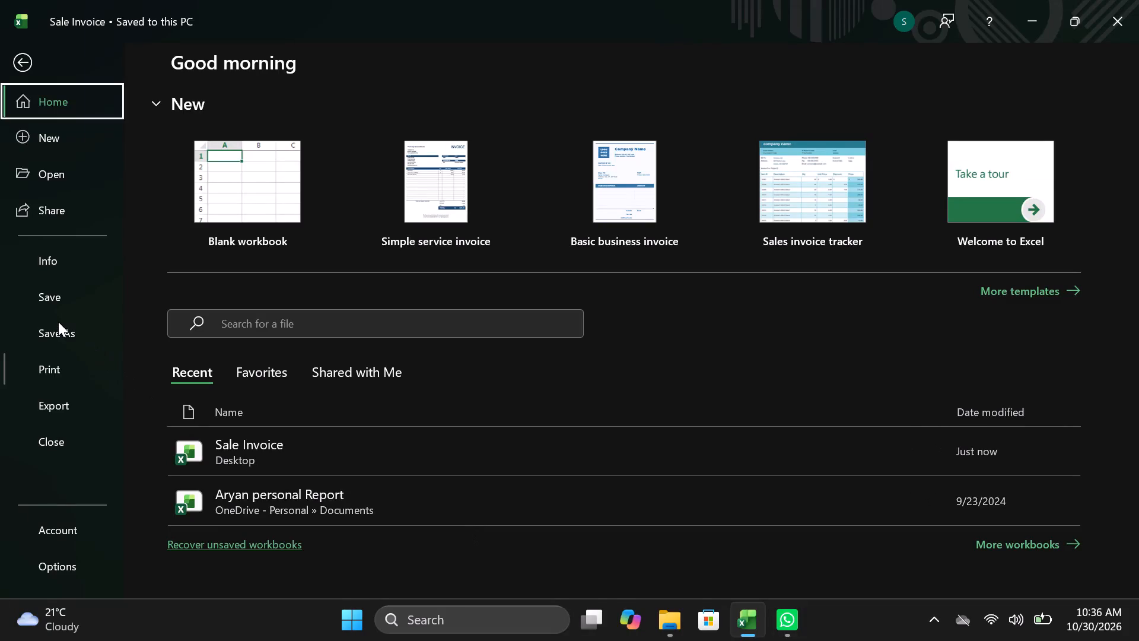
Save the Sale Invoice workbook once more under its existing name.
{"action": "double_click", "coordinate": [55, 331]}
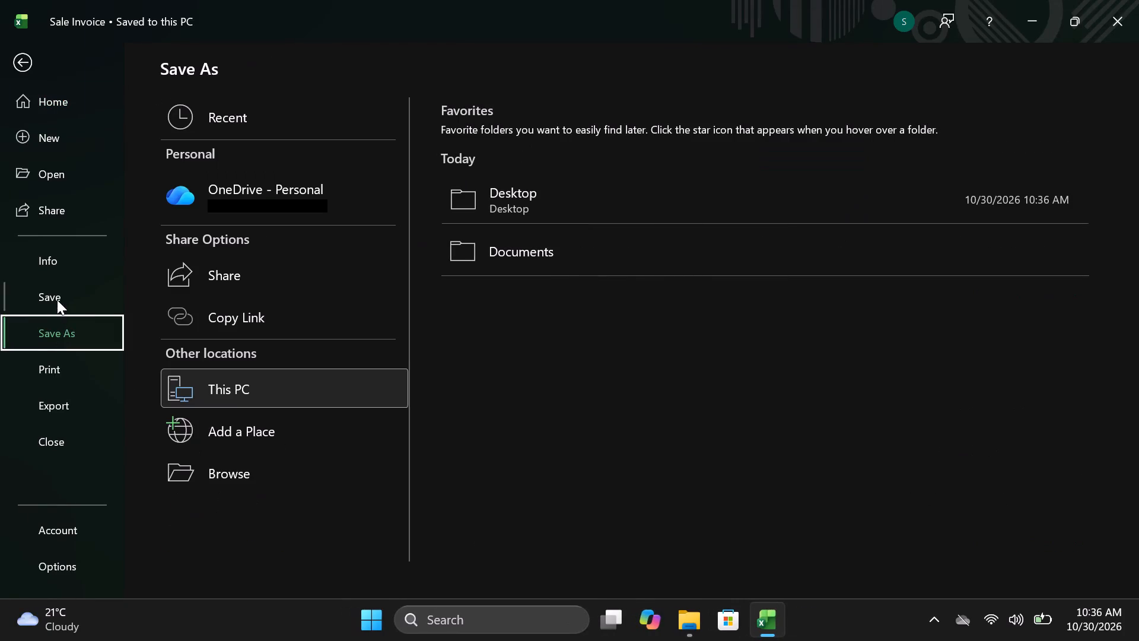
{"action": "double_click", "coordinate": [57, 300]}
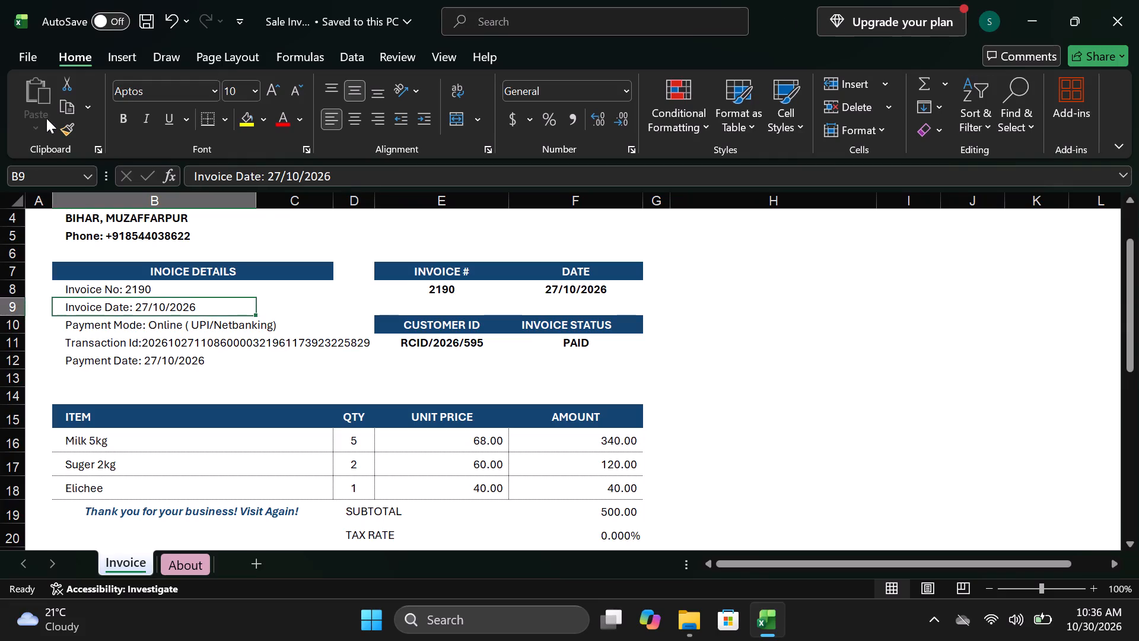
Save the invoice as a PDF named Sale Invoice in the Documents folder, replacing the existing PDF.
{"action": "left_click", "coordinate": [28, 53]}
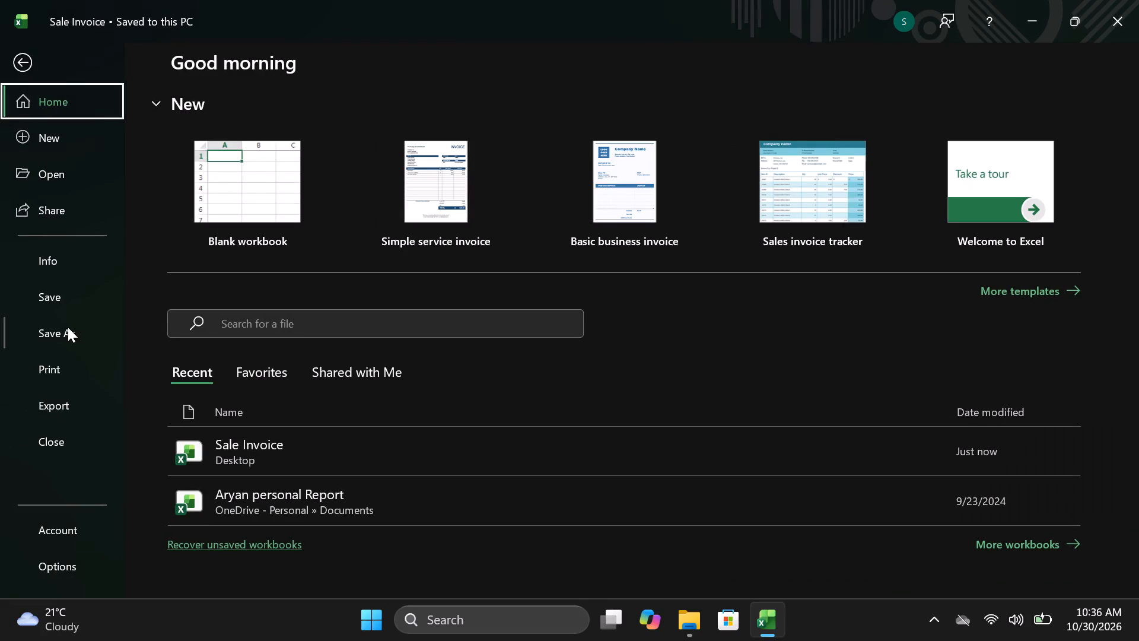
{"action": "double_click", "coordinate": [62, 328]}
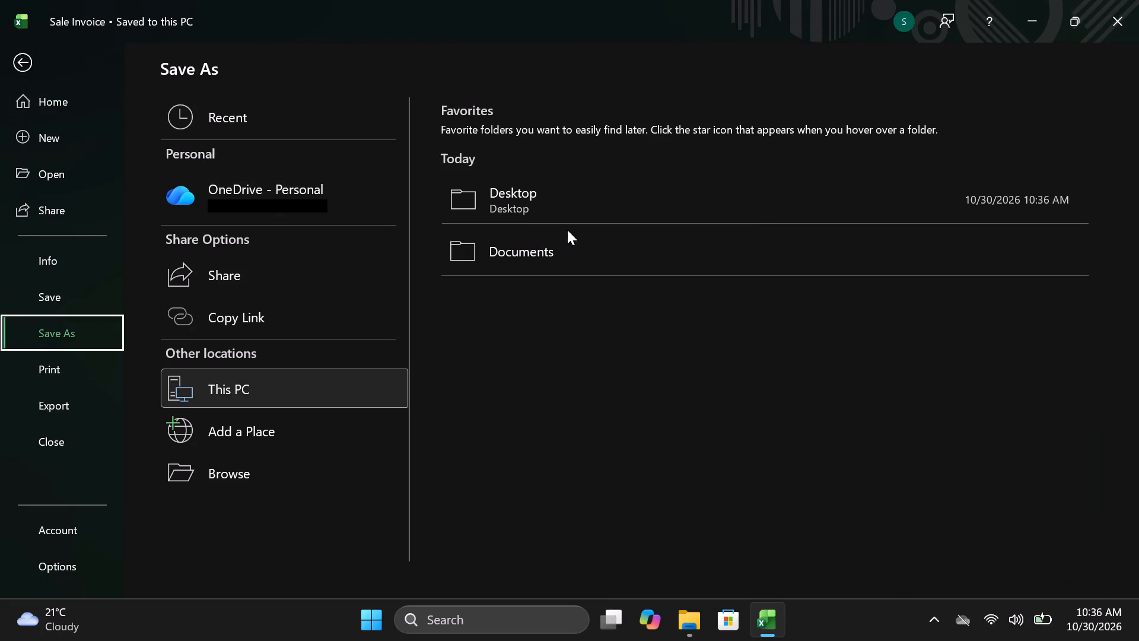
{"action": "left_click", "coordinate": [563, 246]}
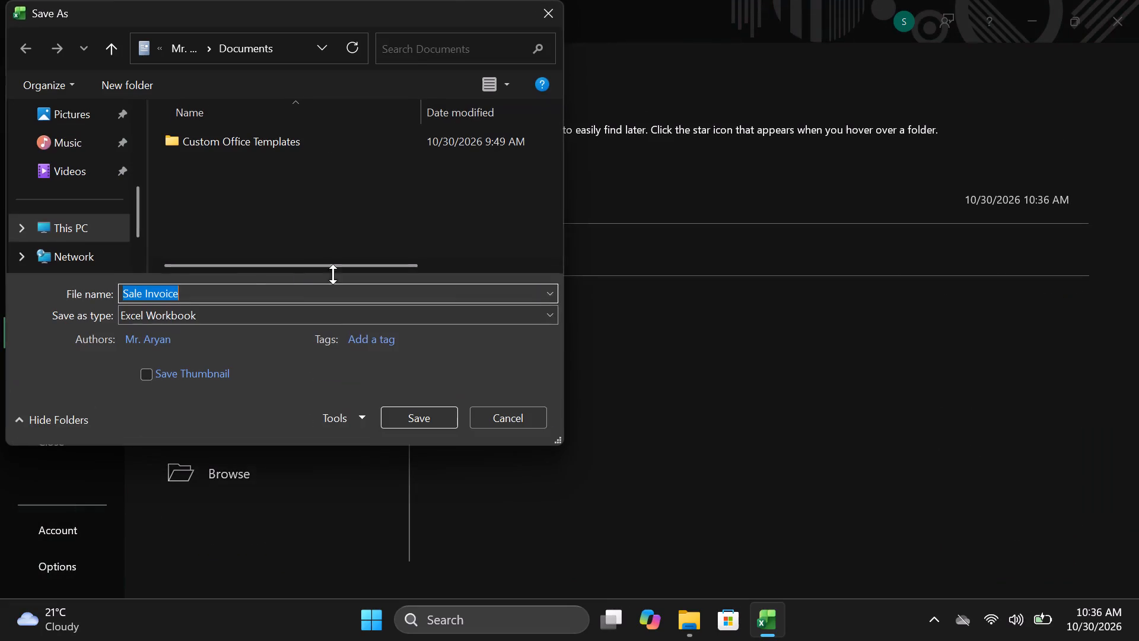
{"action": "left_click", "coordinate": [263, 309]}
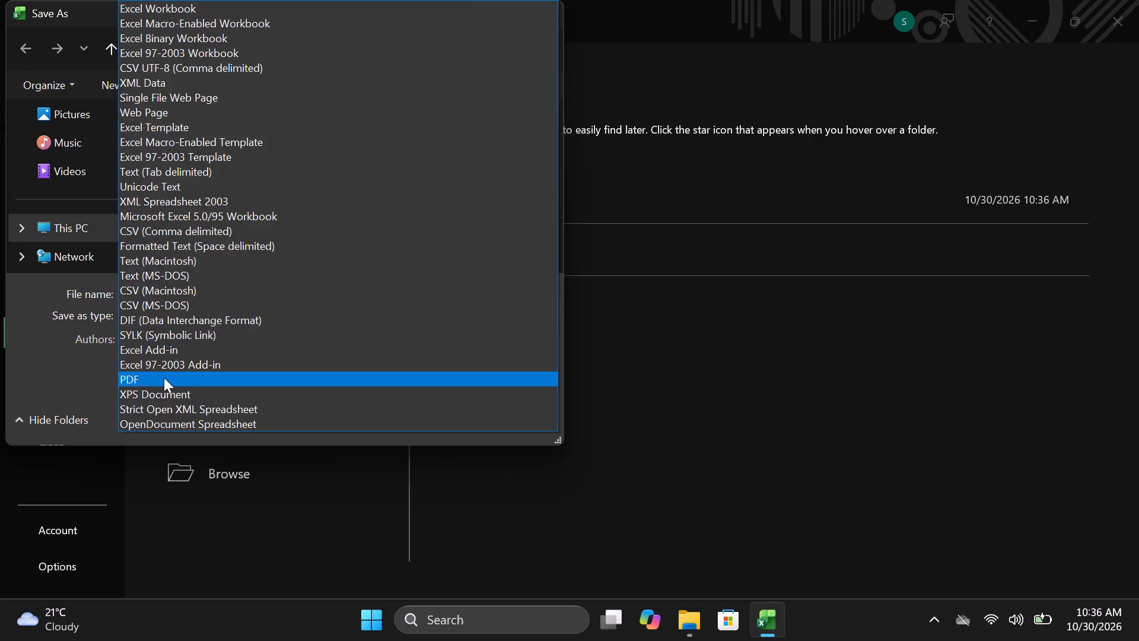
{"action": "left_click", "coordinate": [163, 377]}
{"action": "left_click", "coordinate": [408, 493]}
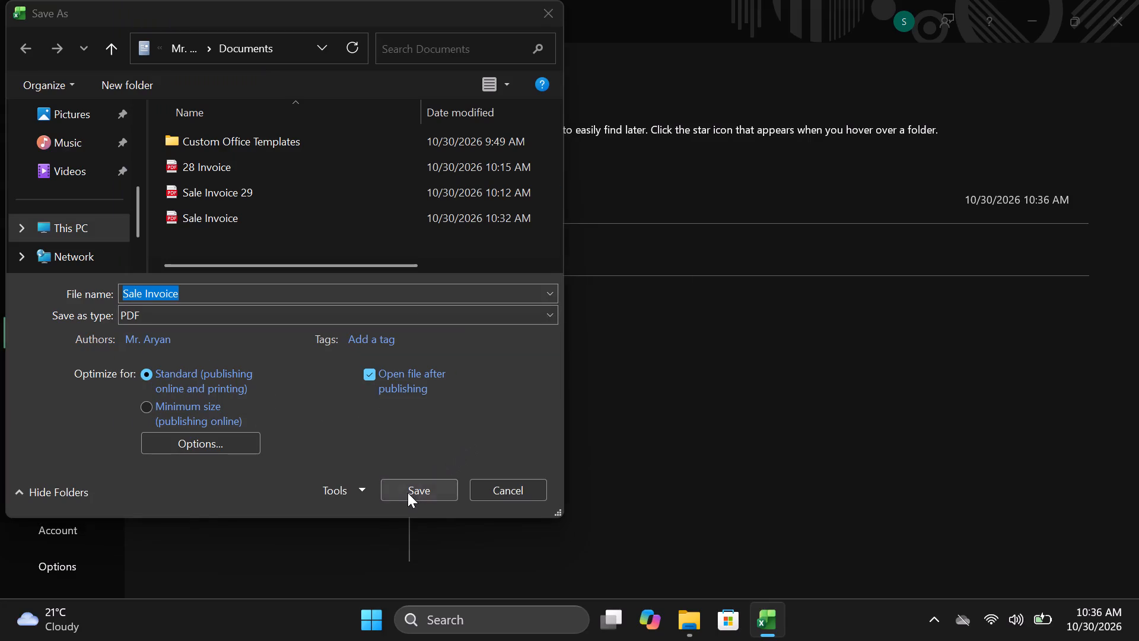
{"action": "left_click", "coordinate": [628, 313]}
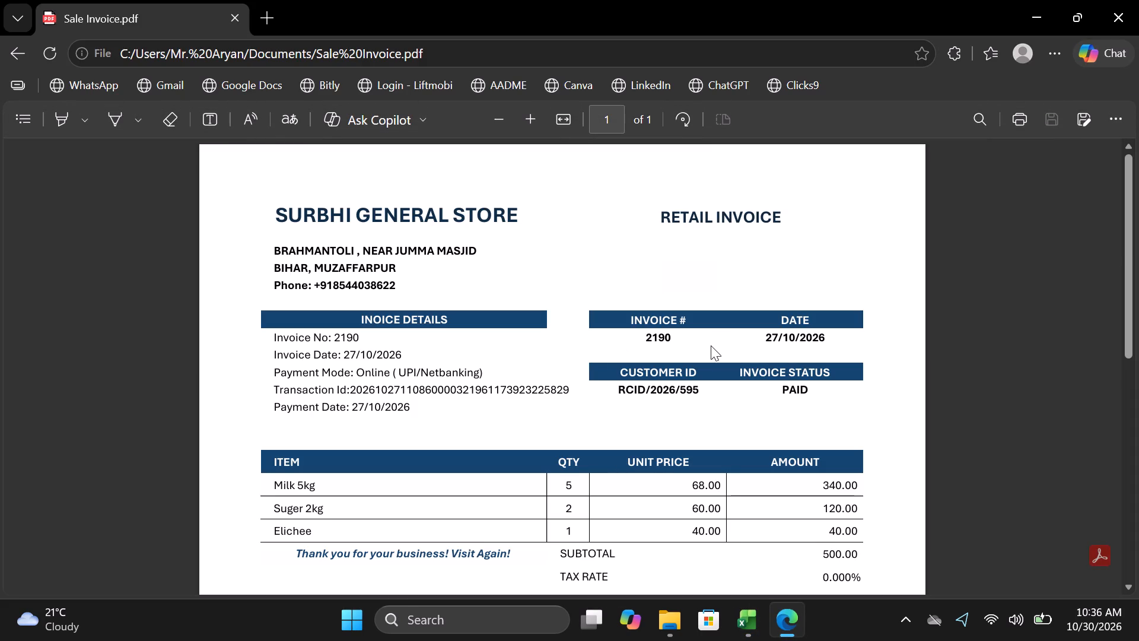
Save a copy of the PDF in Downloads as 27oct2026 Invoice.pdf, replacing the existing file, and close the PDF viewer.
{"action": "left_click", "coordinate": [1081, 118]}
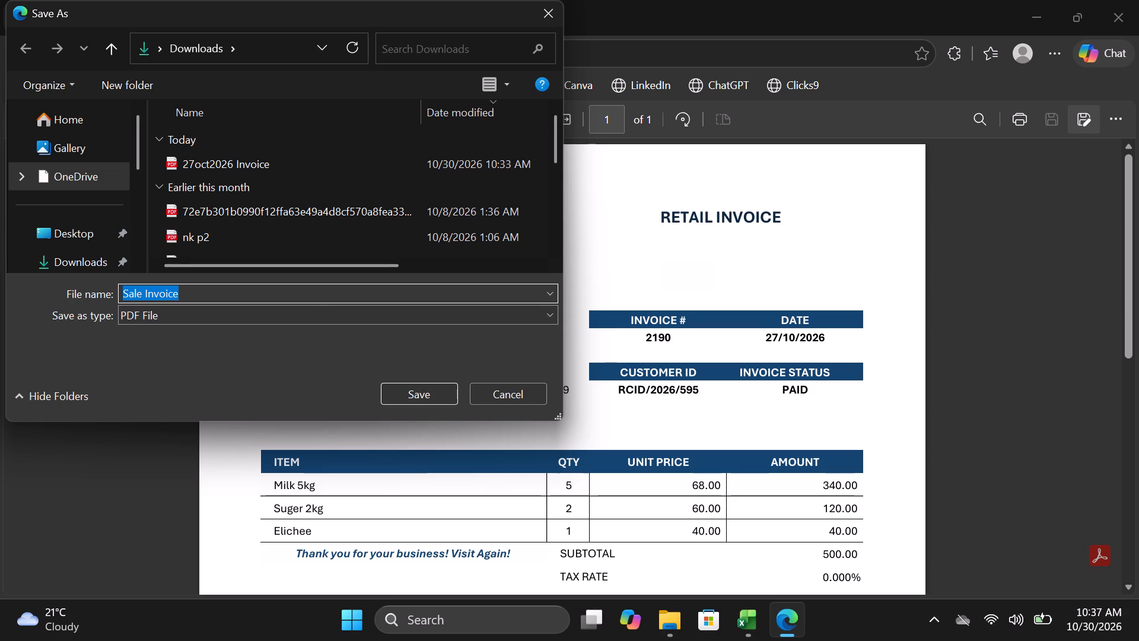
{"action": "type", "text": "27"}
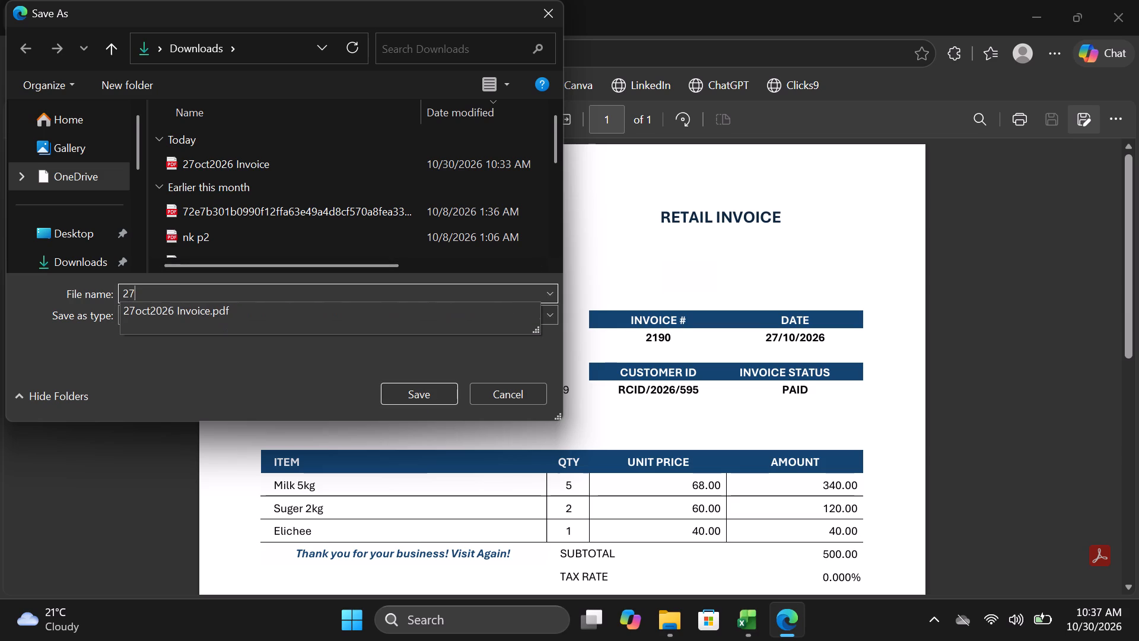
{"action": "left_click", "coordinate": [244, 306]}
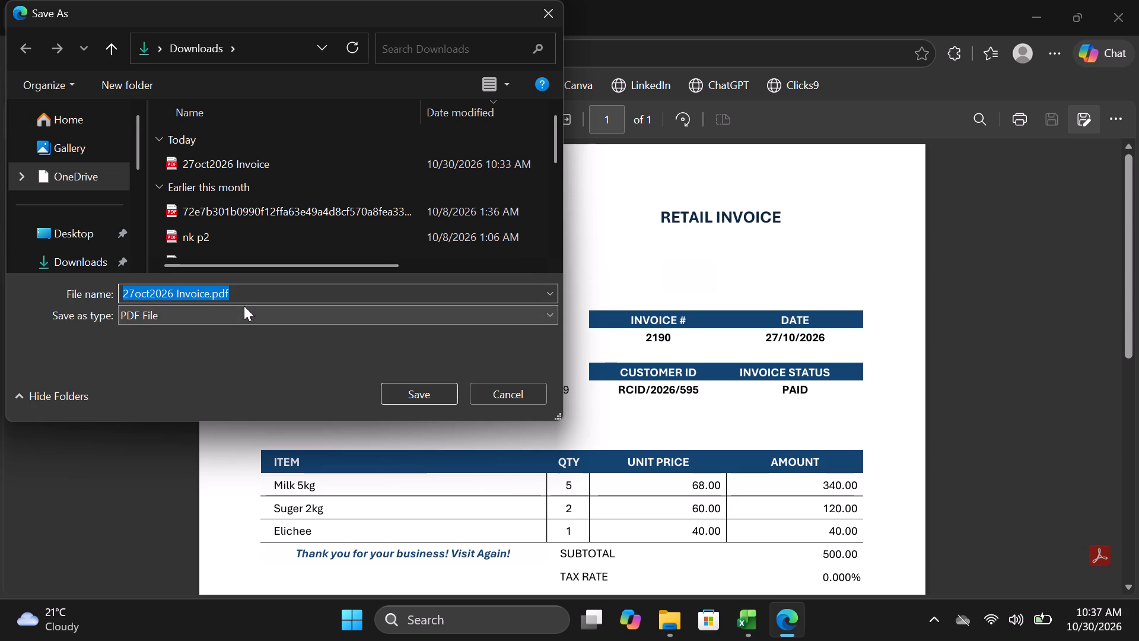
{"action": "left_click", "coordinate": [261, 291]}
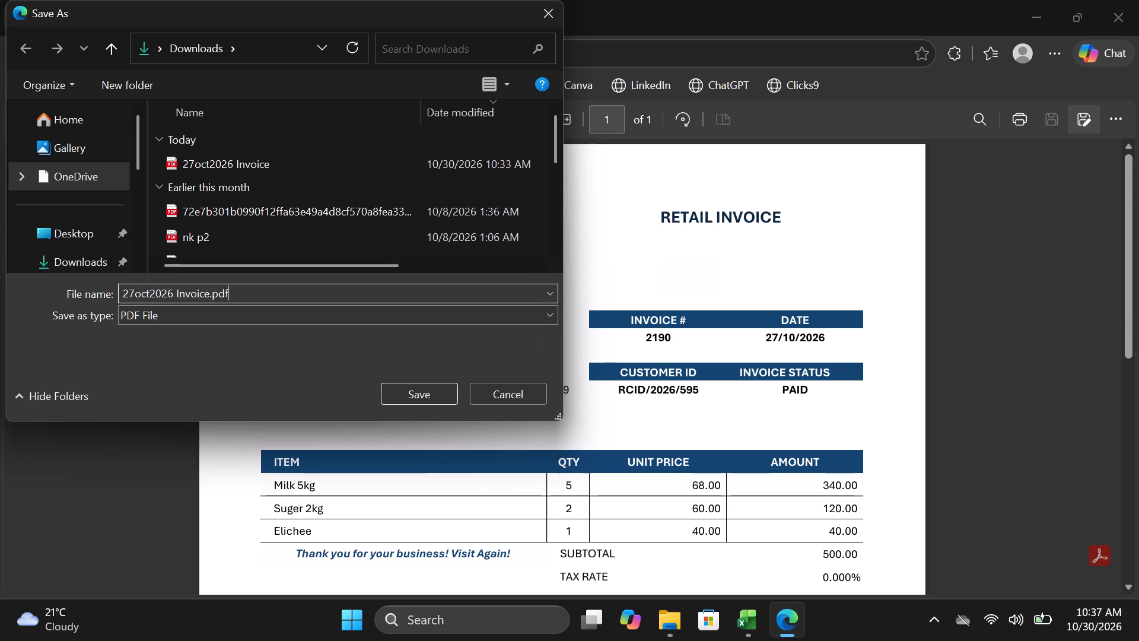
{"action": "left_click", "coordinate": [406, 392]}
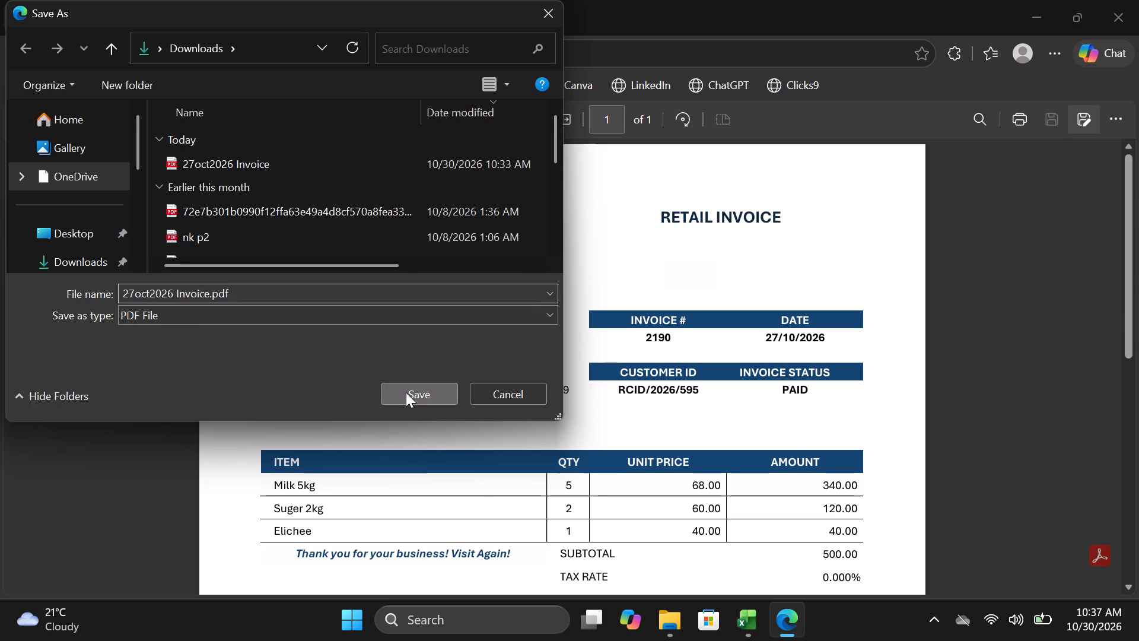
{"action": "left_click", "coordinate": [607, 304]}
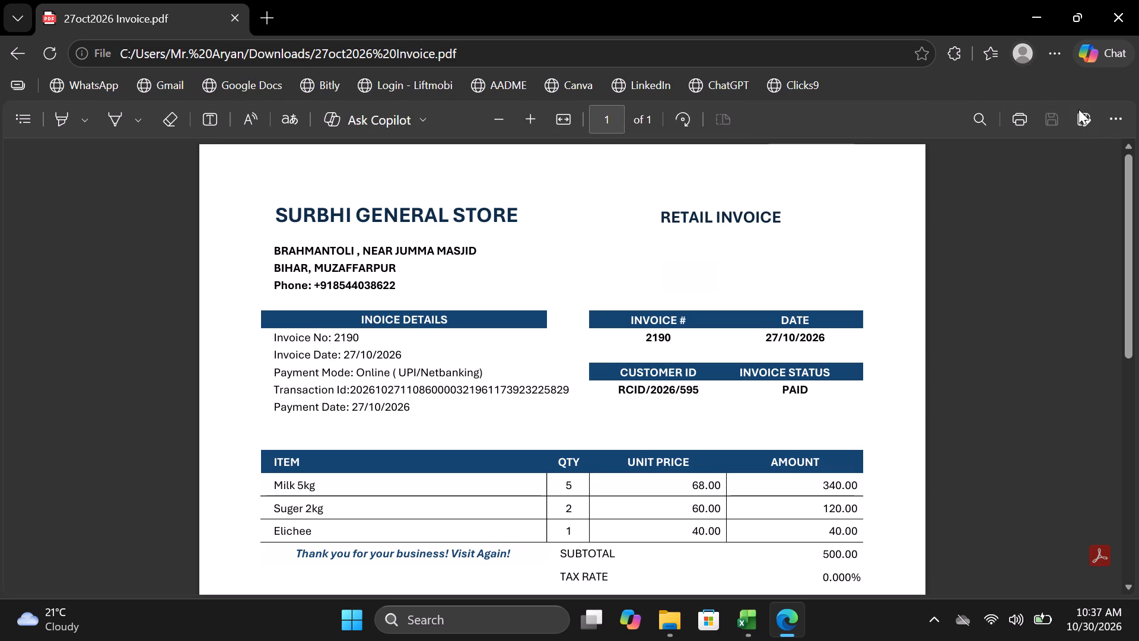
{"action": "left_click", "coordinate": [1088, 118]}
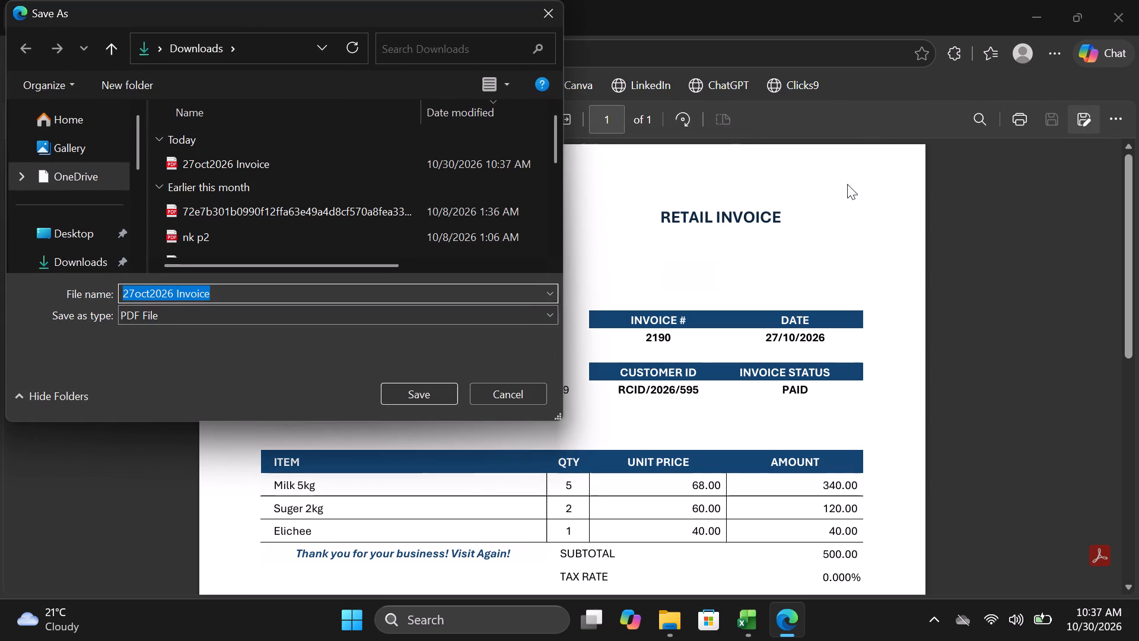
{"action": "left_click", "coordinate": [508, 396]}
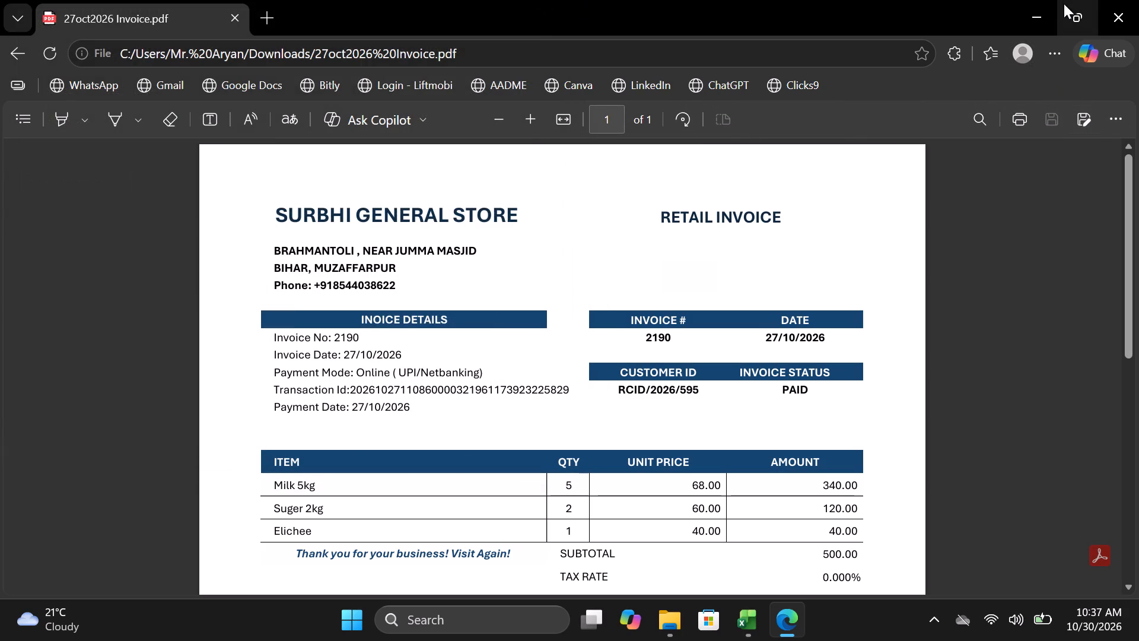
{"action": "left_click", "coordinate": [1138, 18]}
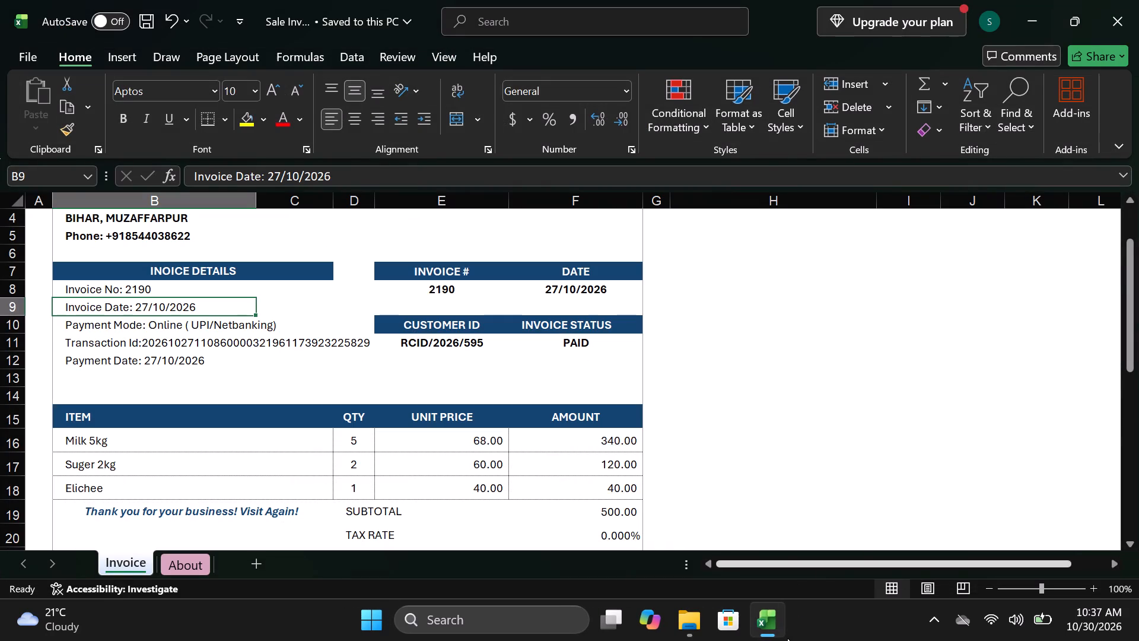
Minimize the workbook and move the 27oct2026 Invoice PDF from the Downloads folder to the desktop.
{"action": "left_click", "coordinate": [1042, 22]}
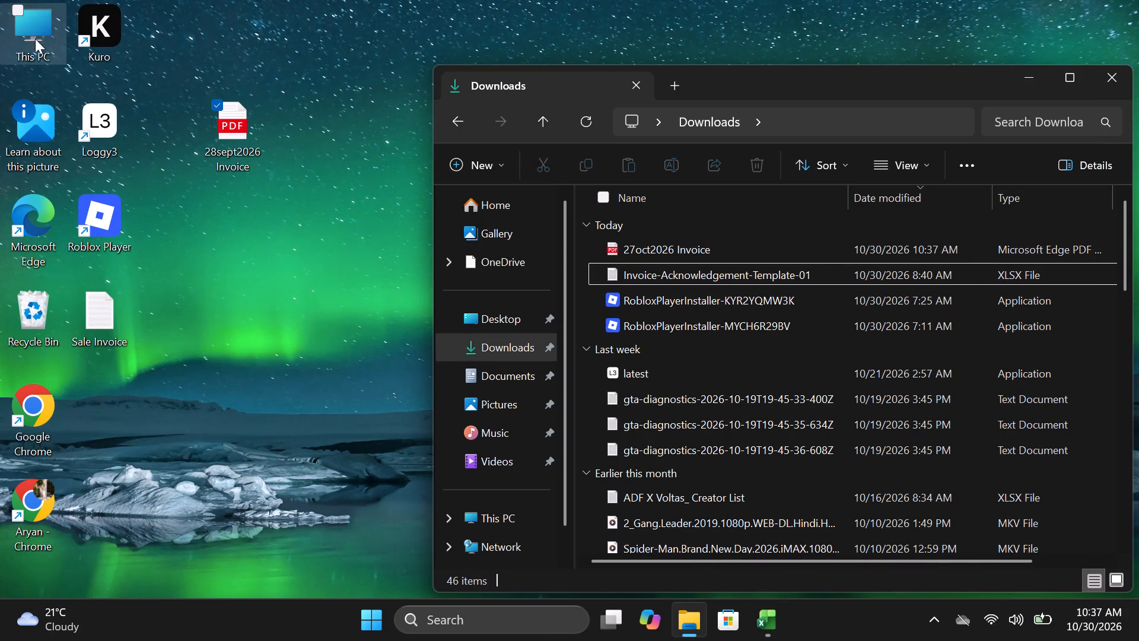
{"action": "double_click", "coordinate": [38, 49]}
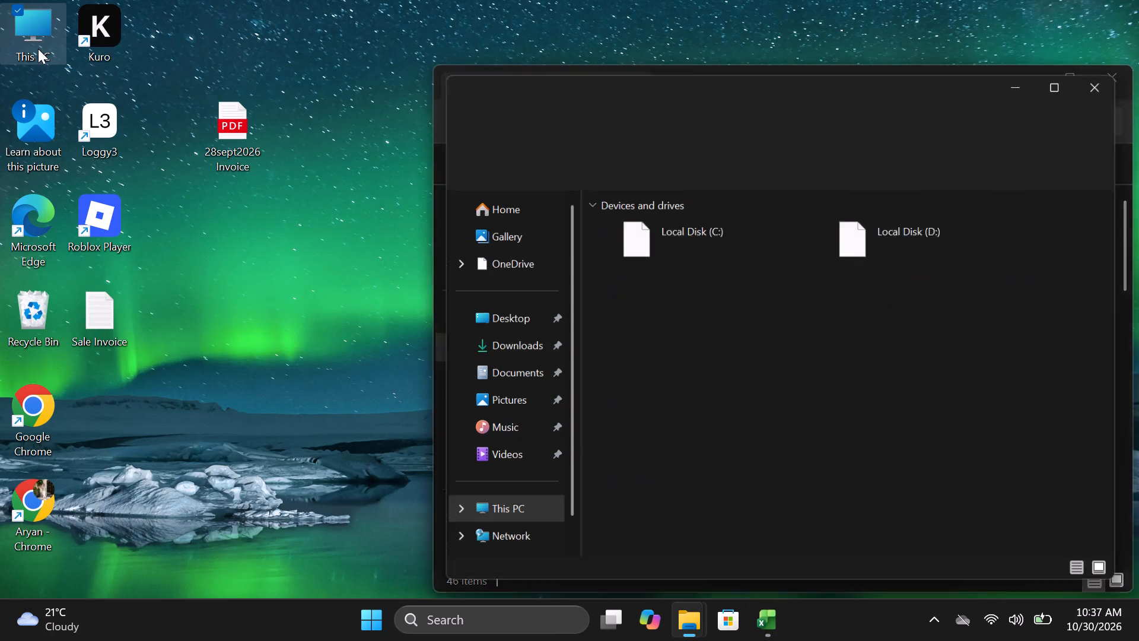
{"action": "double_click", "coordinate": [515, 356]}
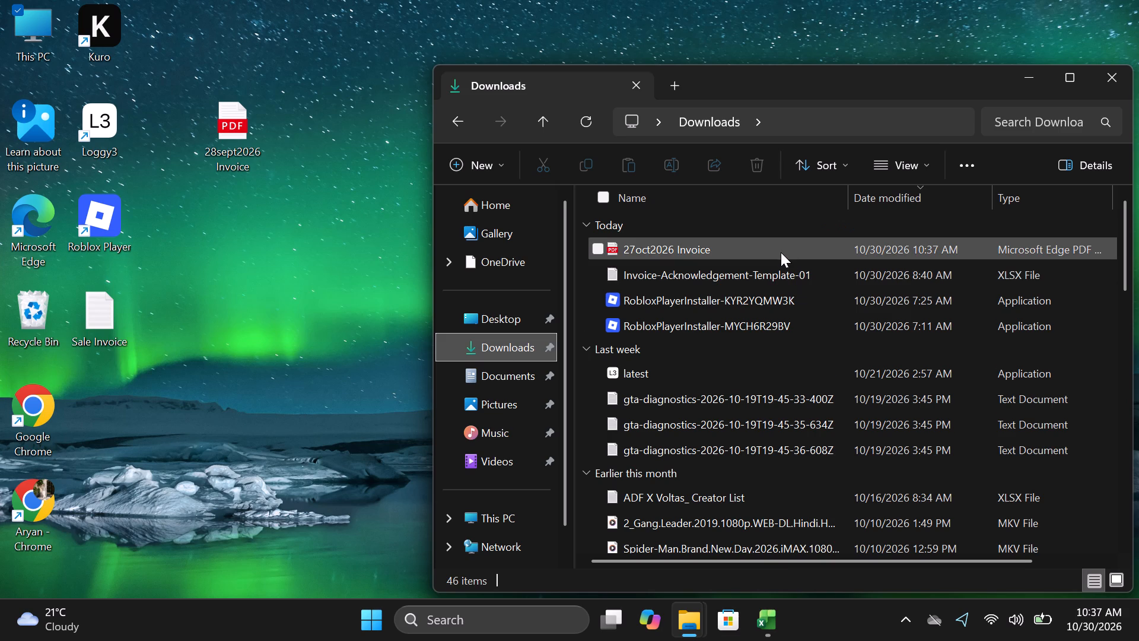
{"action": "left_click_drag", "start_coordinate": [778, 249], "coordinate": [463, 253]}
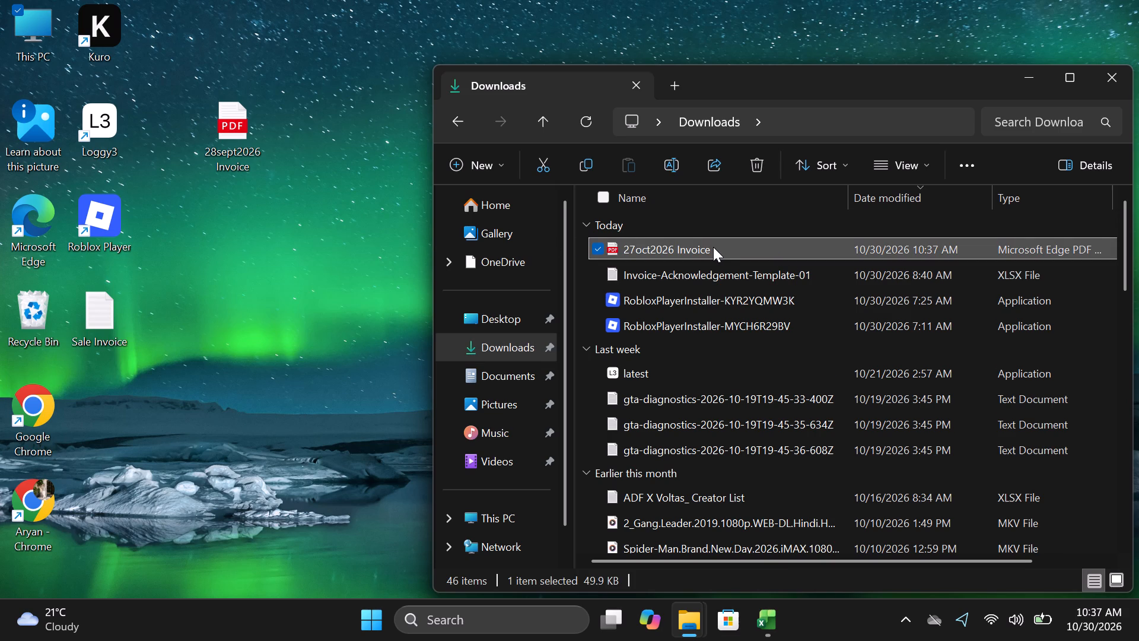
{"action": "left_click", "coordinate": [713, 248]}
{"action": "key", "text": "ctrl+x"}
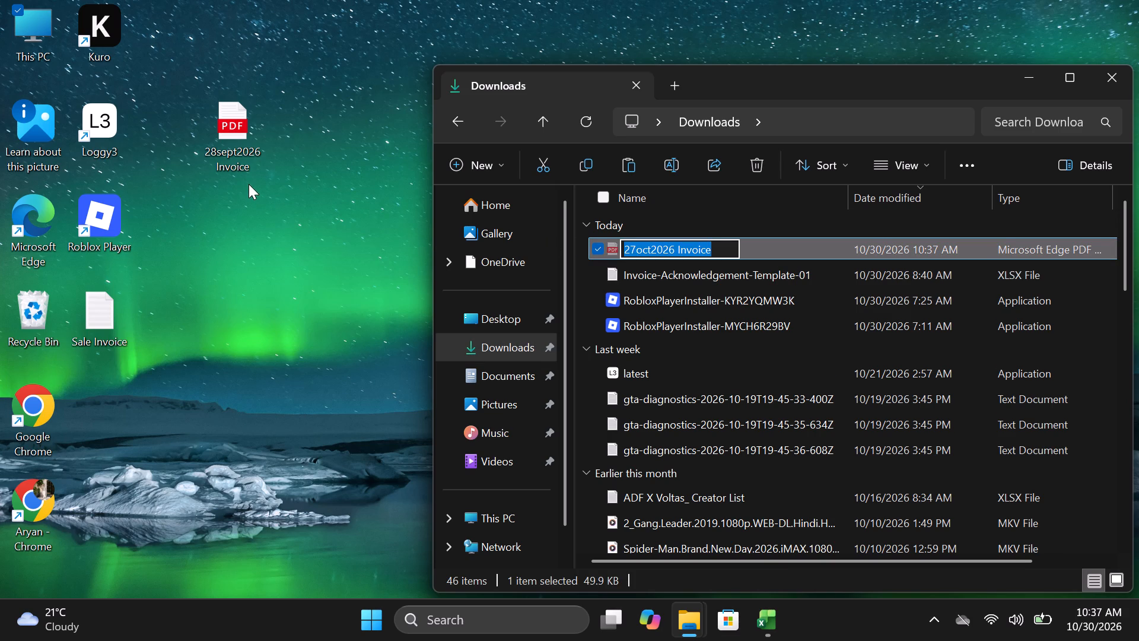
{"action": "left_click", "coordinate": [237, 215]}
{"action": "key", "text": "ctrl+v"}
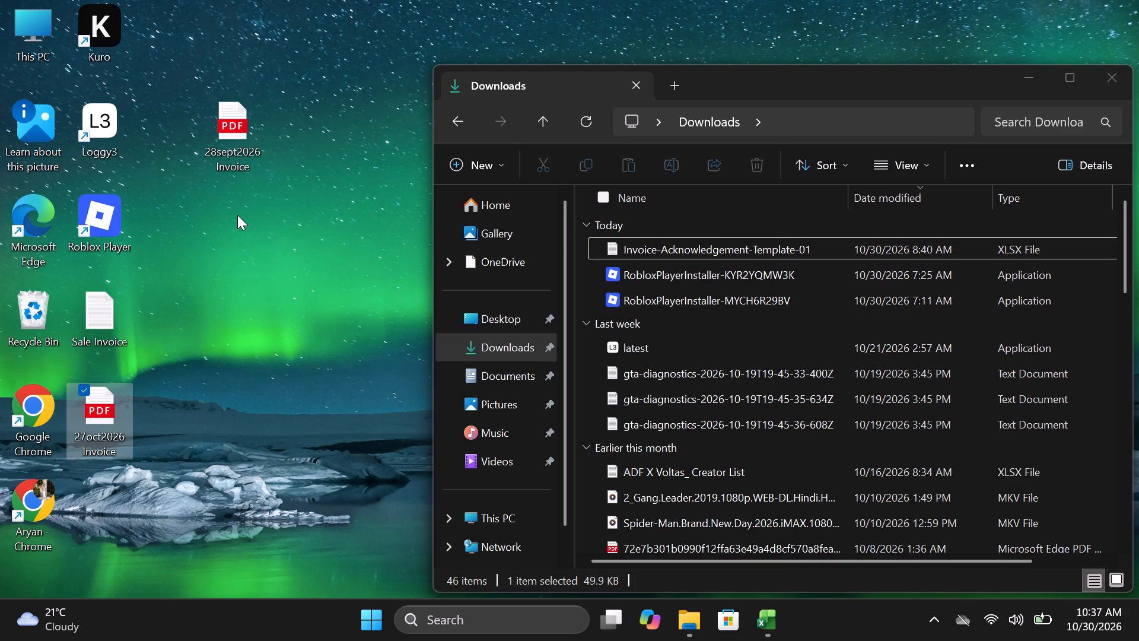
Open the 27oct2026 Invoice PDF from the desktop, review its details and totals, and close it.
{"action": "double_click", "coordinate": [92, 439]}
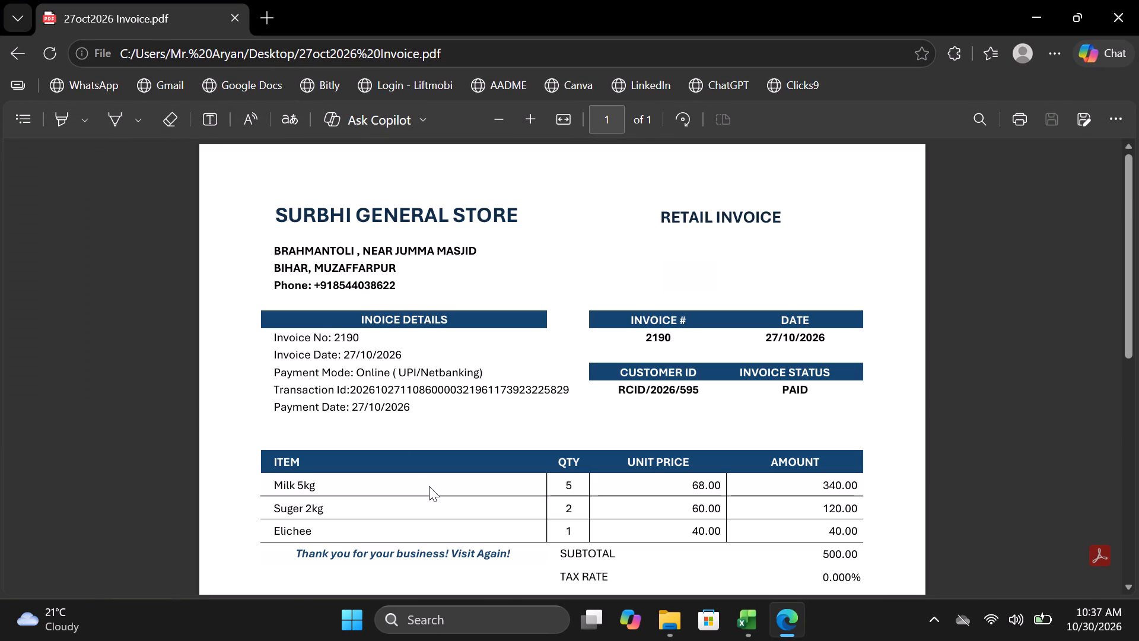
{"action": "scroll", "coordinate": [429, 486], "scroll_direction": "down", "scroll_amount": 1}
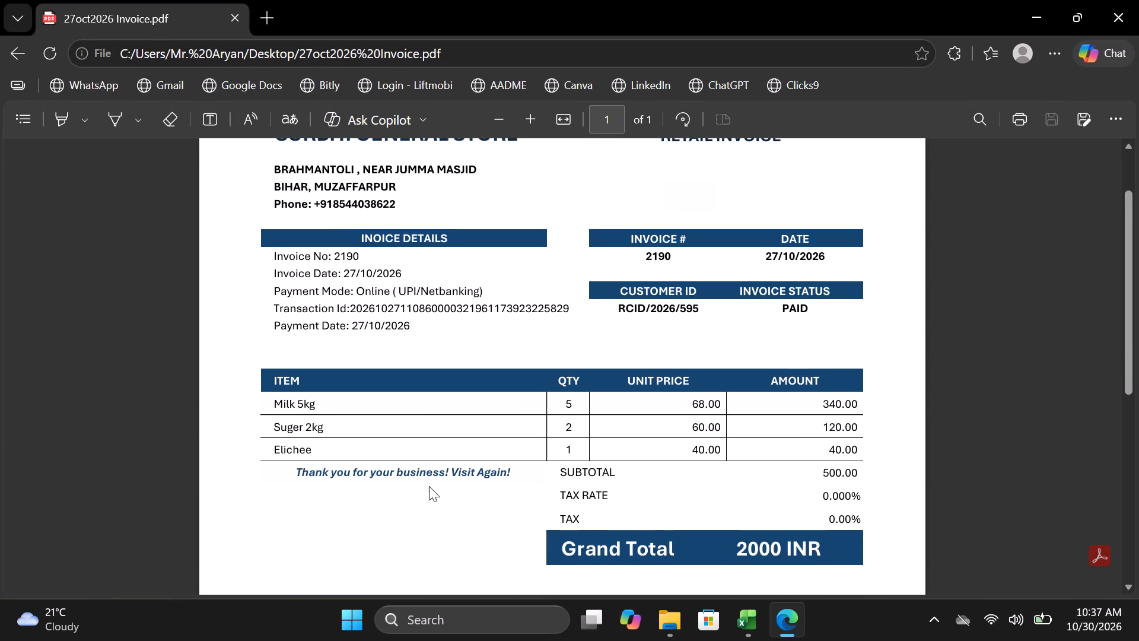
{"action": "scroll", "coordinate": [429, 486], "scroll_direction": "down", "scroll_amount": 1}
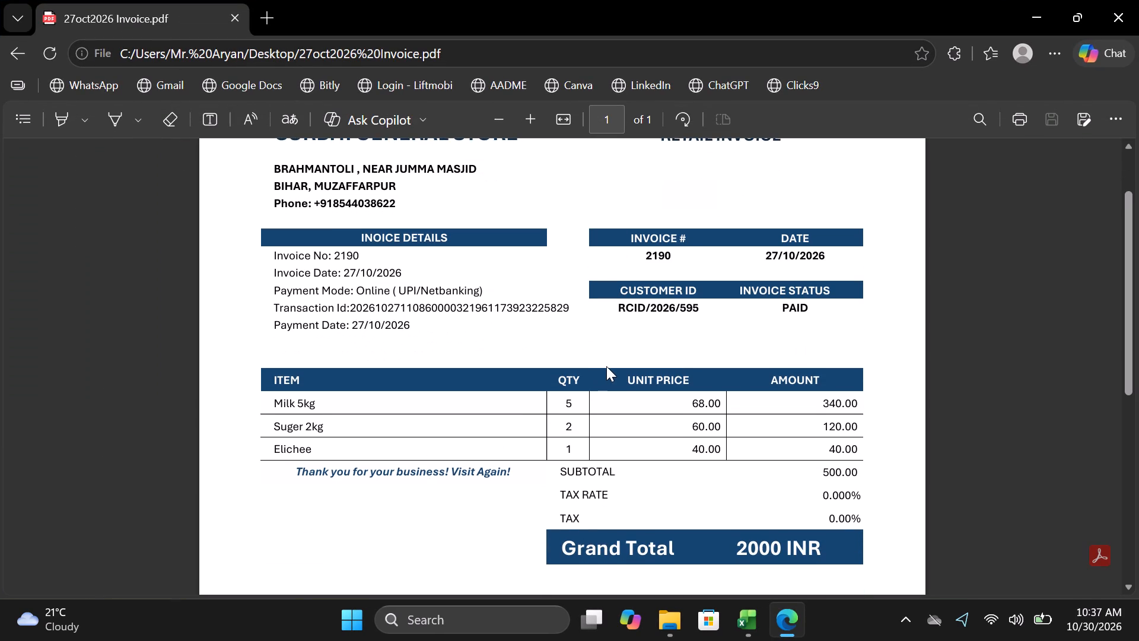
{"action": "scroll", "coordinate": [606, 366], "scroll_direction": "up", "scroll_amount": 1}
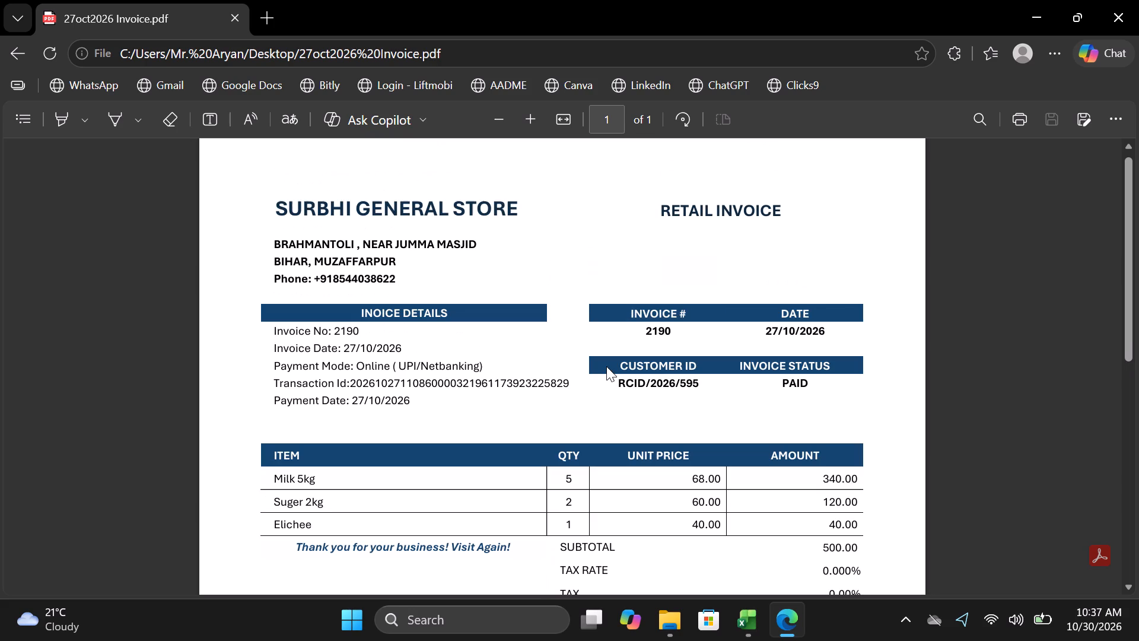
{"action": "scroll", "coordinate": [606, 366], "scroll_direction": "up", "scroll_amount": 1}
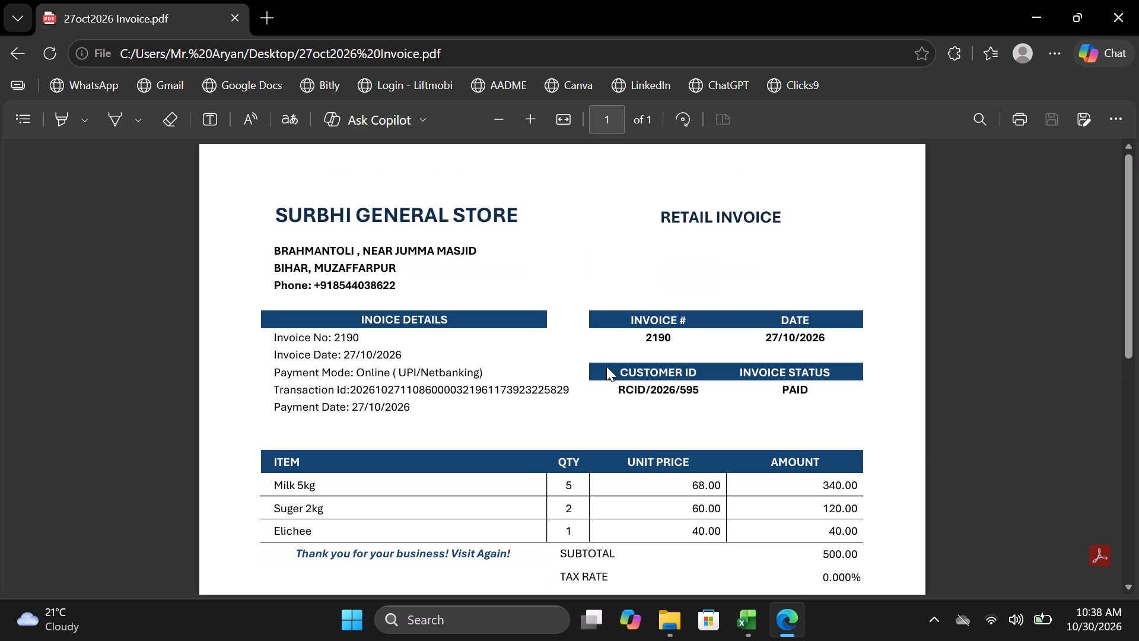
{"action": "left_click", "coordinate": [1138, 4]}
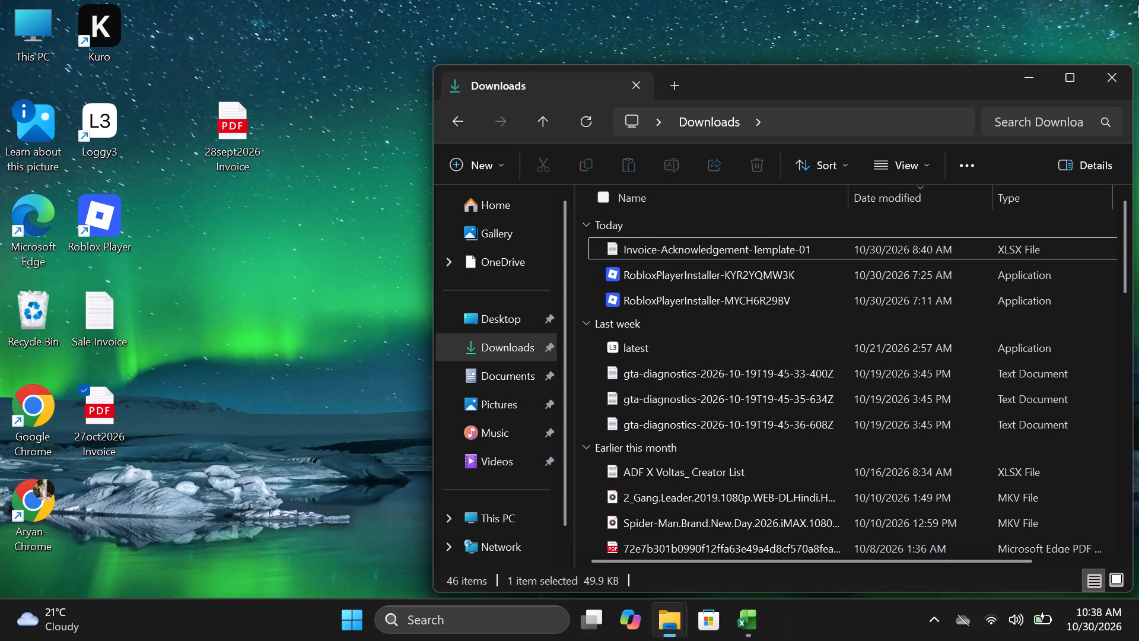
Switch to the Sale Invoice workbook in Excel, check the invoice number in cell B8, and minimize the window.
{"action": "left_click", "coordinate": [776, 634]}
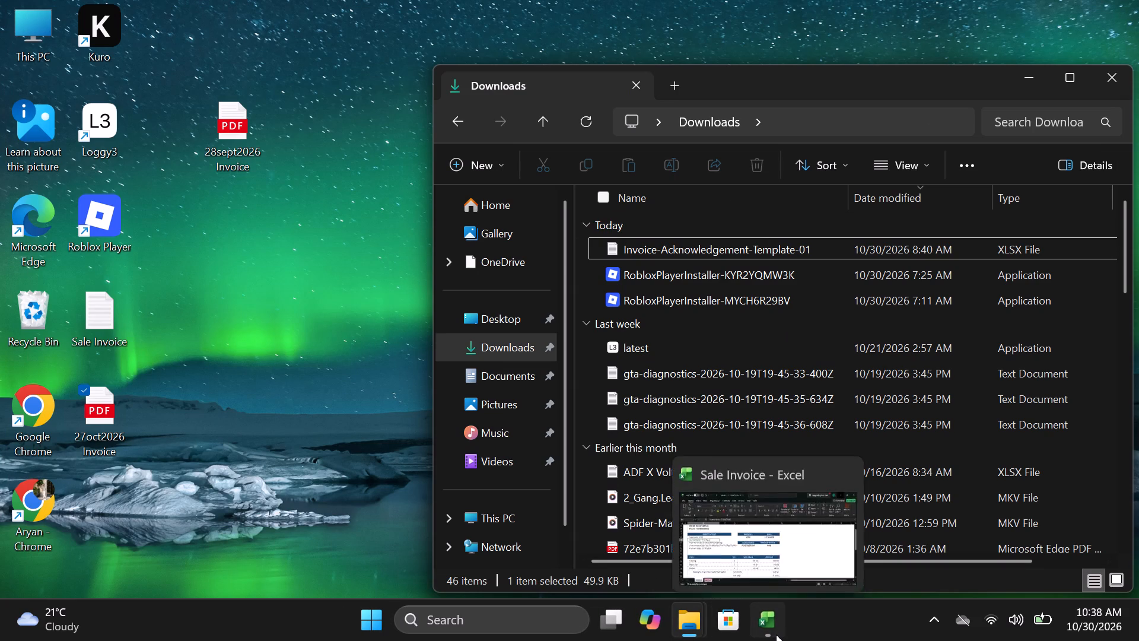
{"action": "left_click", "coordinate": [188, 285]}
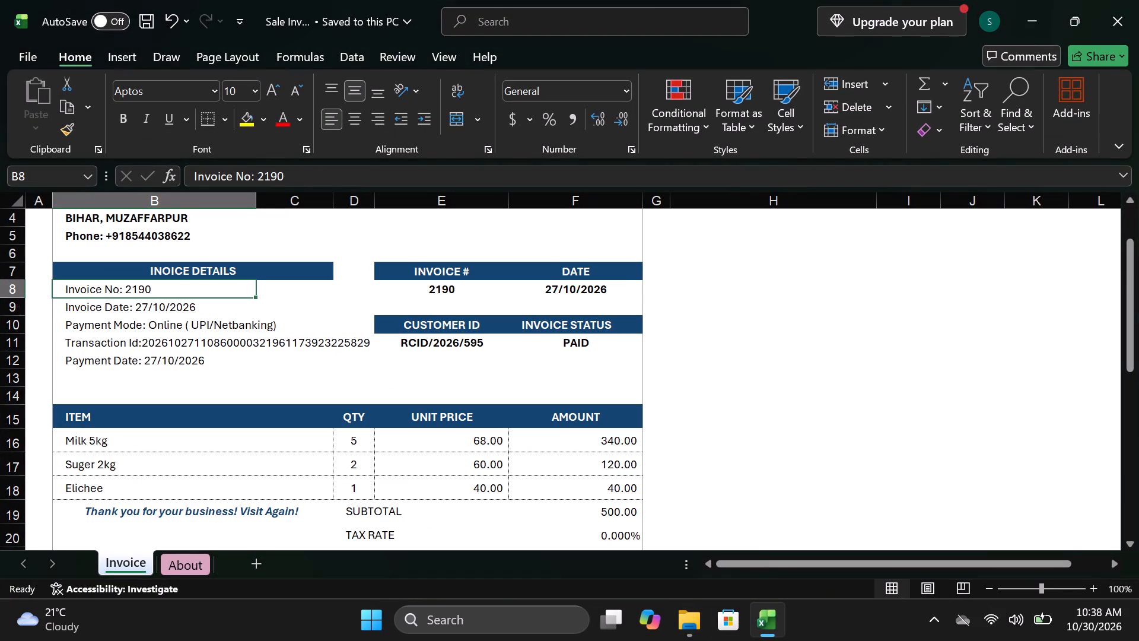
{"action": "left_click", "coordinate": [1036, 4]}
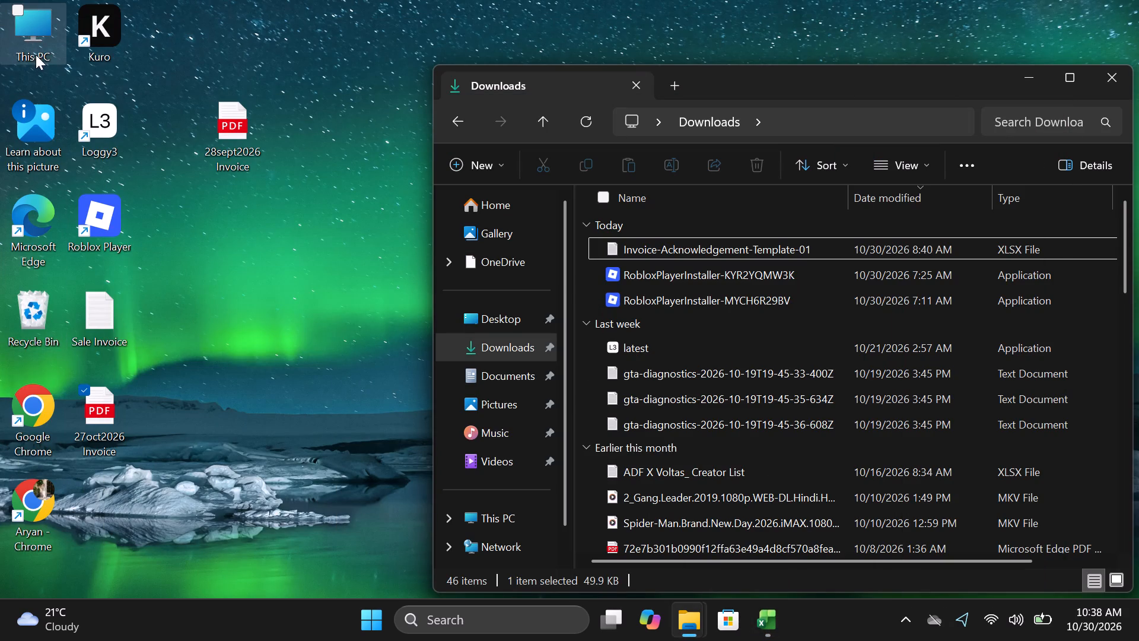
Restore the deleted 10Oct2026 Invoice PDF from the Recycle Bin to its original location.
{"action": "double_click", "coordinate": [30, 326]}
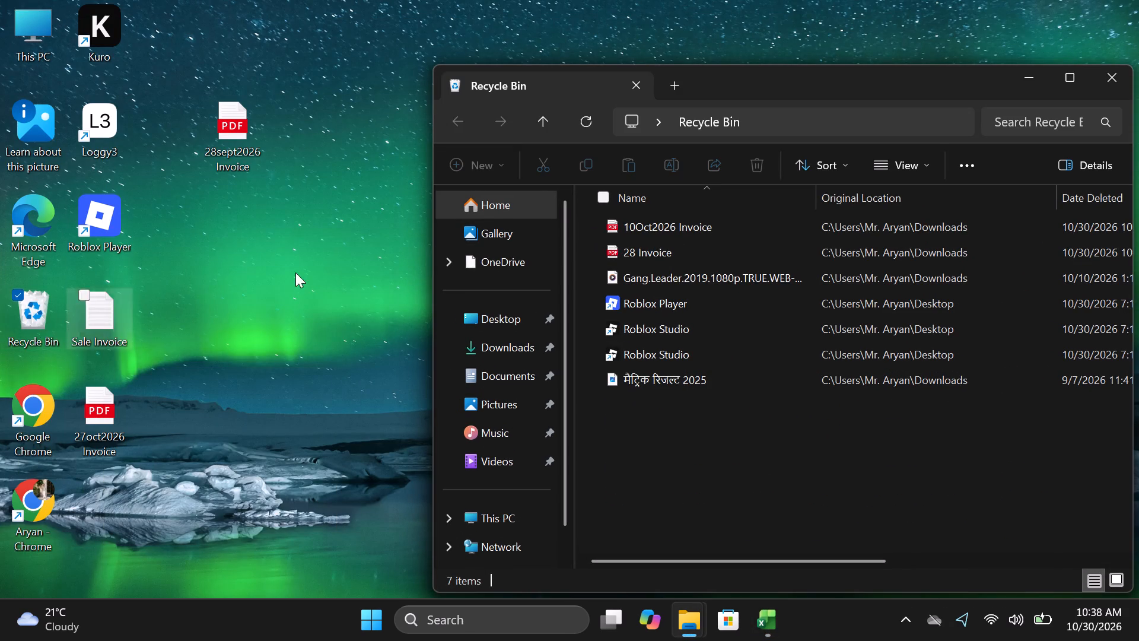
{"action": "double_click", "coordinate": [677, 230]}
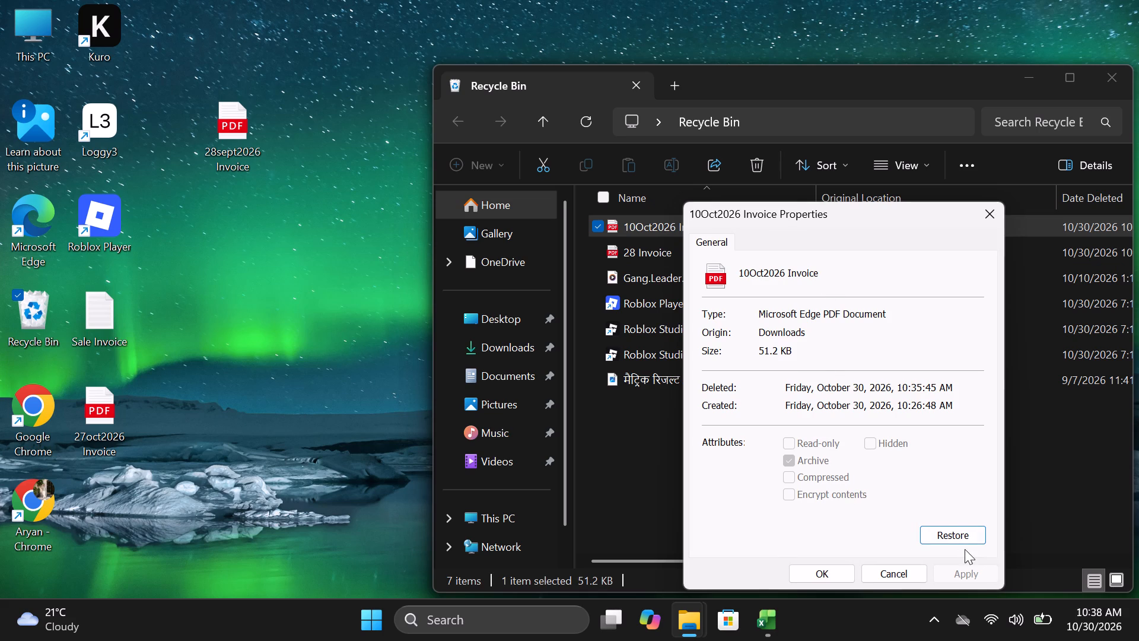
{"action": "left_click", "coordinate": [950, 535]}
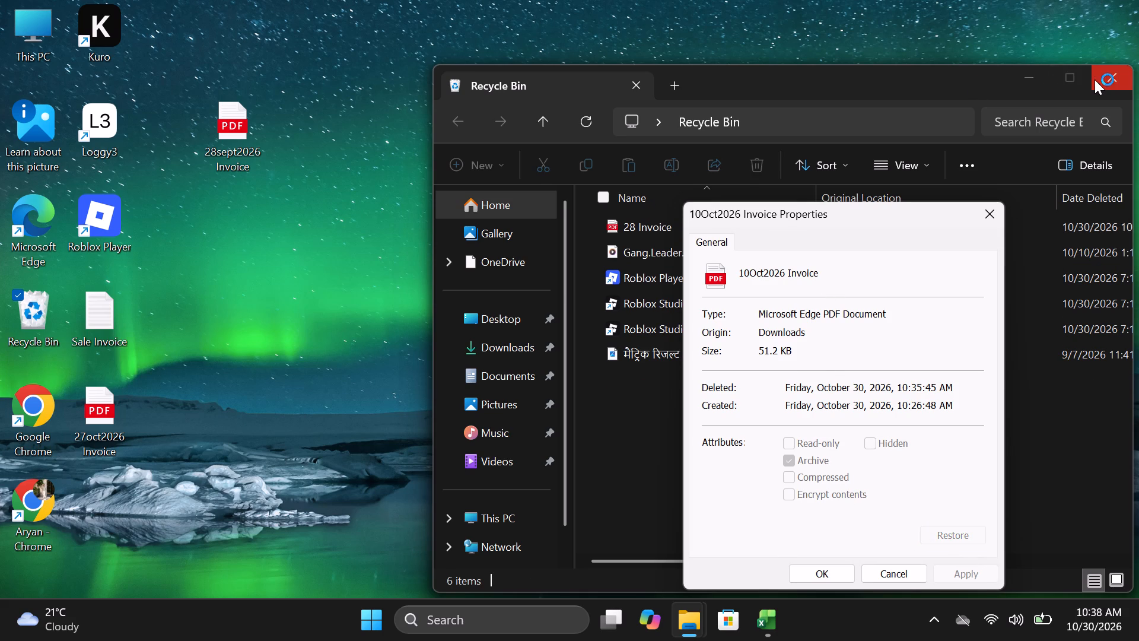
Close the Recycle Bin, the 10Oct2026 Invoice properties and the Downloads folder window.
{"action": "left_click", "coordinate": [1096, 80]}
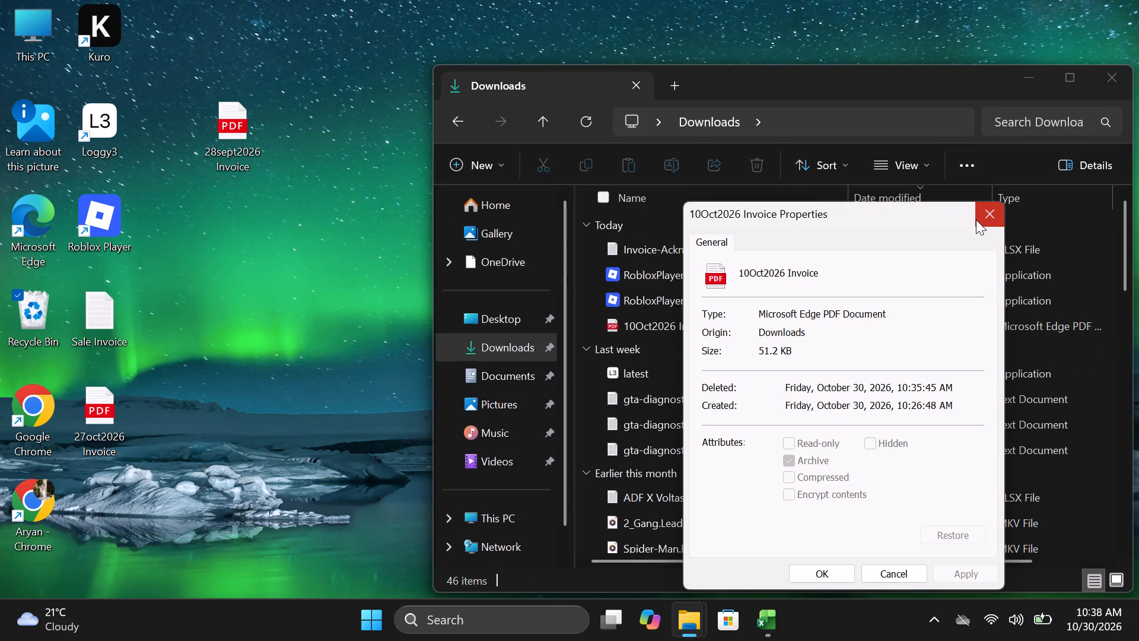
{"action": "left_click", "coordinate": [990, 214]}
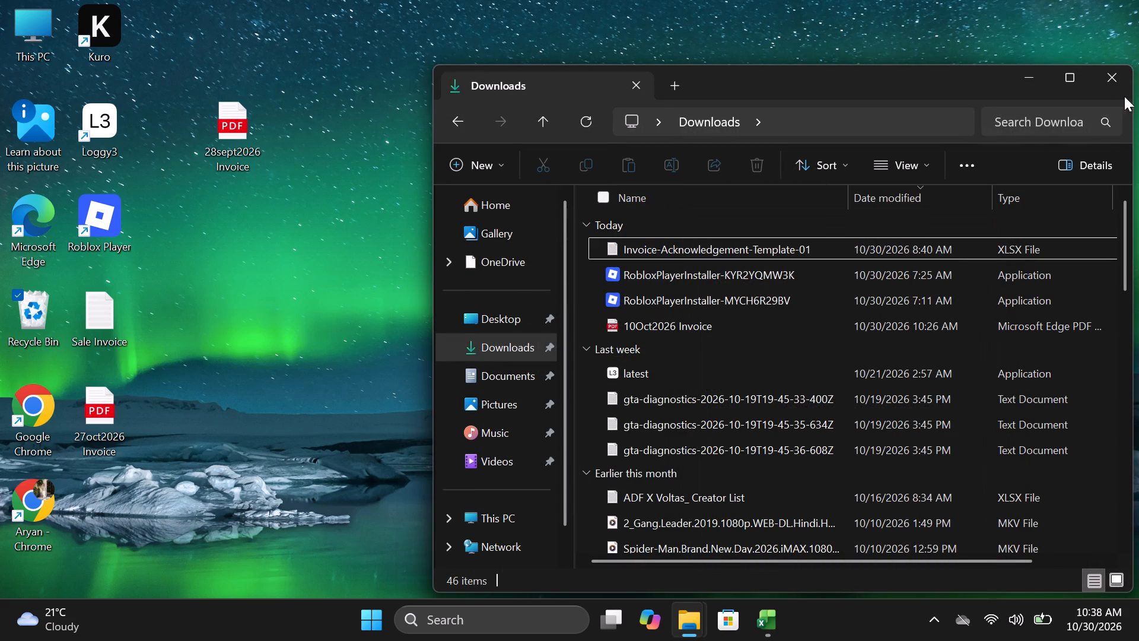
{"action": "left_click", "coordinate": [1119, 96]}
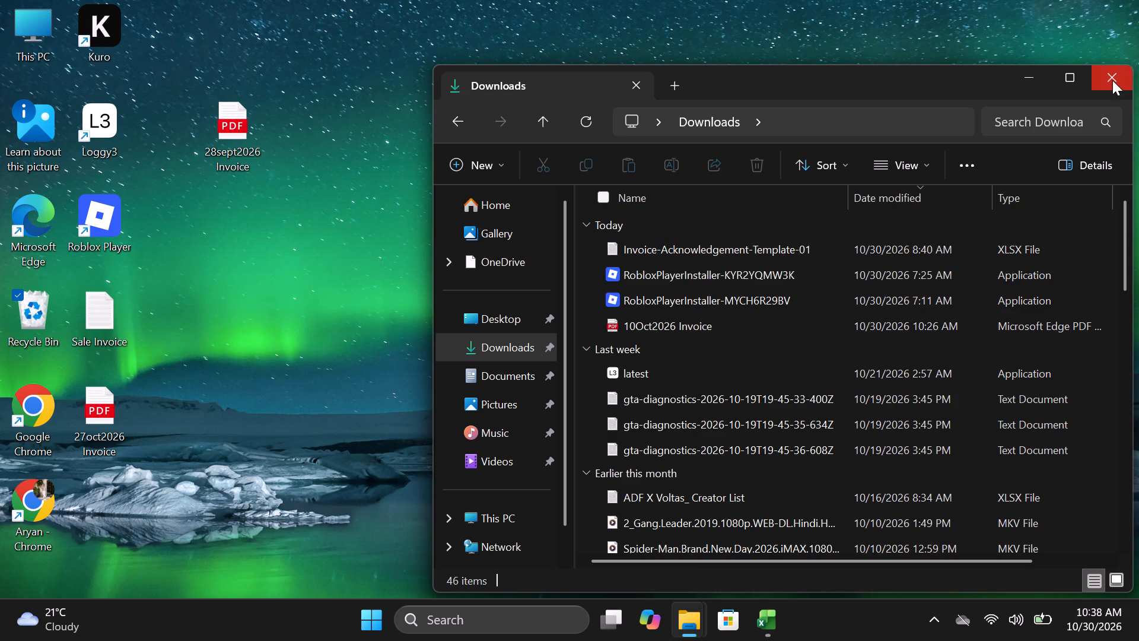
{"action": "left_click", "coordinate": [1112, 80]}
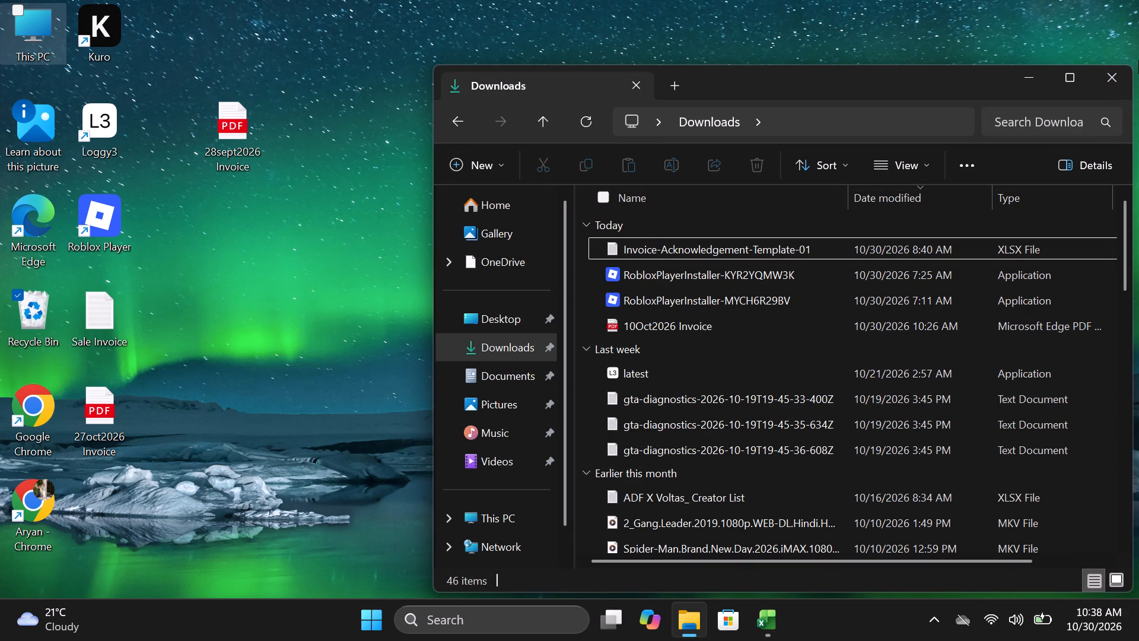
{"action": "left_click", "coordinate": [1109, 79]}
Browse from This PC to the Downloads folder and open the restored 10Oct2026 Invoice PDF.
{"action": "double_click", "coordinate": [13, 39]}
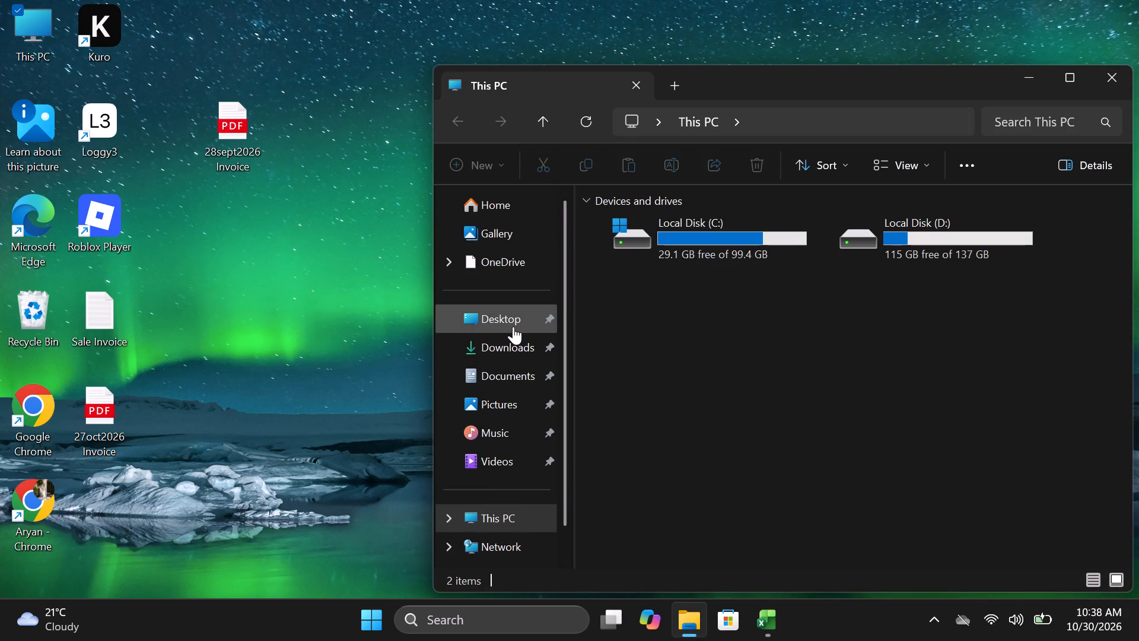
{"action": "double_click", "coordinate": [513, 326]}
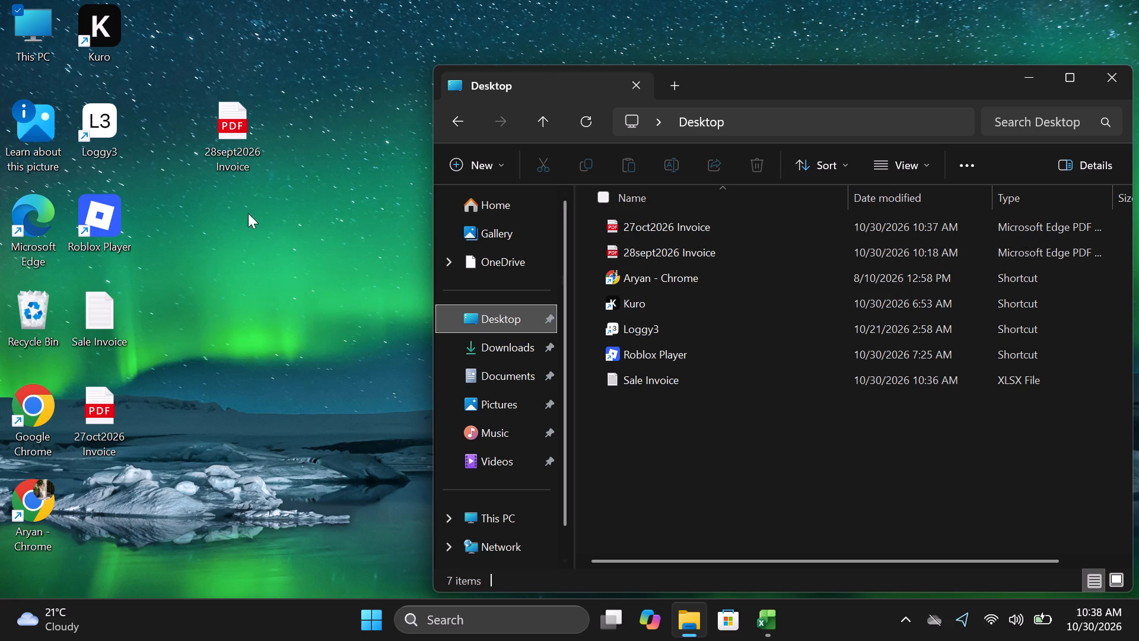
{"action": "double_click", "coordinate": [503, 340]}
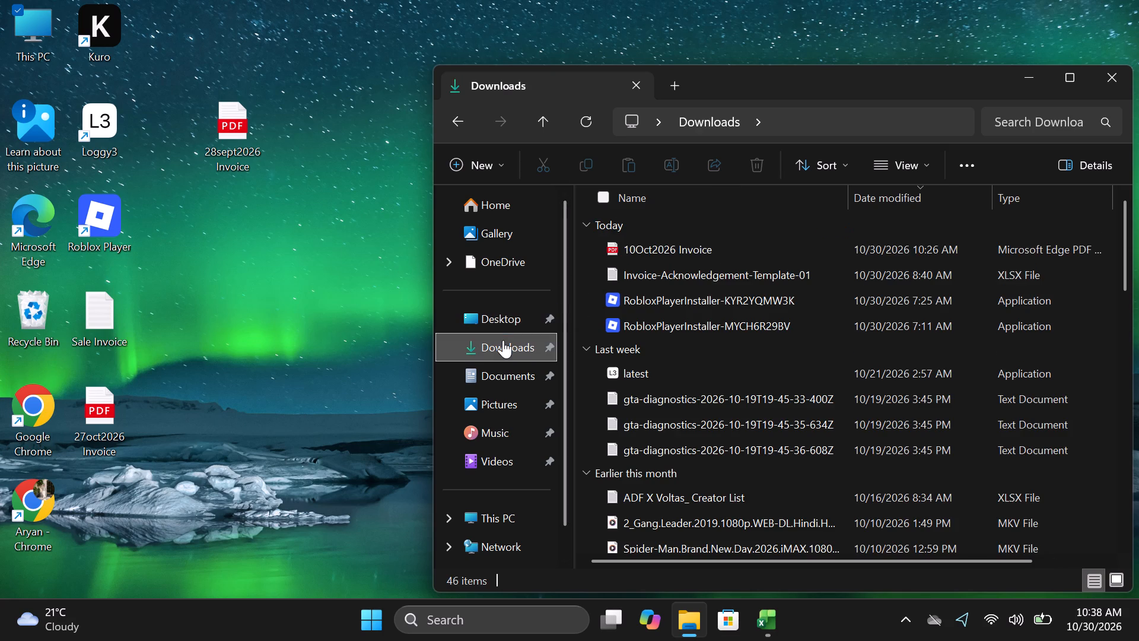
{"action": "double_click", "coordinate": [687, 243]}
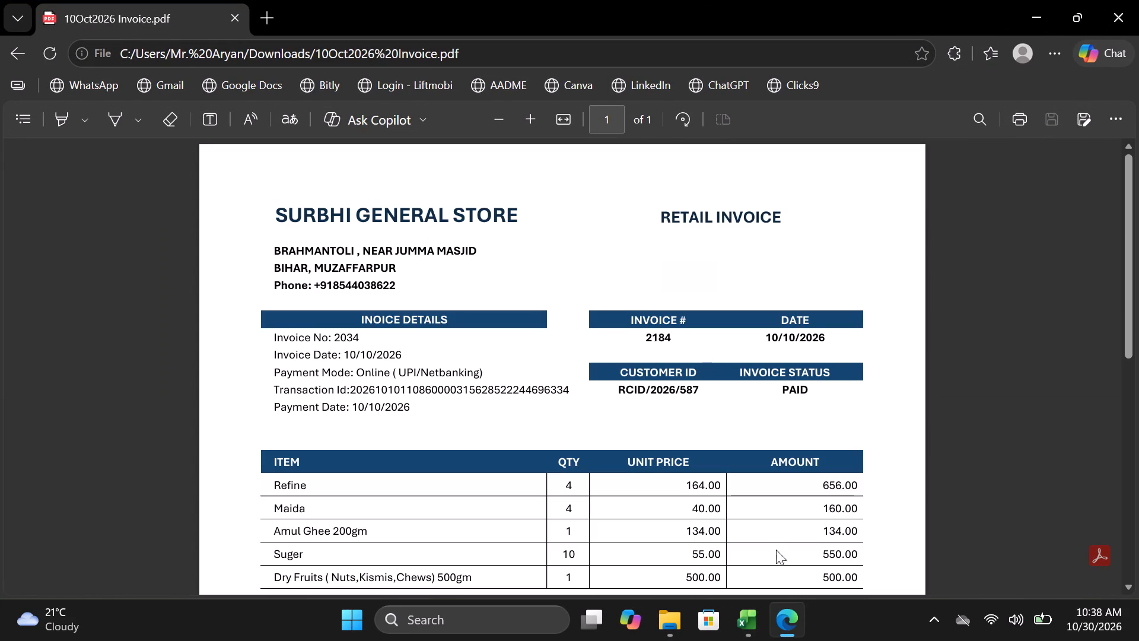
{"action": "left_click", "coordinate": [747, 622]}
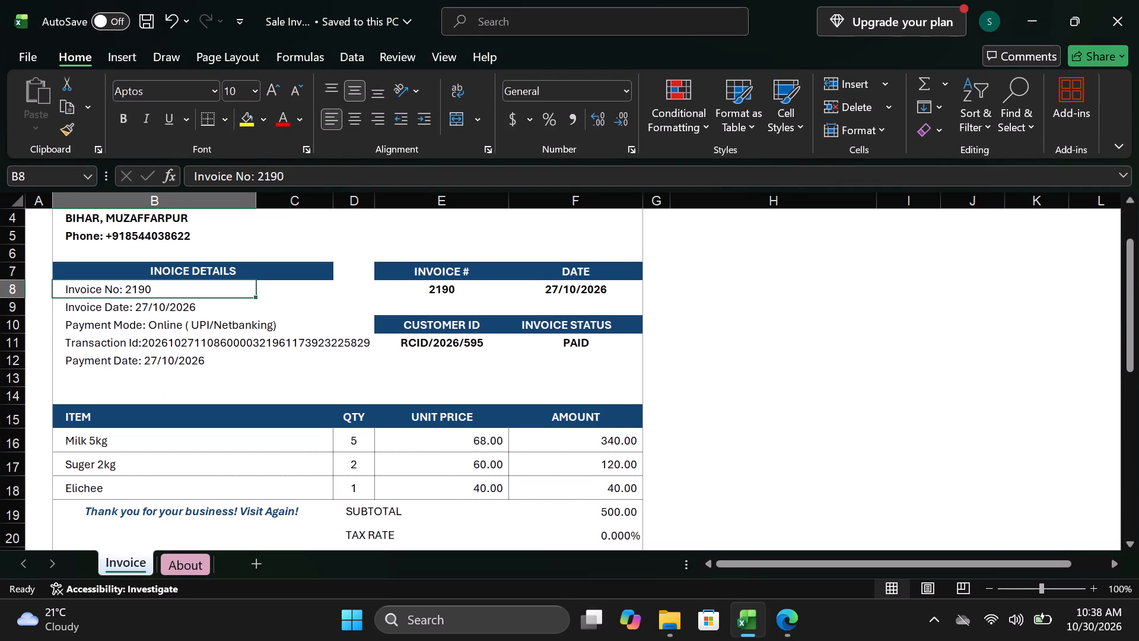
{"action": "double_click", "coordinate": [497, 346]}
{"action": "key", "text": "BackSpace"}
{"action": "key", "text": "BackSpace"}
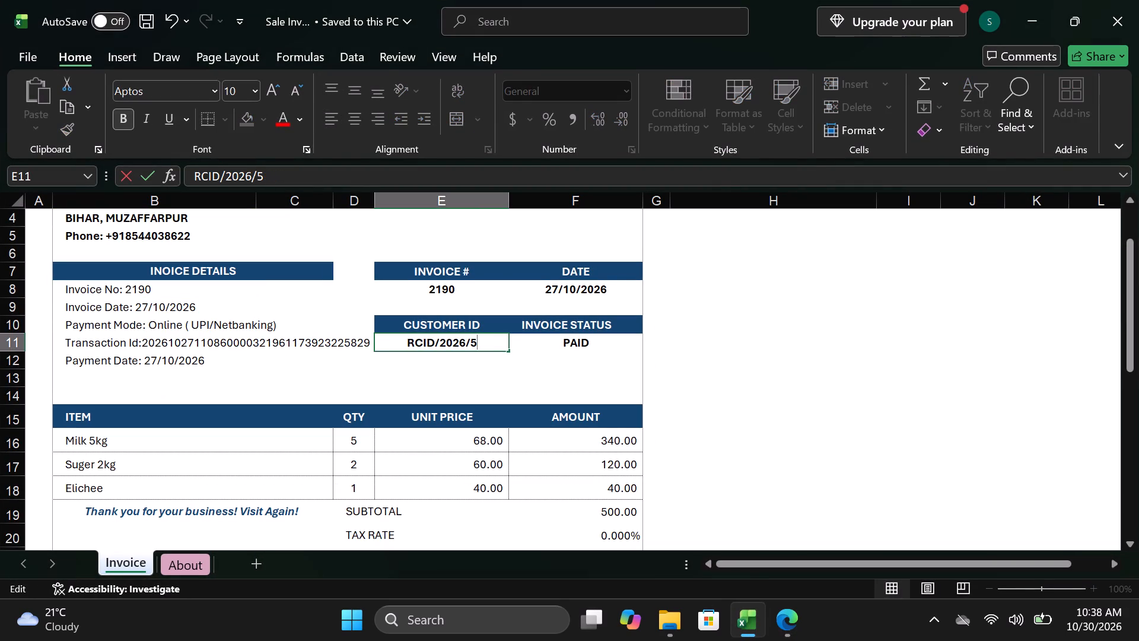
{"action": "type", "text": "87"}
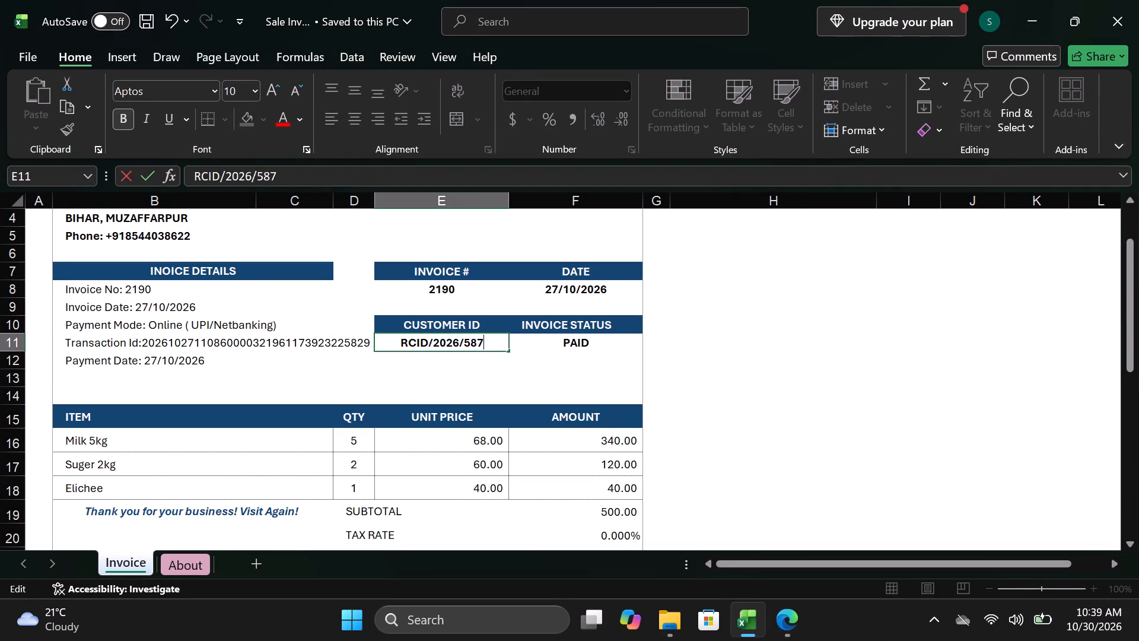
Check the invoice number in the 10Oct2026 PDF, then set it to 2184 in cells E8 and B8.
{"action": "left_click", "coordinate": [787, 624]}
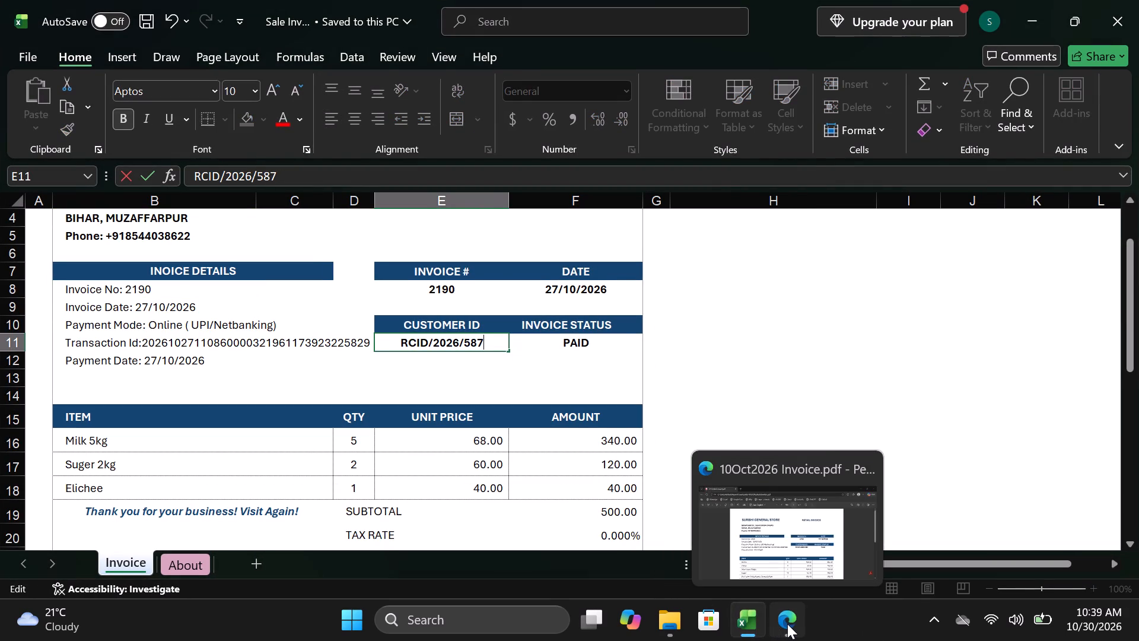
{"action": "left_click", "coordinate": [787, 624]}
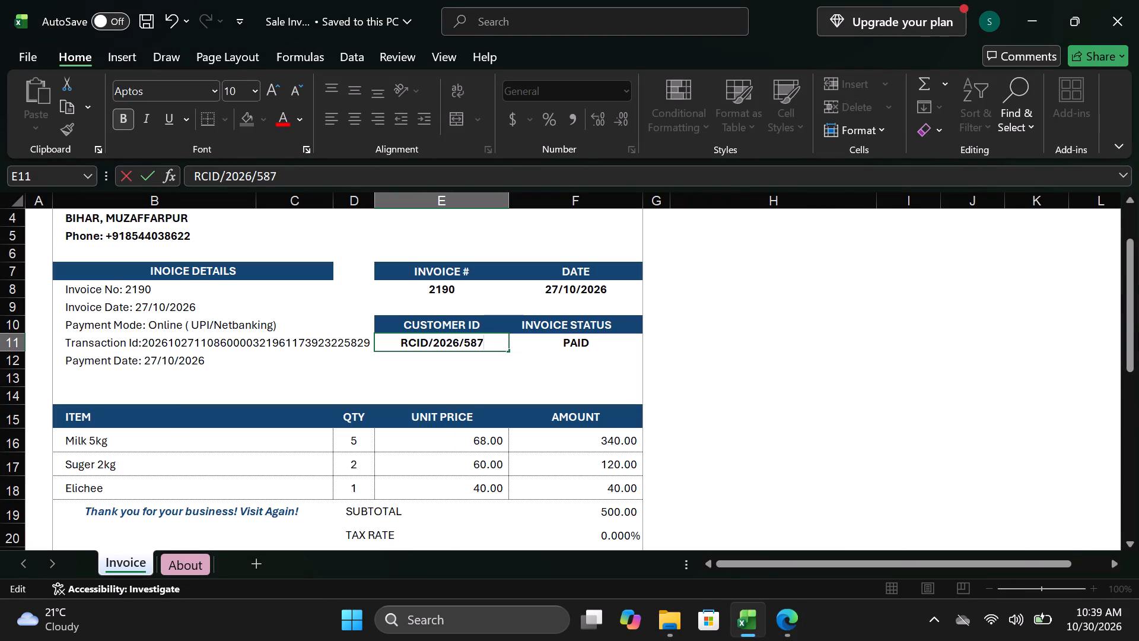
{"action": "double_click", "coordinate": [456, 284]}
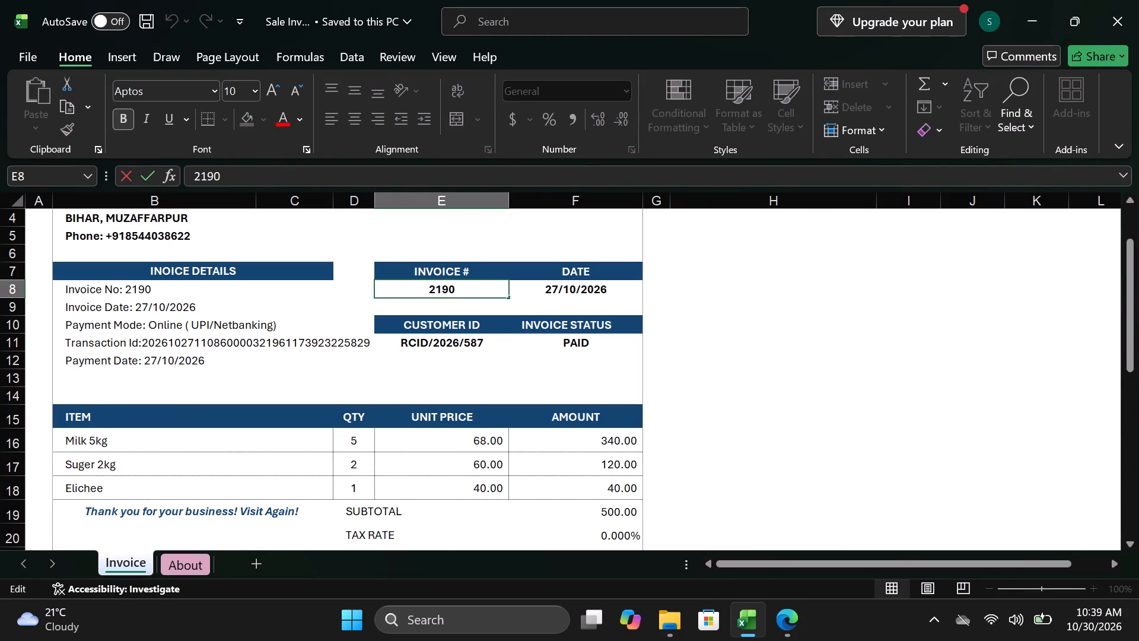
{"action": "key", "text": "BackSpace"}
{"action": "key", "text": "BackSpace"}
{"action": "type", "text": "84"}
{"action": "double_click", "coordinate": [160, 290]}
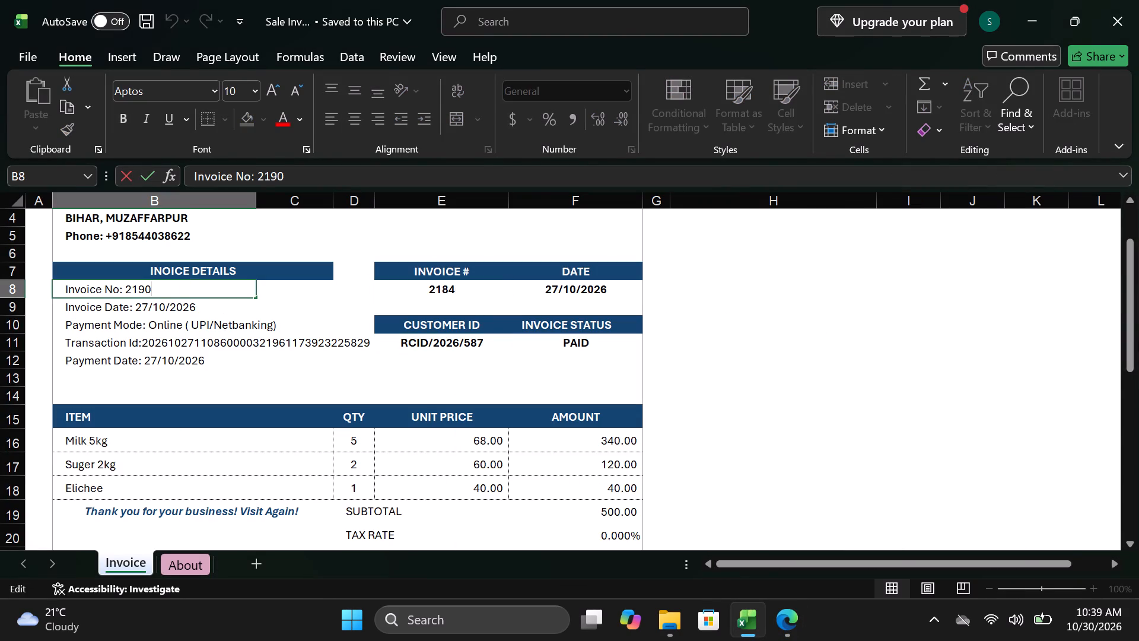
{"action": "key", "text": "BackSpace"}
{"action": "key", "text": "BackSpace"}
{"action": "type", "text": "84"}
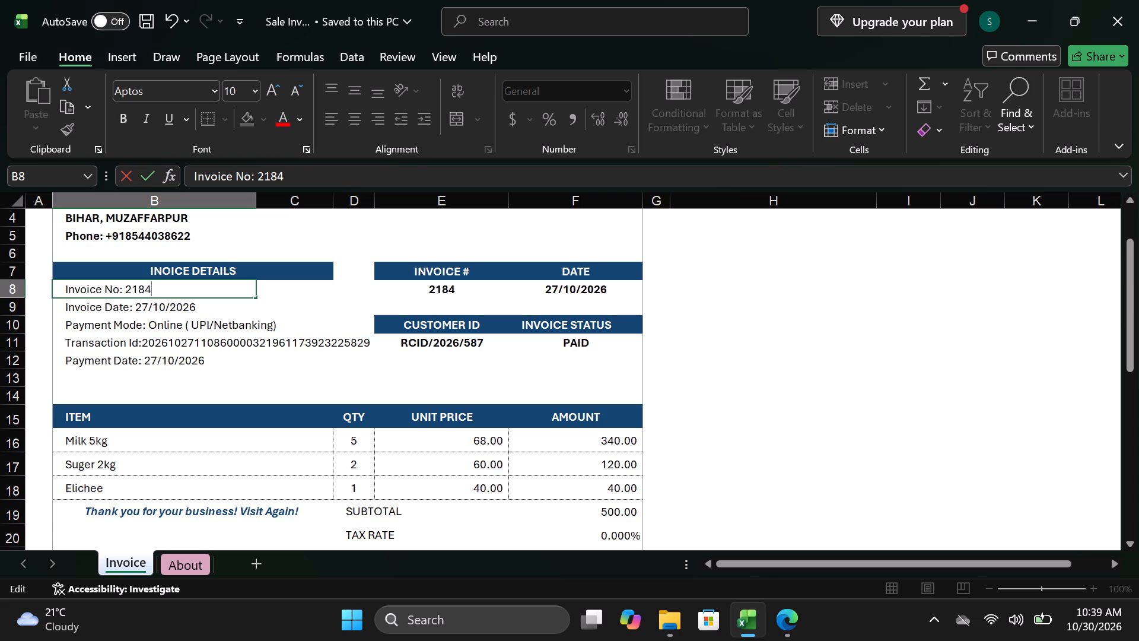
Clear the transaction number from cell B11, keeping only the label "Transaction Id:" followed by a space.
{"action": "left_click", "coordinate": [325, 344]}
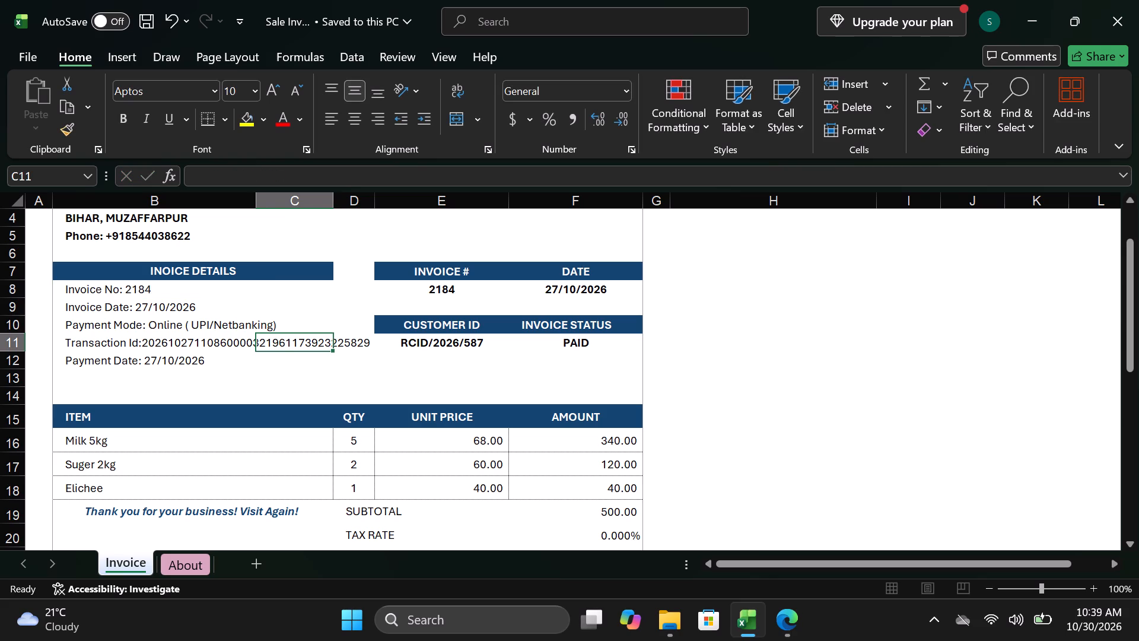
{"action": "left_click", "coordinate": [174, 345]}
{"action": "left_click", "coordinate": [575, 176]}
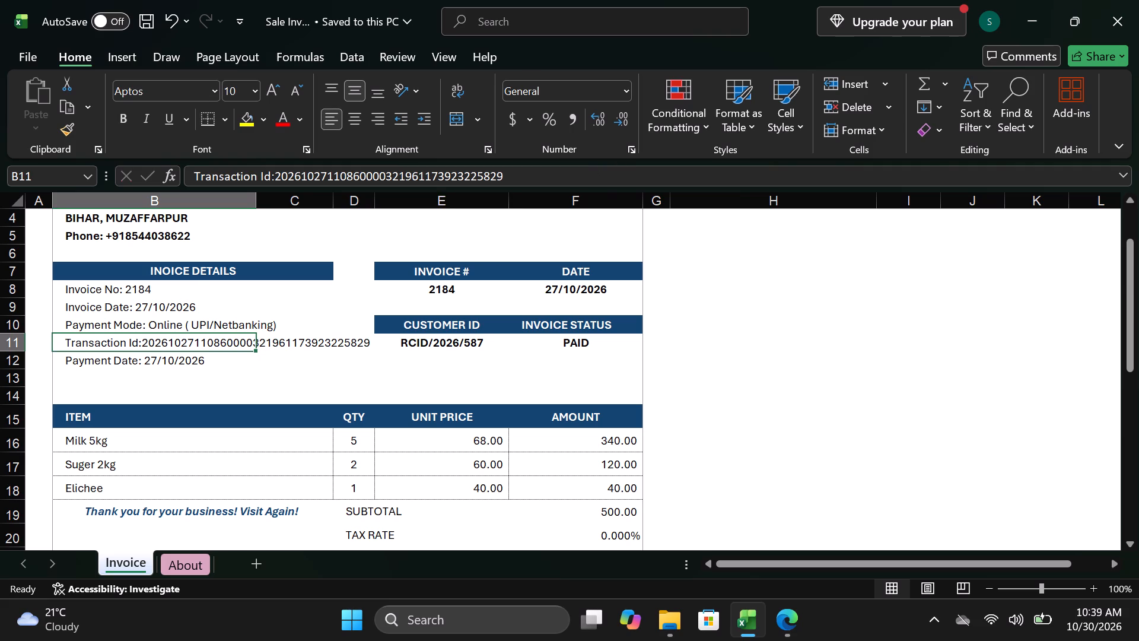
{"action": "key", "text": "BackSpace"}
{"action": "key", "text": "BackSpace"}
{"action": "key", "text": "BackSpace"}
{"action": "key", "text": "BackSpace"}
{"action": "key", "text": "BackSpace"}
{"action": "key", "text": "BackSpace"}
{"action": "key", "text": "BackSpace"}
{"action": "key", "text": "BackSpace"}
{"action": "key", "text": "BackSpace"}
{"action": "key", "text": "BackSpace"}
{"action": "key", "text": "BackSpace"}
{"action": "key", "text": "BackSpace"}
{"action": "key", "text": "BackSpace"}
{"action": "key", "text": "BackSpace"}
{"action": "key", "text": "BackSpace"}
{"action": "key", "text": "BackSpace"}
{"action": "key", "text": "BackSpace"}
{"action": "key", "text": "BackSpace"}
{"action": "key", "text": "BackSpace"}
{"action": "key", "text": "BackSpace"}
{"action": "key", "text": "BackSpace"}
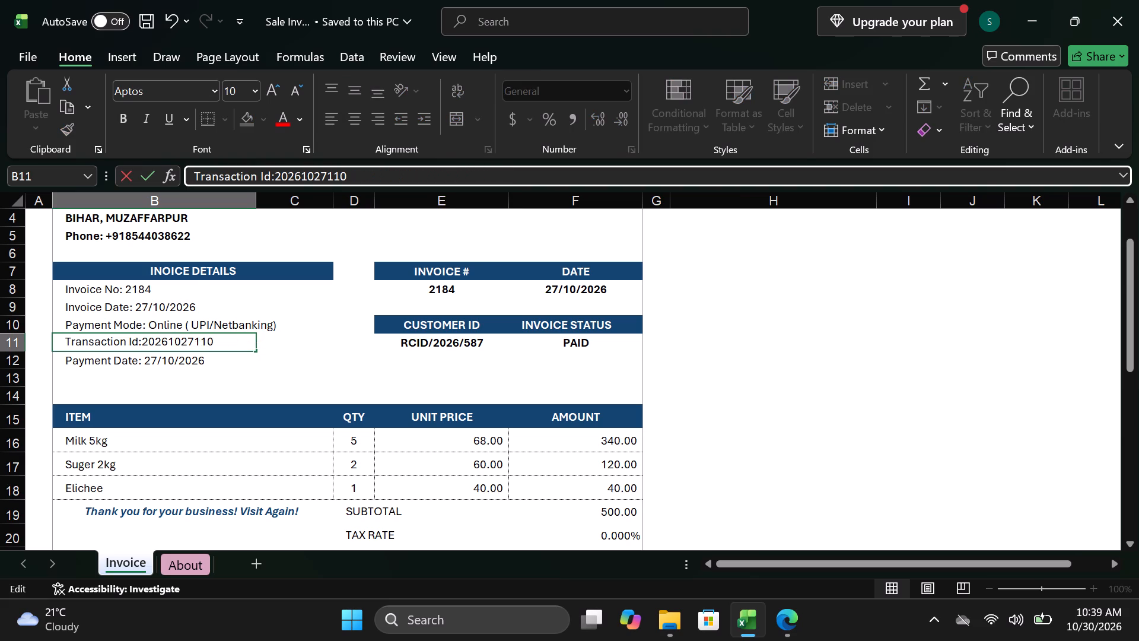
{"action": "key", "text": "BackSpace"}
{"action": "key", "text": "BackSpace"}
{"action": "key", "text": "BackSpace"}
{"action": "key", "text": "space"}
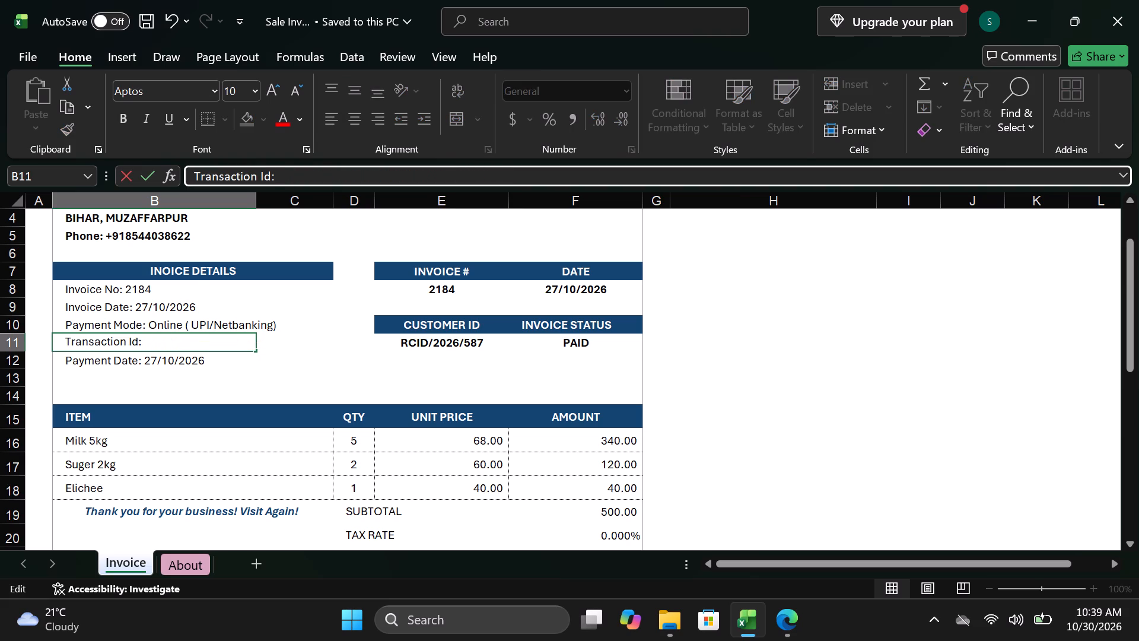
Open WhatsApp.
{"action": "left_click", "coordinate": [354, 615]}
{"action": "left_click", "coordinate": [711, 197]}
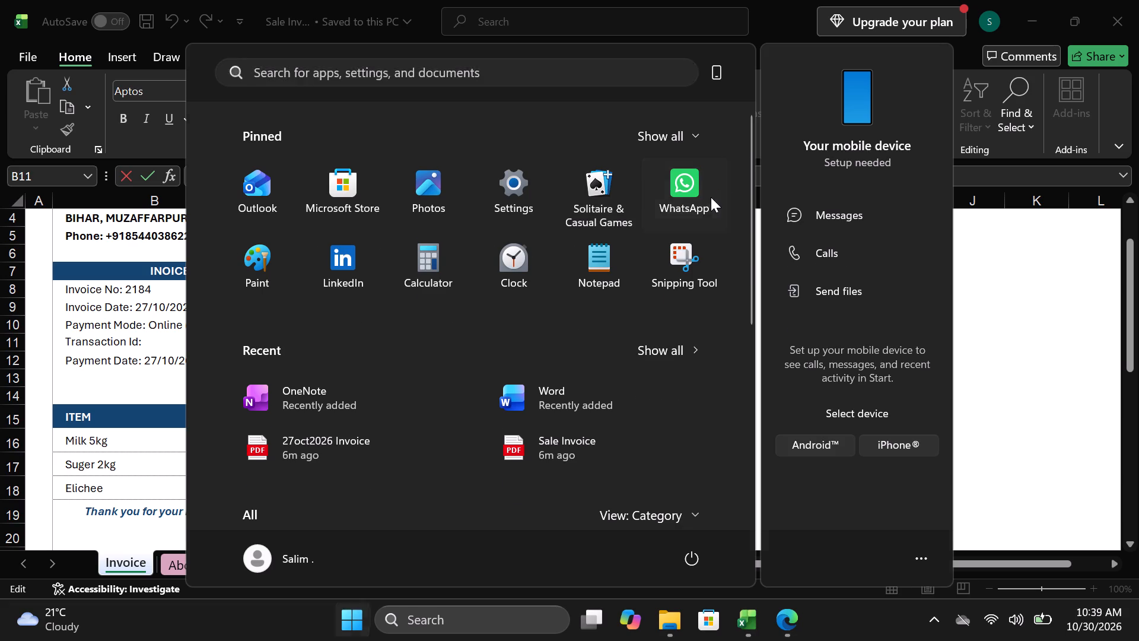
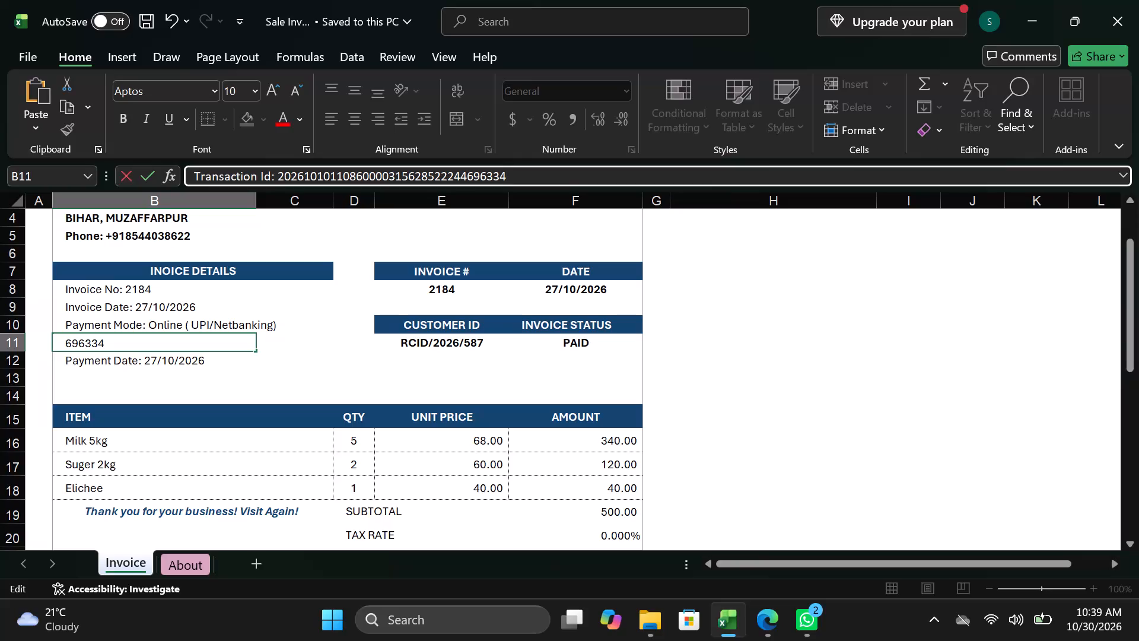
Set the invoice date in cell B9 to 10/10/2026, keeping the "Invoice Date:" label.
{"action": "left_click", "coordinate": [823, 294]}
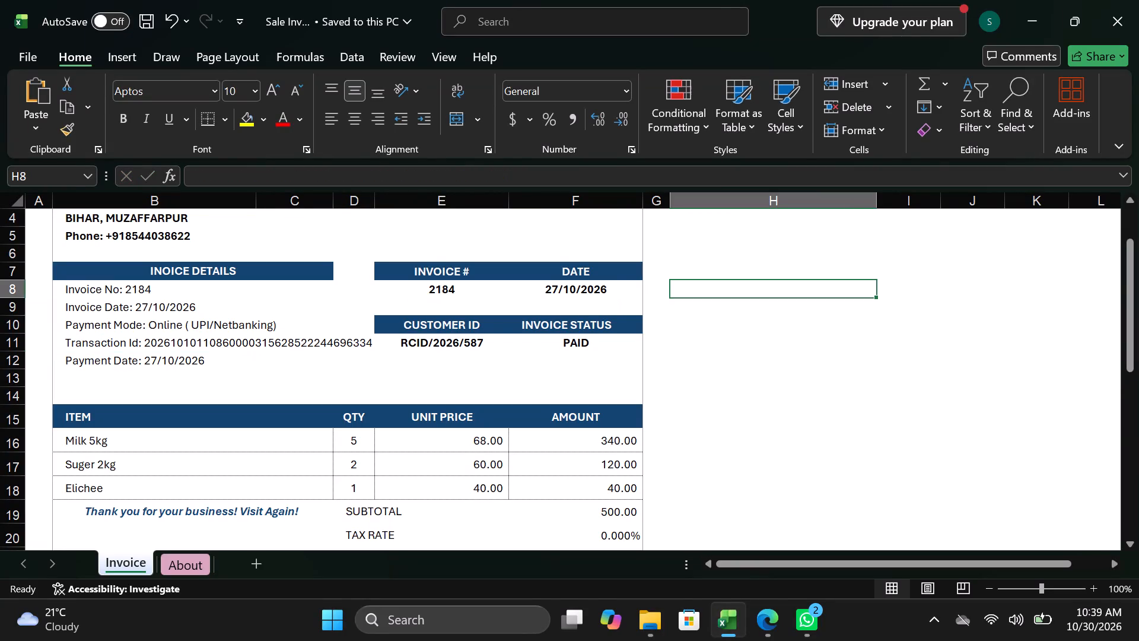
{"action": "left_click", "coordinate": [173, 307]}
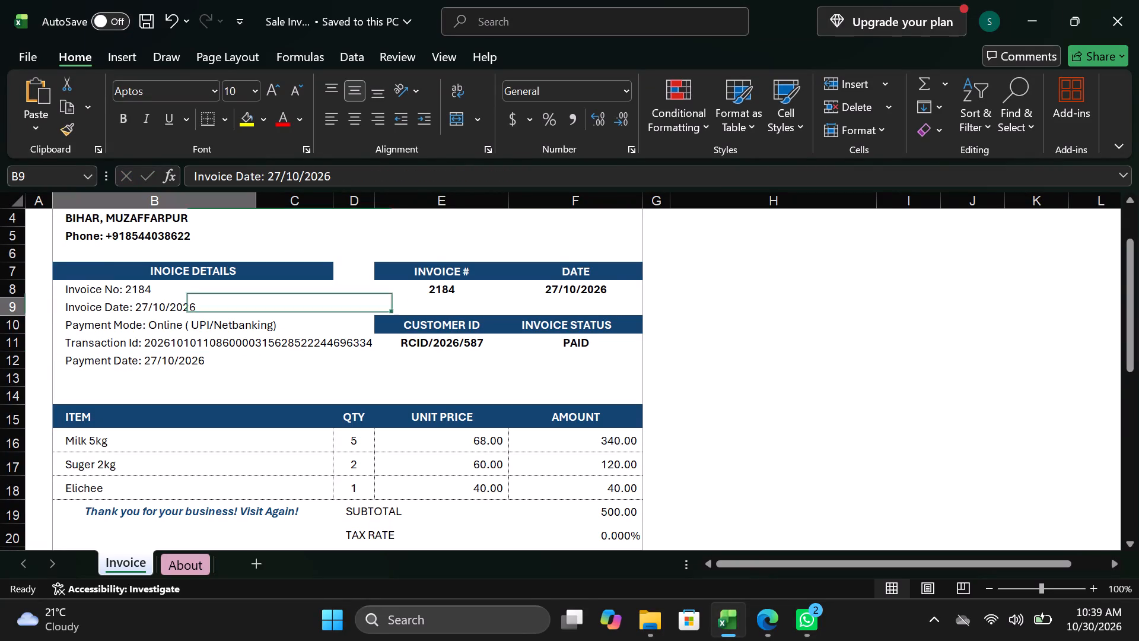
{"action": "left_click", "coordinate": [279, 173]}
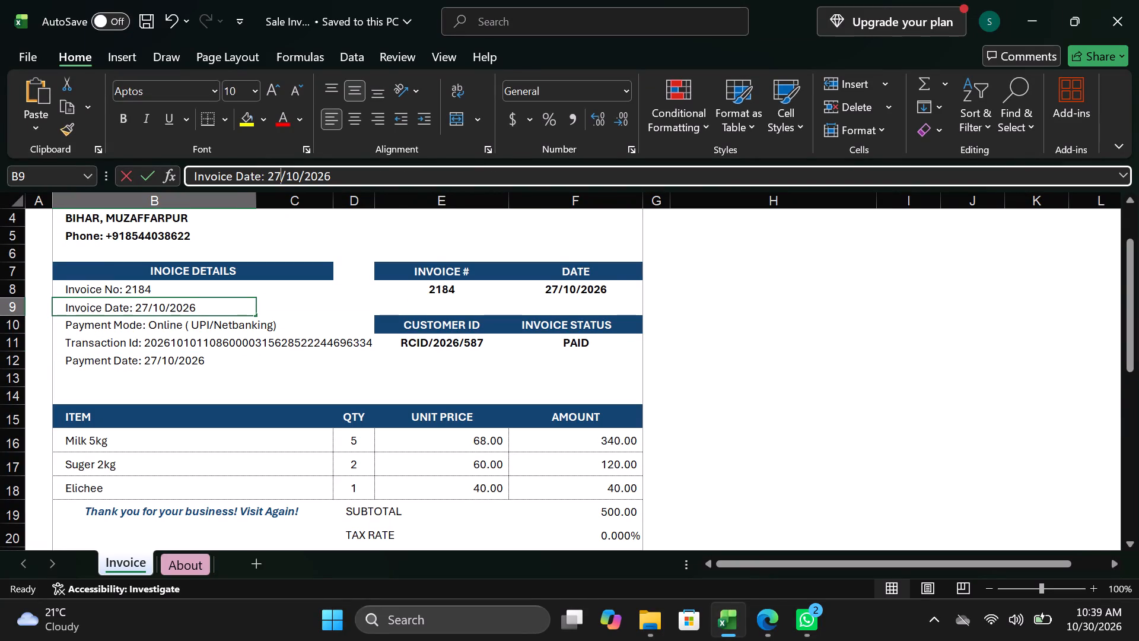
{"action": "key", "text": "BackSpace"}
{"action": "key", "text": "BackSpace"}
{"action": "type", "text": "10"}
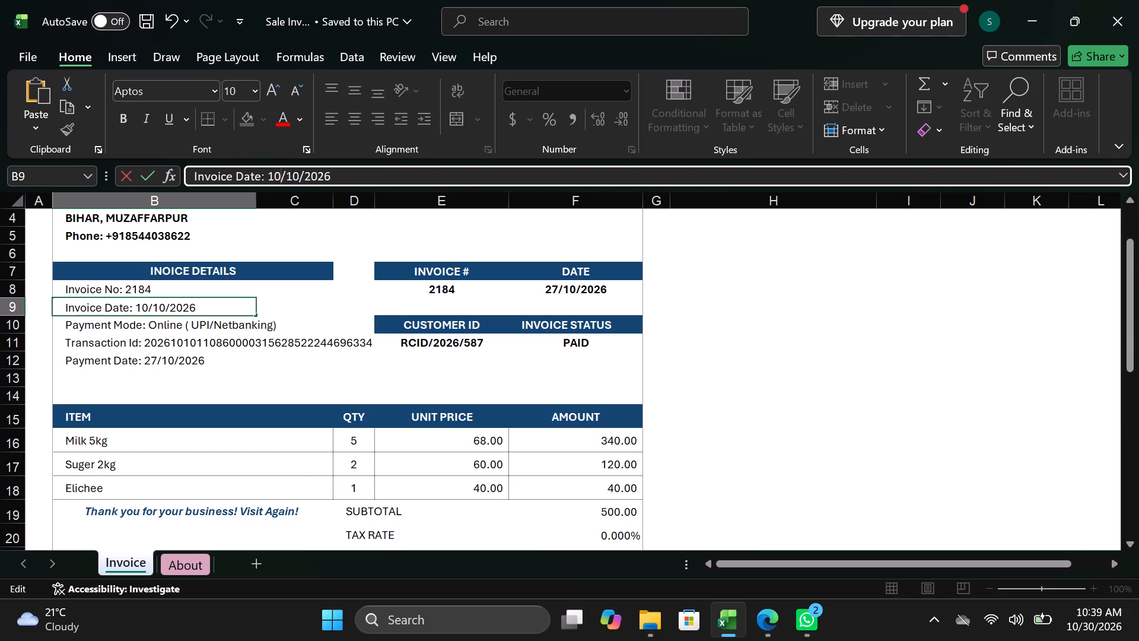
Set the payment date in cell B12 to 10/10/2026, keeping the "Payment Date:" label.
{"action": "left_click", "coordinate": [185, 358]}
{"action": "left_click", "coordinate": [359, 174]}
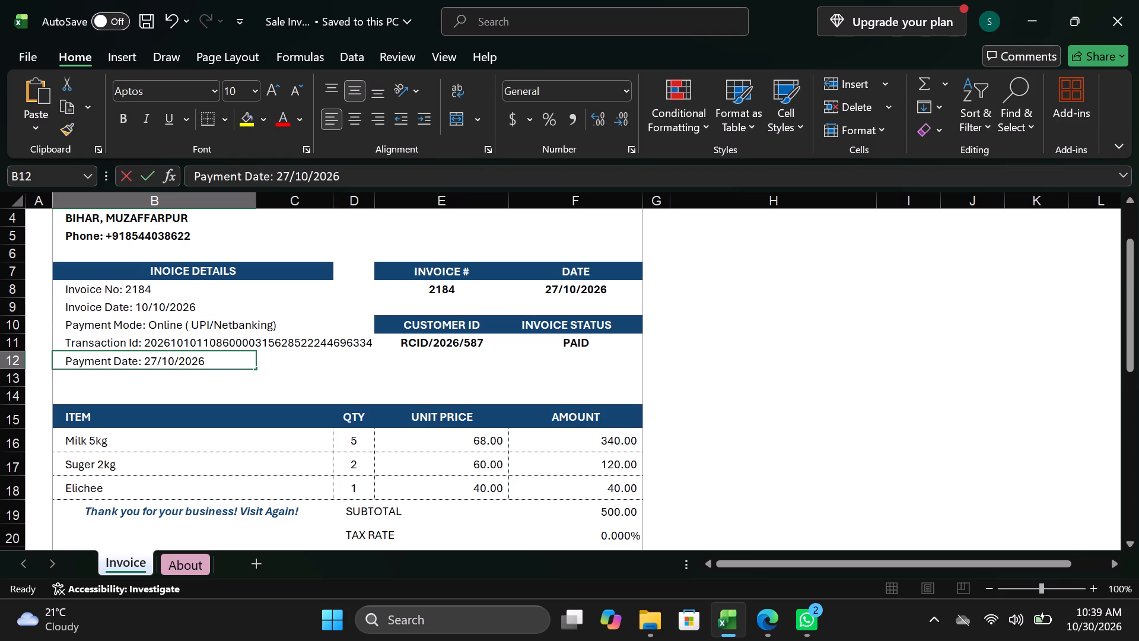
{"action": "key", "text": "Left"}
{"action": "key", "text": "Left"}
{"action": "key", "text": "Left"}
{"action": "key", "text": "Left"}
{"action": "key", "text": "Left"}
{"action": "key", "text": "Left"}
{"action": "key", "text": "Left"}
{"action": "key", "text": "Left"}
{"action": "key", "text": "Left"}
{"action": "key", "text": "Right"}
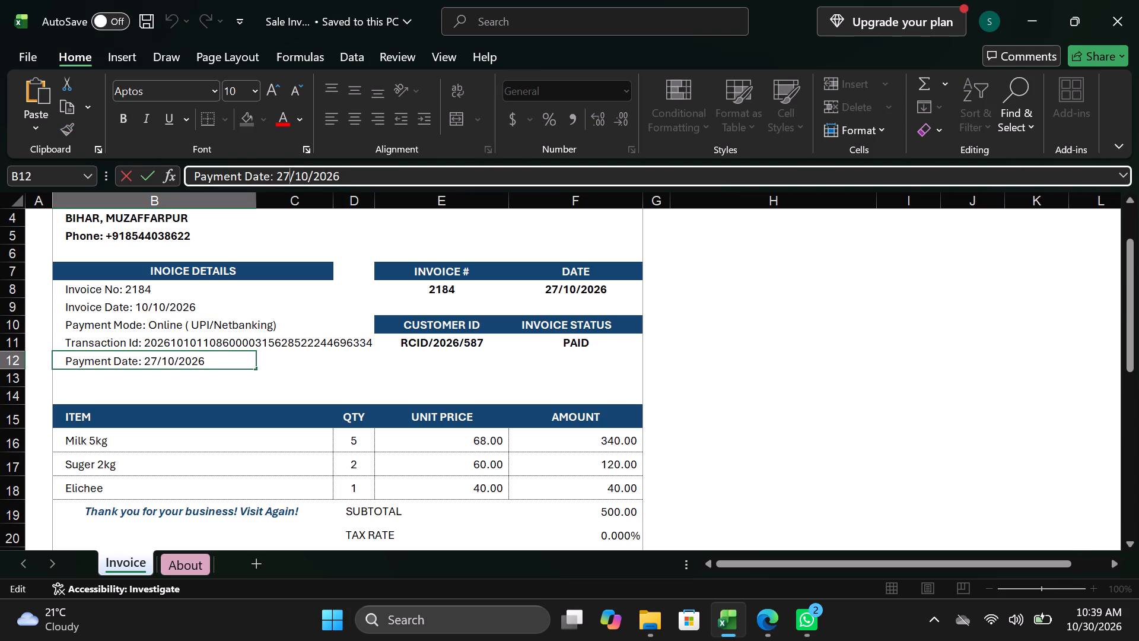
{"action": "key", "text": "BackSpace"}
{"action": "key", "text": "BackSpace"}
{"action": "type", "text": "10"}
{"action": "left_click", "coordinate": [841, 351]}
Replace the first invoice item in row 16 with "Refine 4Ltr", quantity 4 and unit price 164.
{"action": "scroll", "coordinate": [841, 351], "scroll_direction": "down", "scroll_amount": 2}
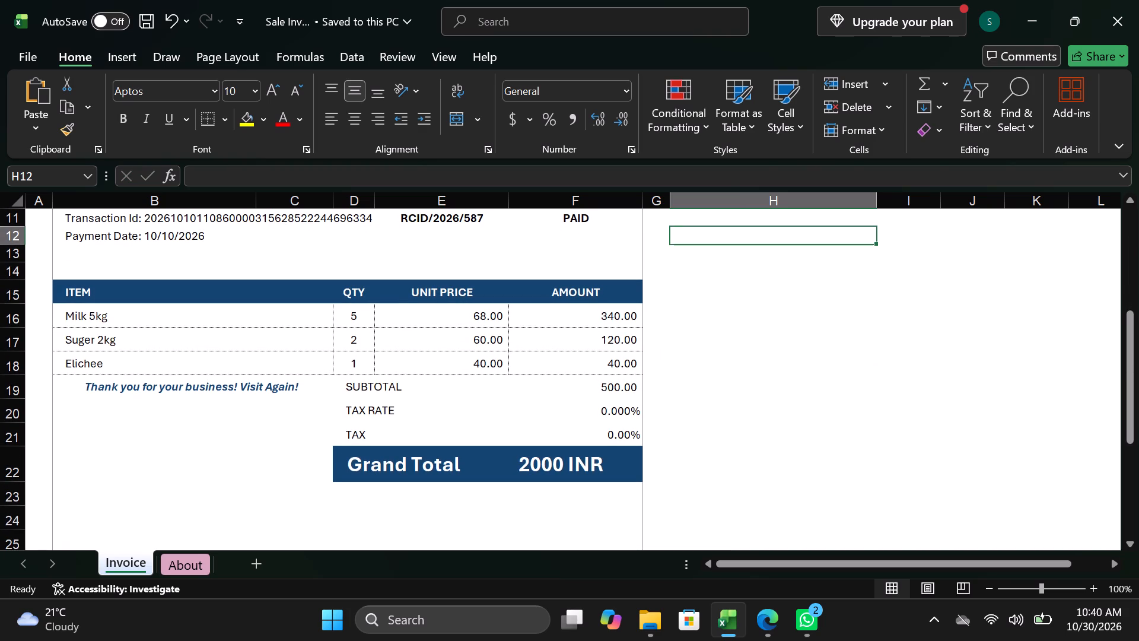
{"action": "left_click", "coordinate": [110, 314]}
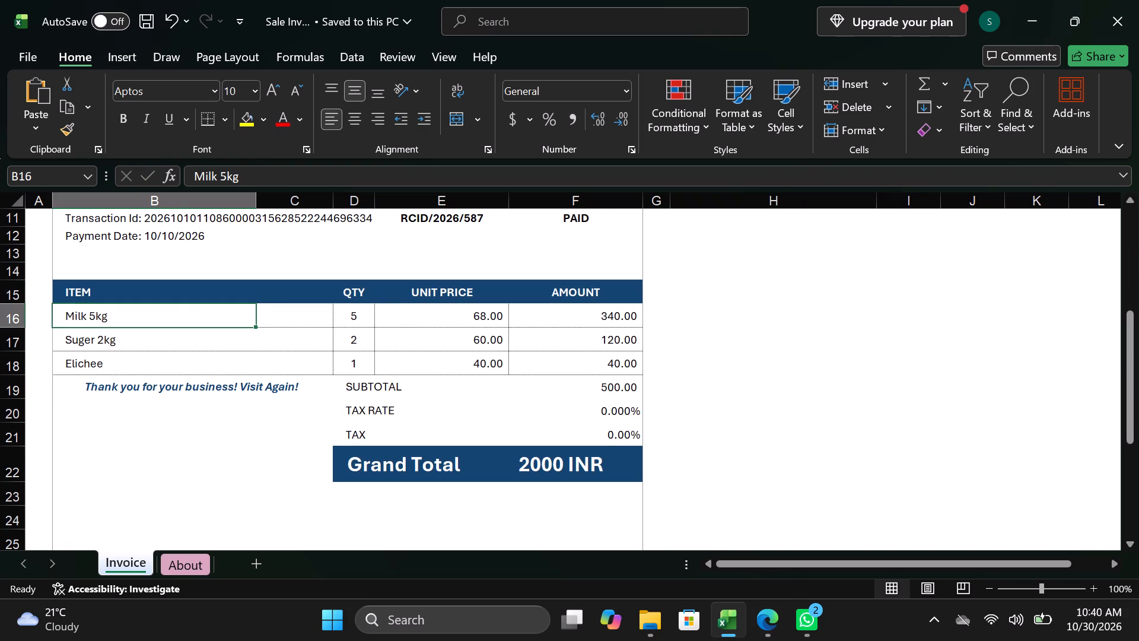
{"action": "key", "text": "BackSpace"}
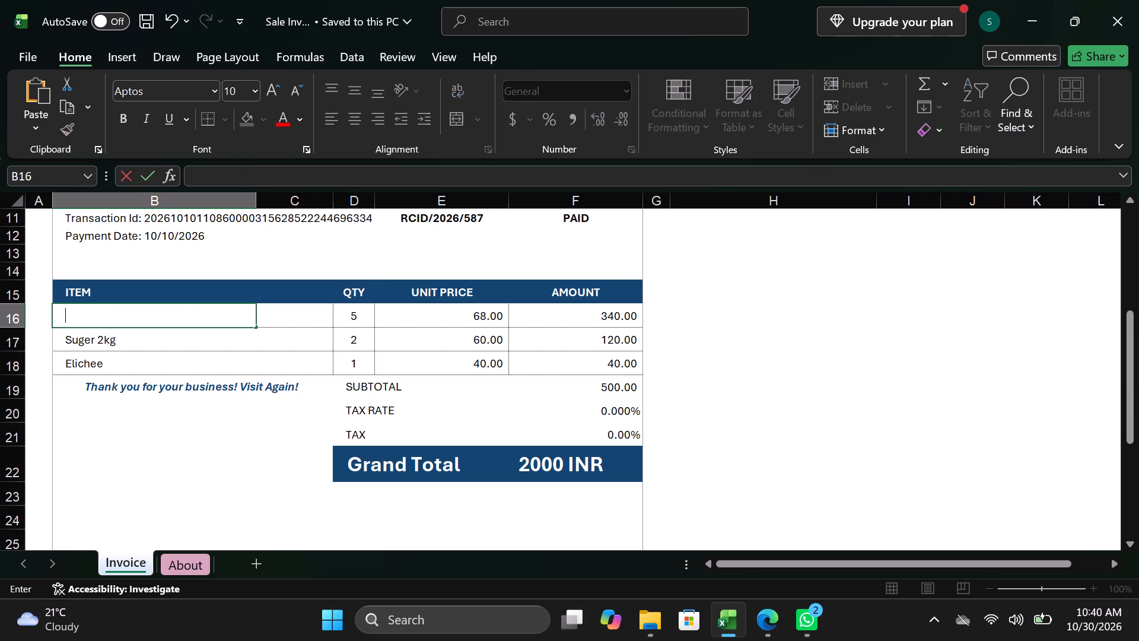
{"action": "type", "text": "Ref"}
{"action": "type", "text": "ine 4"}
{"action": "type", "text": "Ltr"}
{"action": "key", "text": "Tab"}
{"action": "key", "text": "Tab"}
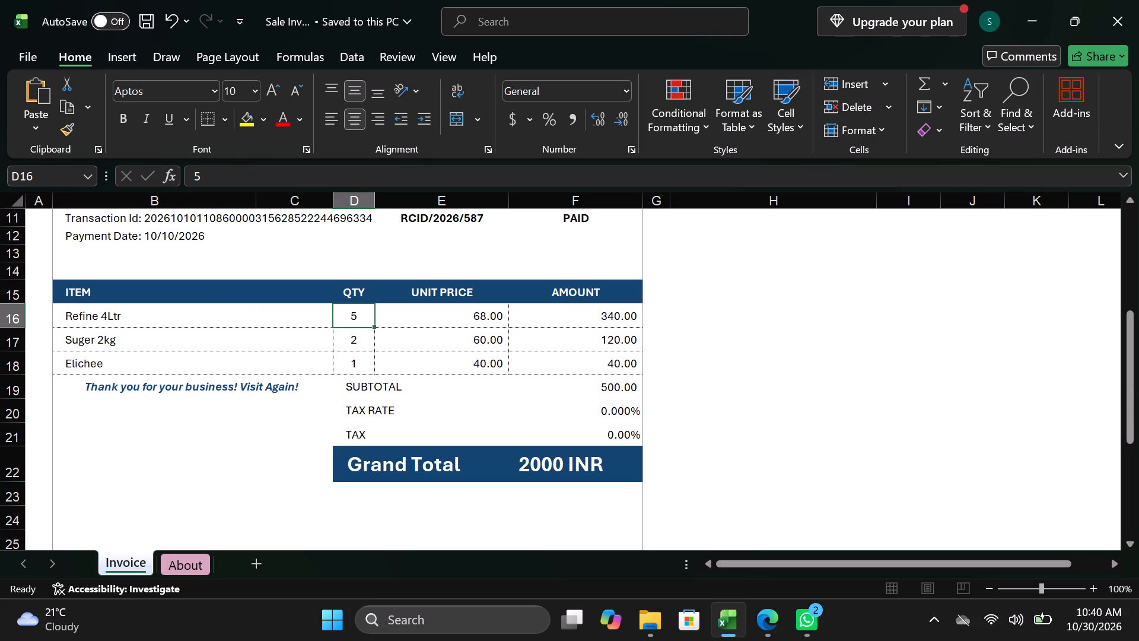
{"action": "key", "text": "BackSpace"}
{"action": "key", "text": "4"}
{"action": "key", "text": "Tab"}
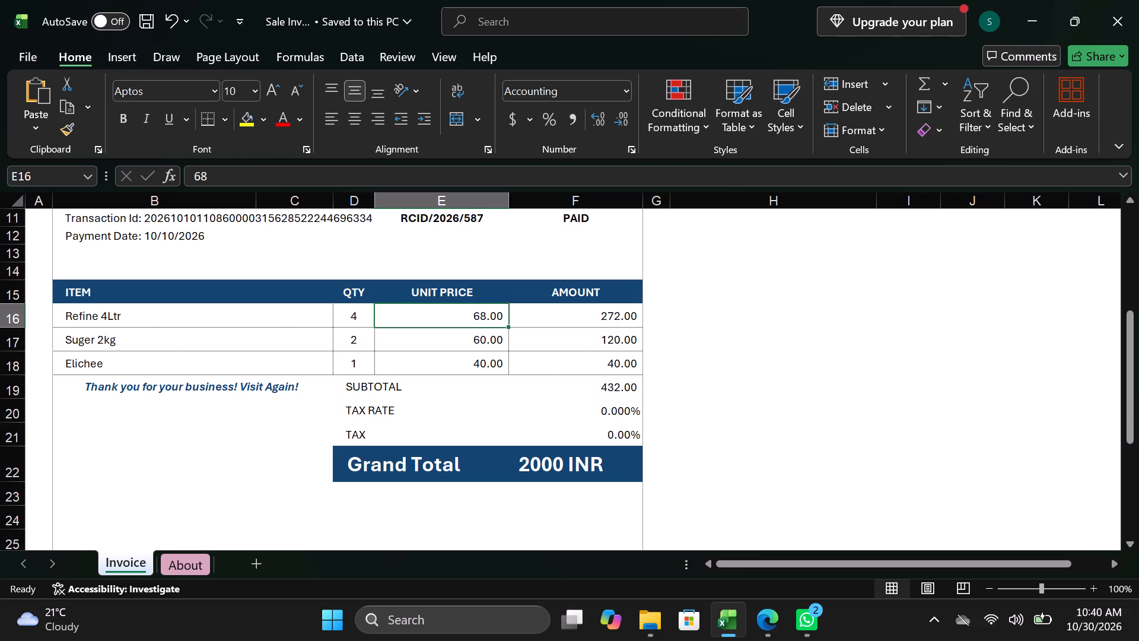
{"action": "type", "text": "164"}
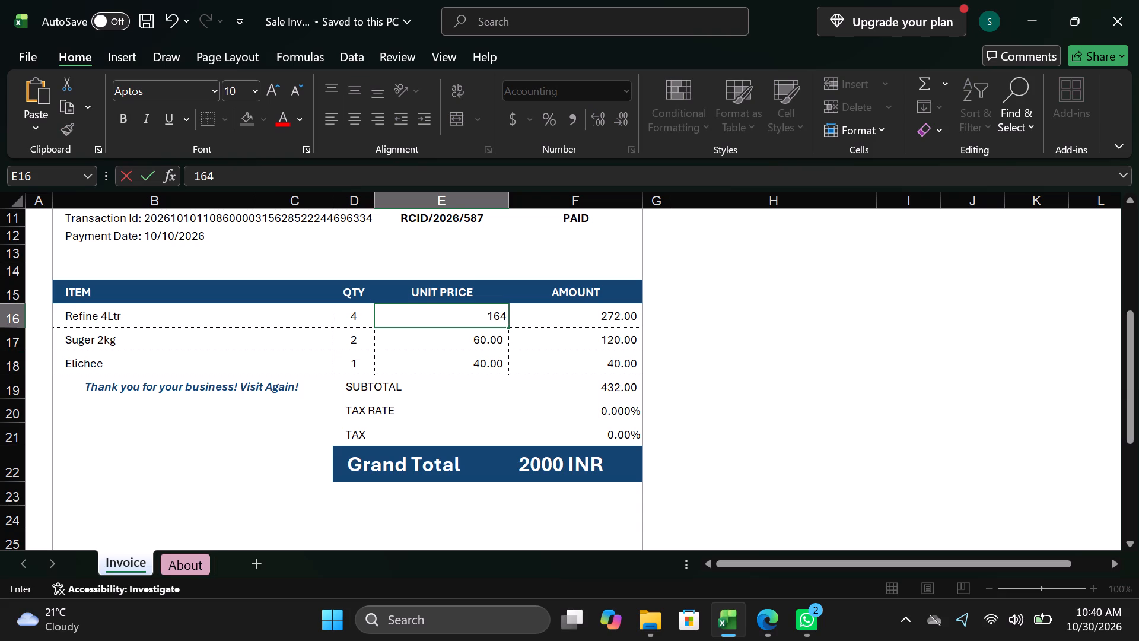
Replace the second invoice item in row 17 with "Maida 5Kg", quantity 5 and unit price 40.
{"action": "left_click", "coordinate": [124, 345]}
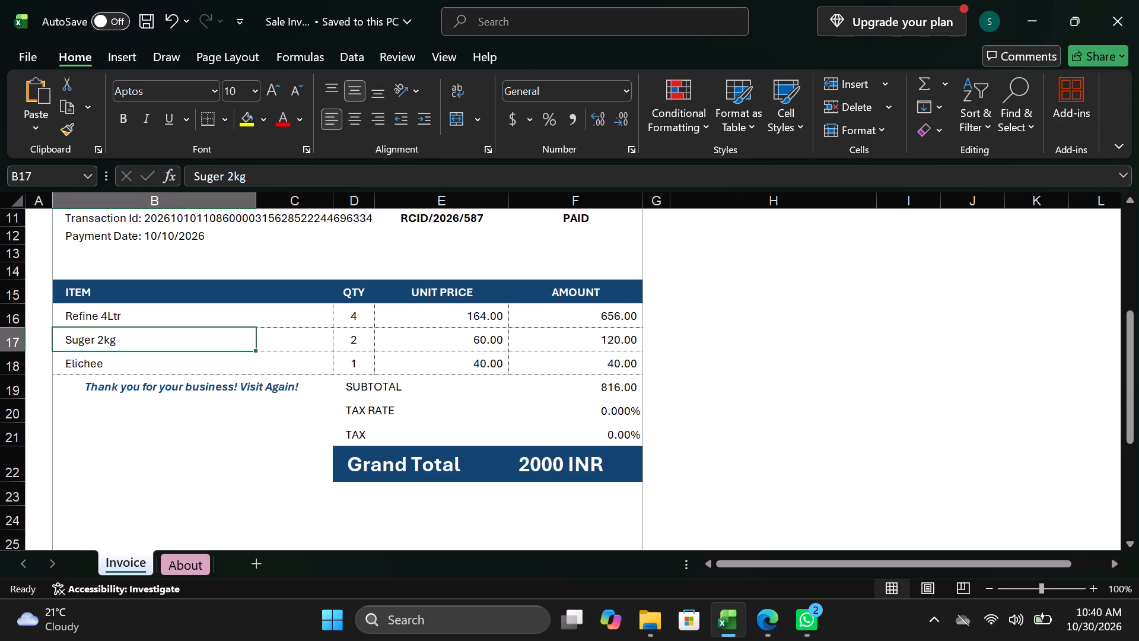
{"action": "type", "text": "Maida"}
{"action": "key", "text": "space"}
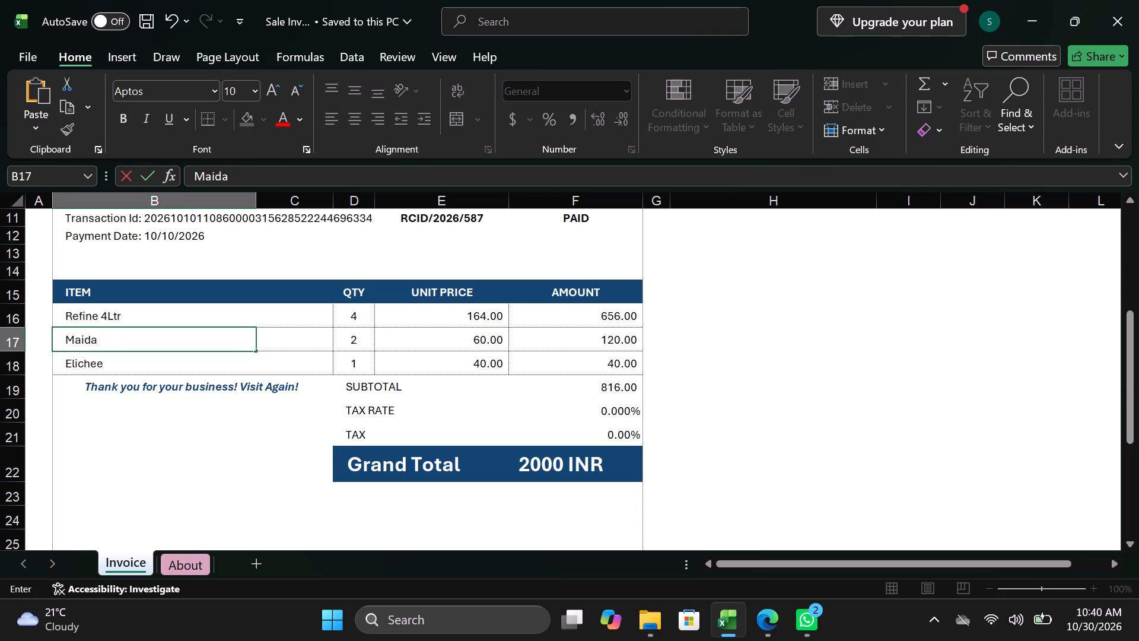
{"action": "key", "text": "5"}
{"action": "type", "text": "Kg"}
{"action": "key", "text": "space"}
{"action": "key", "text": "Tab"}
{"action": "key", "text": "Tab"}
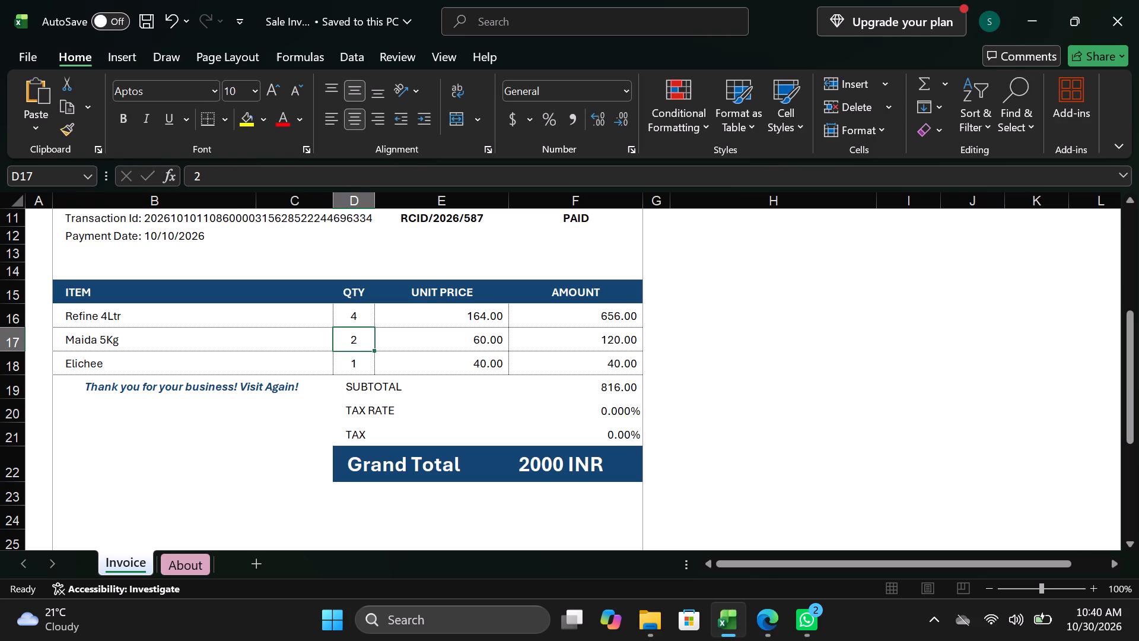
{"action": "key", "text": "5"}
{"action": "key", "text": "Tab"}
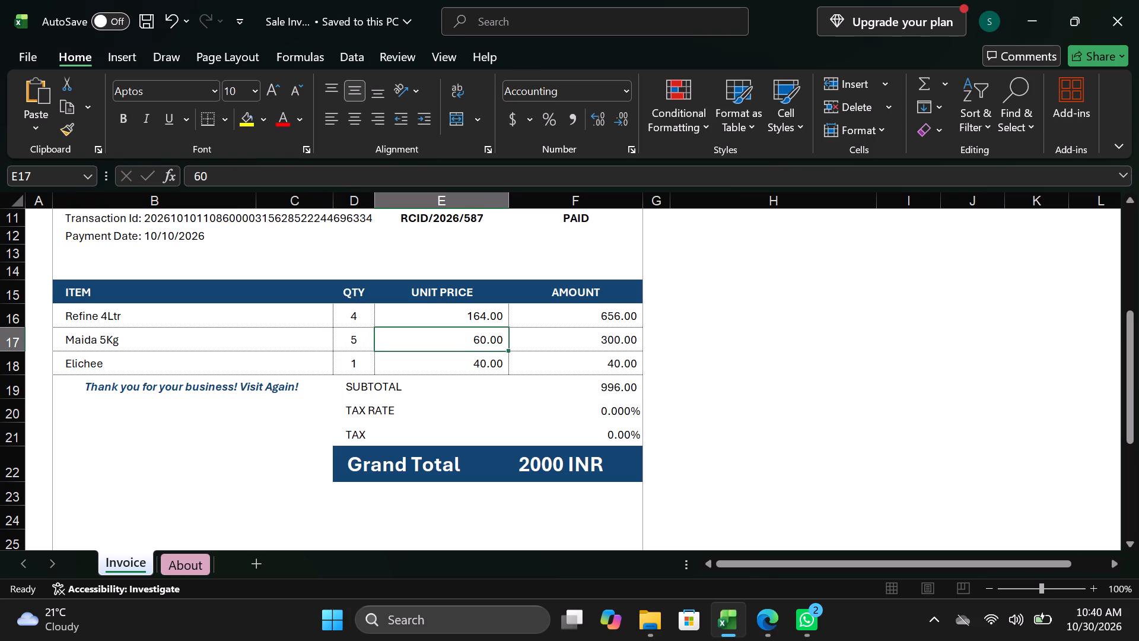
{"action": "key", "text": "4"}
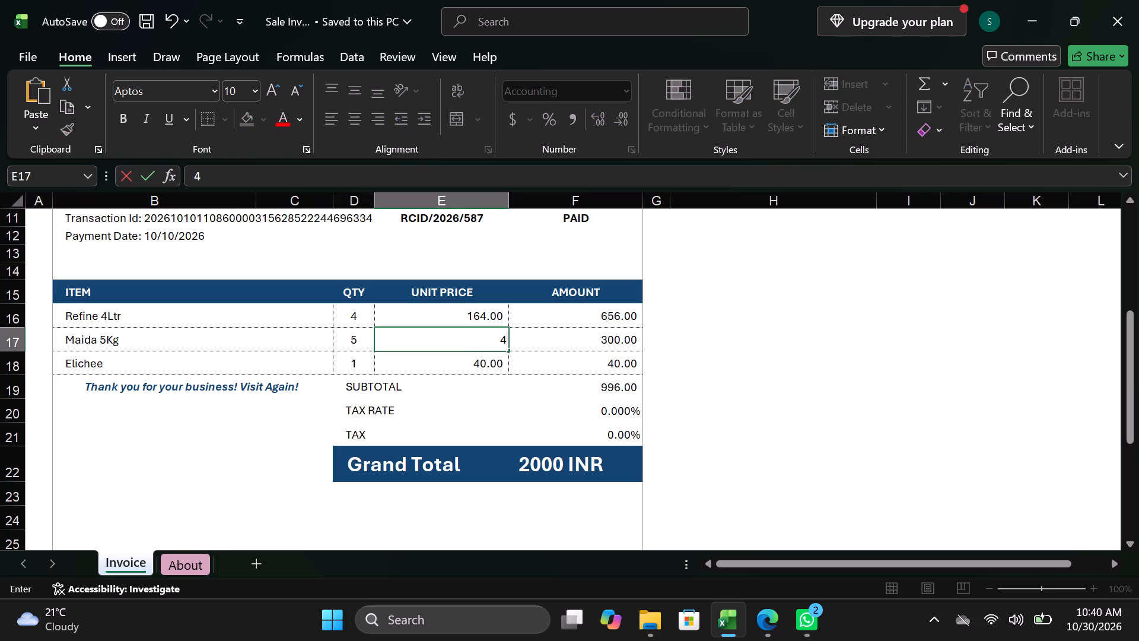
{"action": "key", "text": "0"}
{"action": "key", "text": "Down"}
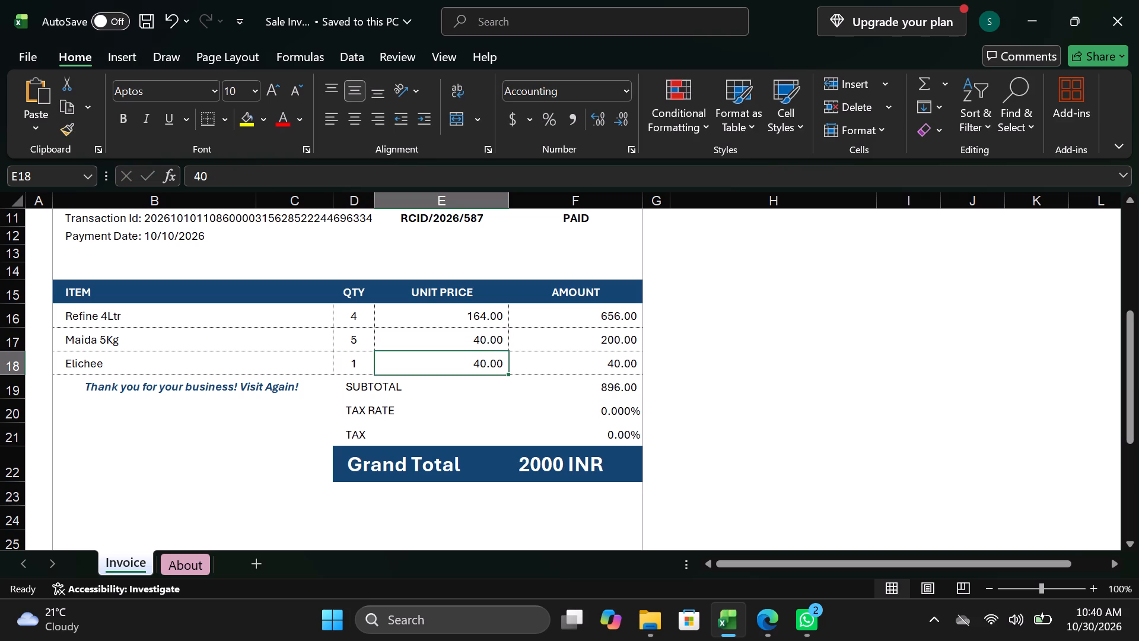
Replace the third invoice item's name in cell B18 with "Suger 10Kg".
{"action": "key", "text": "Left"}
{"action": "key", "text": "Left"}
{"action": "key", "text": "Left"}
{"action": "key", "text": "BackSpace"}
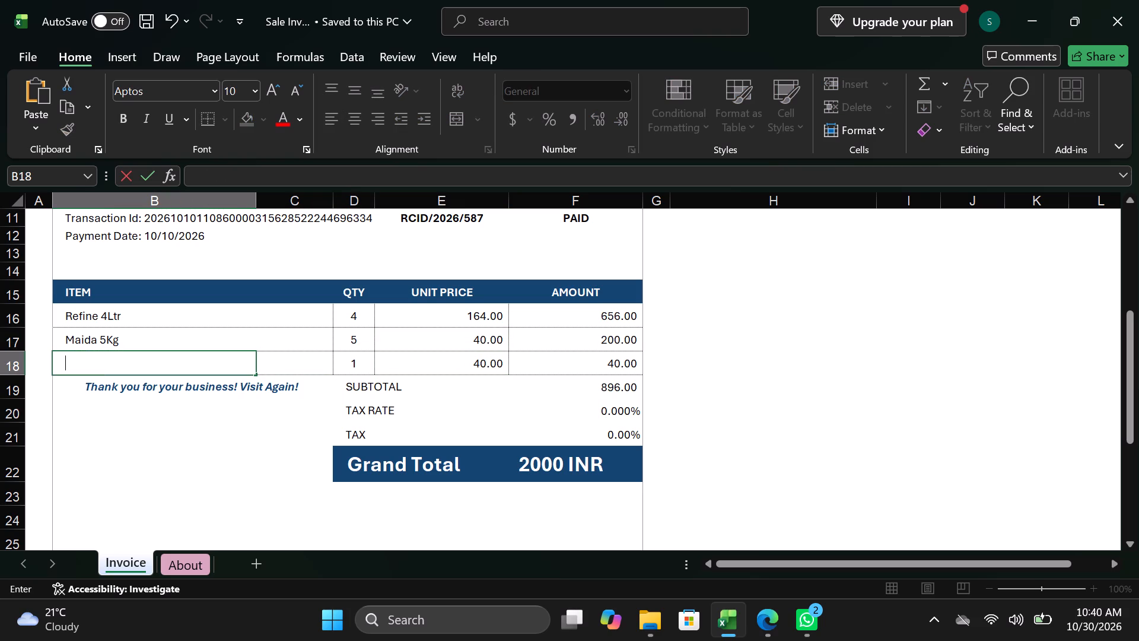
{"action": "type", "text": "Suger"}
{"action": "key", "text": "space"}
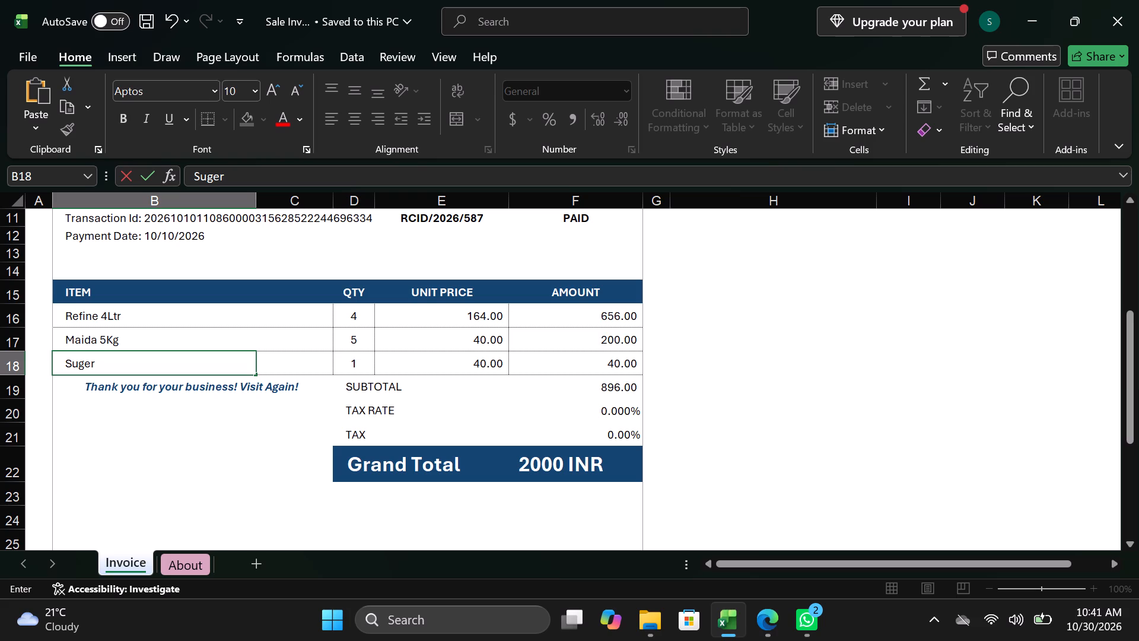
{"action": "type", "text": "10"}
{"action": "type", "text": "Kg"}
{"action": "key", "text": "Tab"}
{"action": "key", "text": "Tab"}
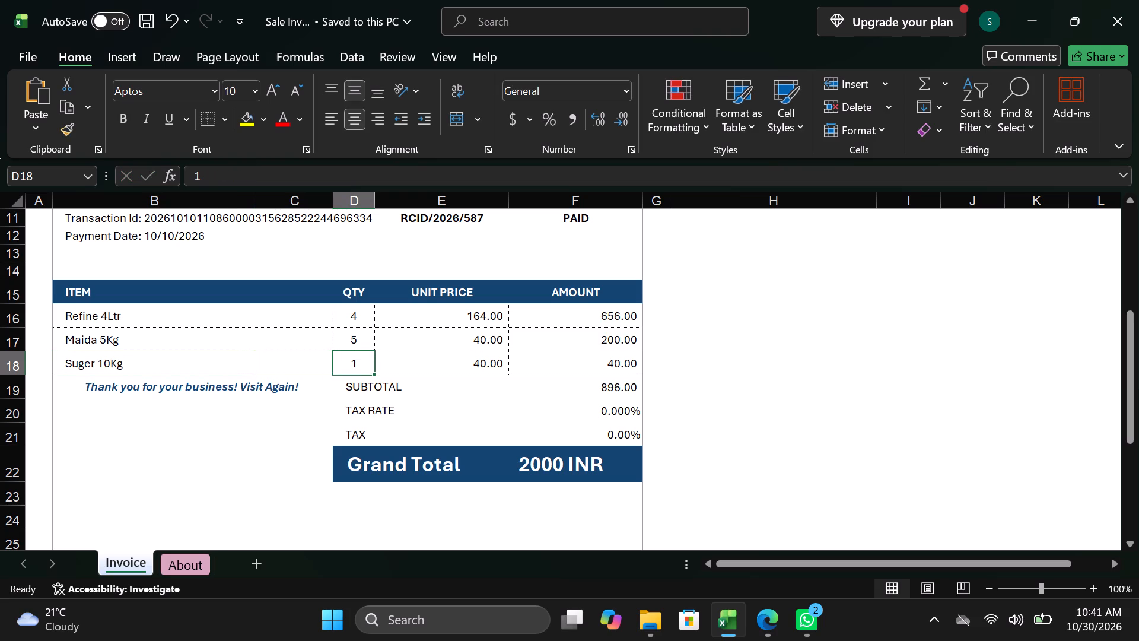
Set the quantity of the Suger 10Kg item to 10 and its unit price to 45.
{"action": "type", "text": "45"}
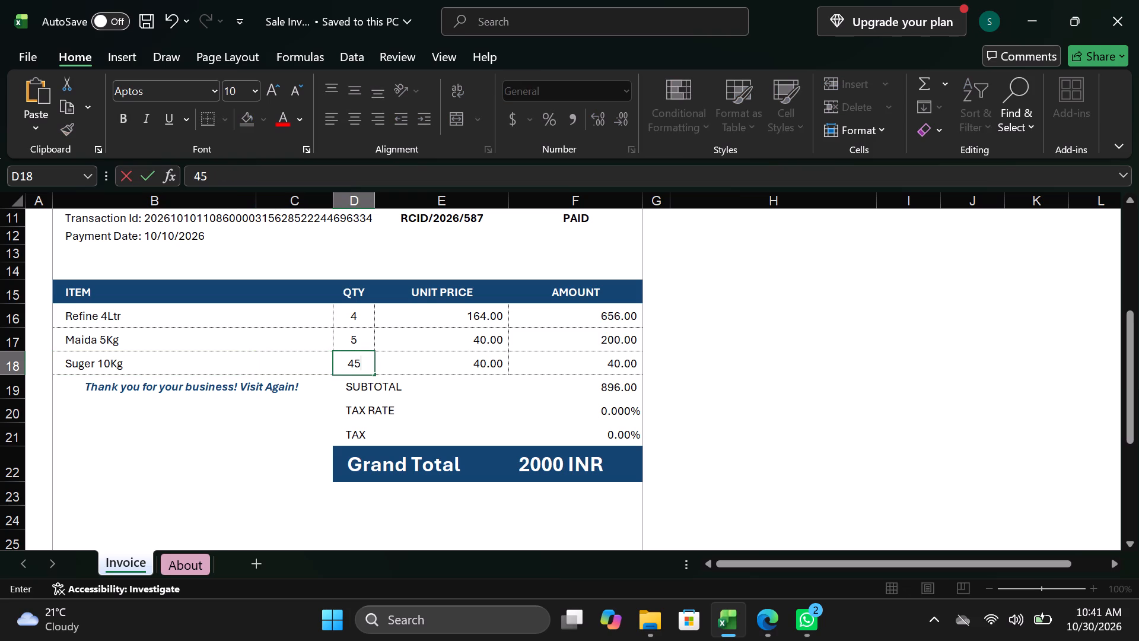
{"action": "left_click", "coordinate": [141, 437]}
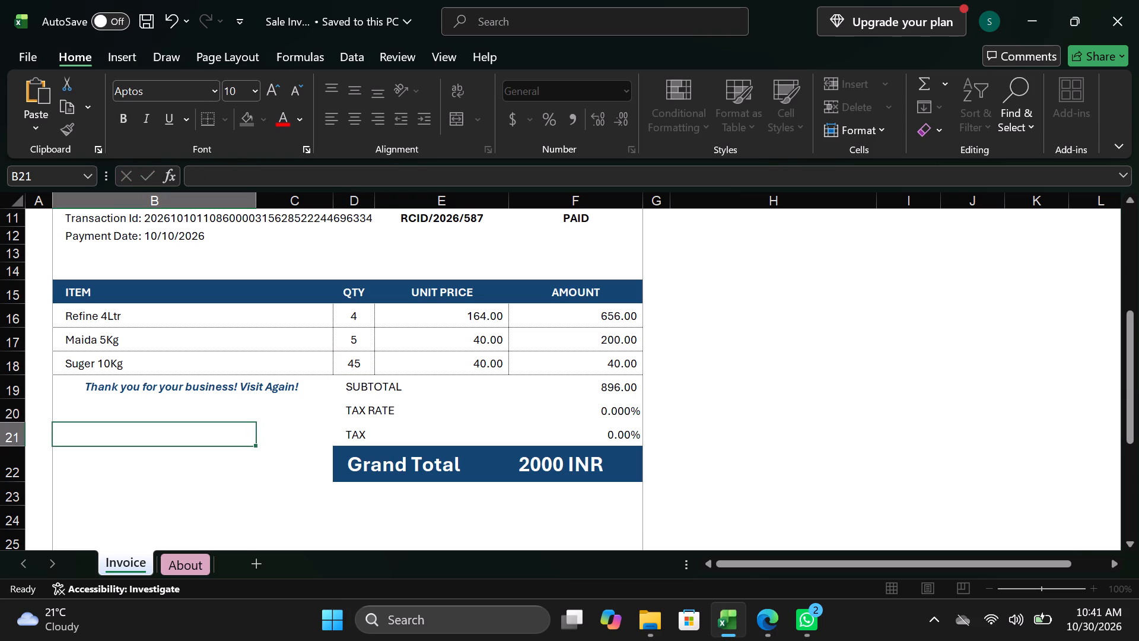
{"action": "left_click", "coordinate": [359, 366]}
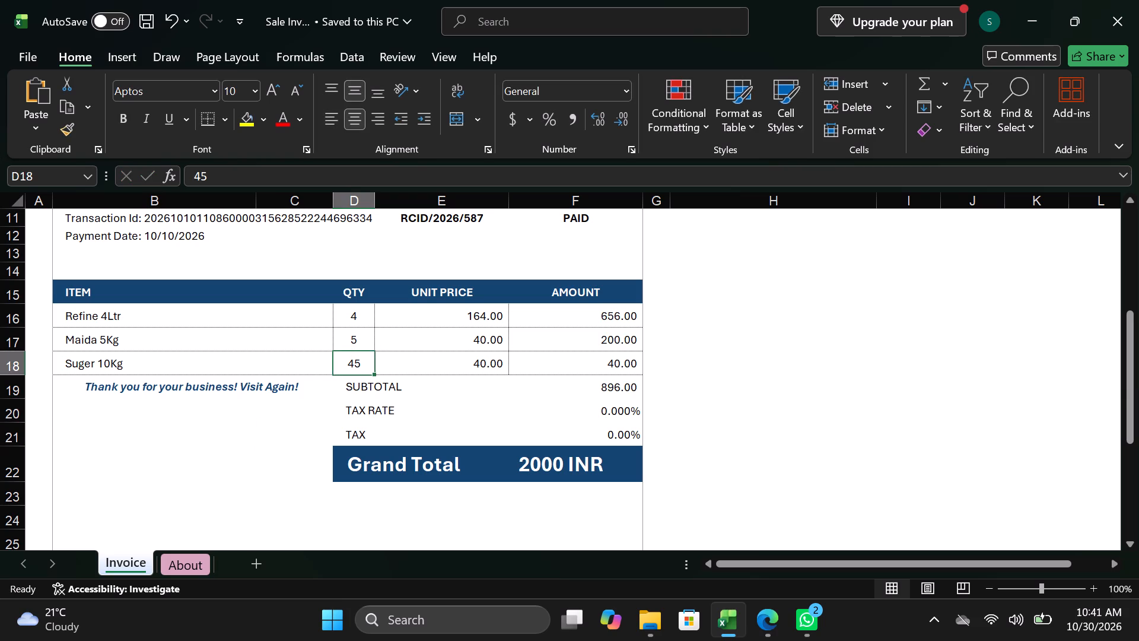
{"action": "key", "text": "BackSpace"}
{"action": "type", "text": "10"}
{"action": "key", "text": "Right"}
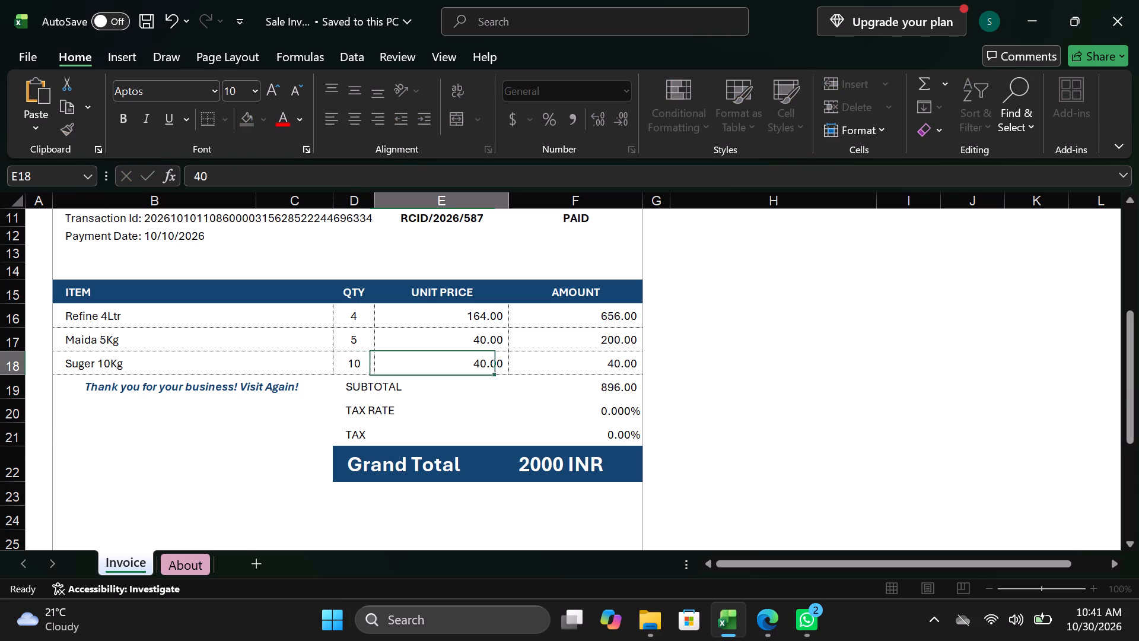
{"action": "type", "text": "45"}
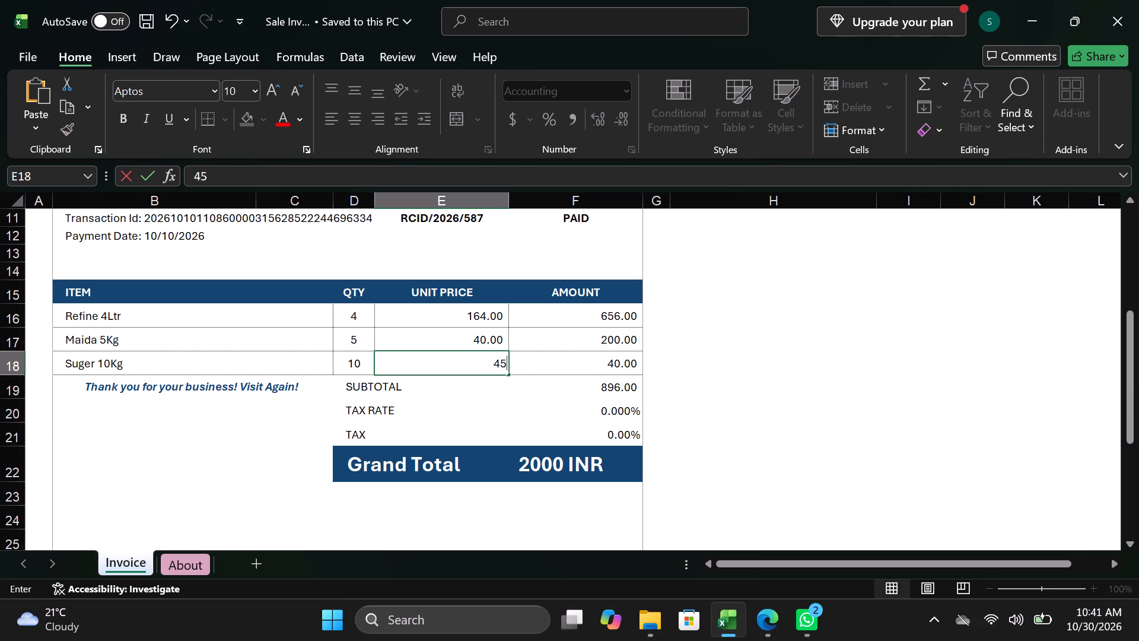
{"action": "left_click", "coordinate": [492, 412]}
Set the amount of the Suger 10Kg item in cell F18 to 450.
{"action": "left_click", "coordinate": [627, 368]}
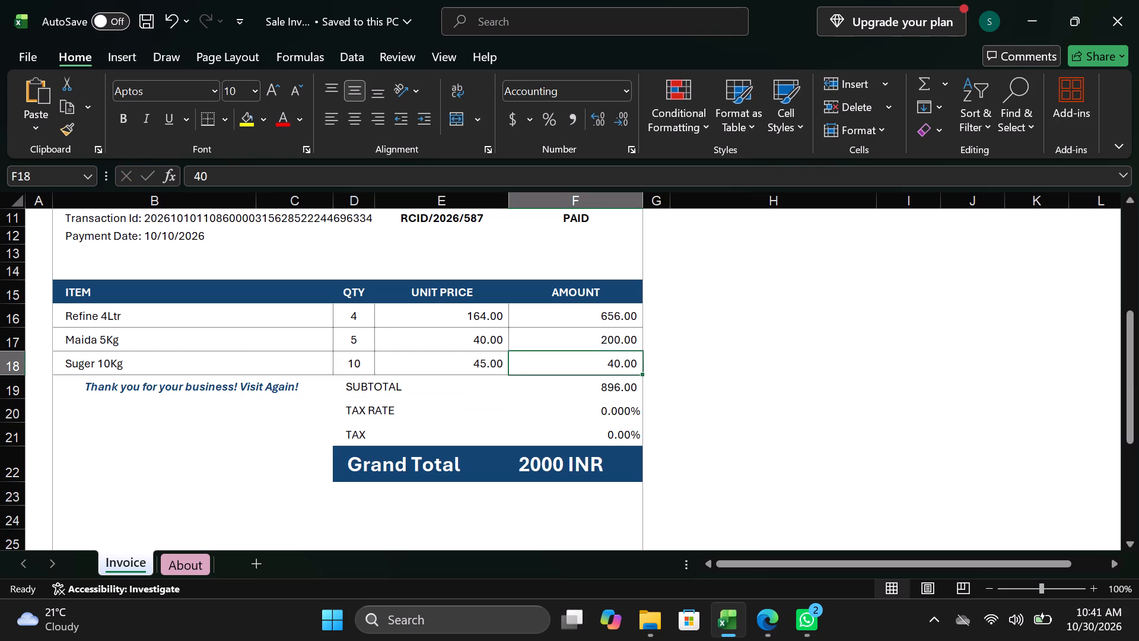
{"action": "double_click", "coordinate": [603, 366]}
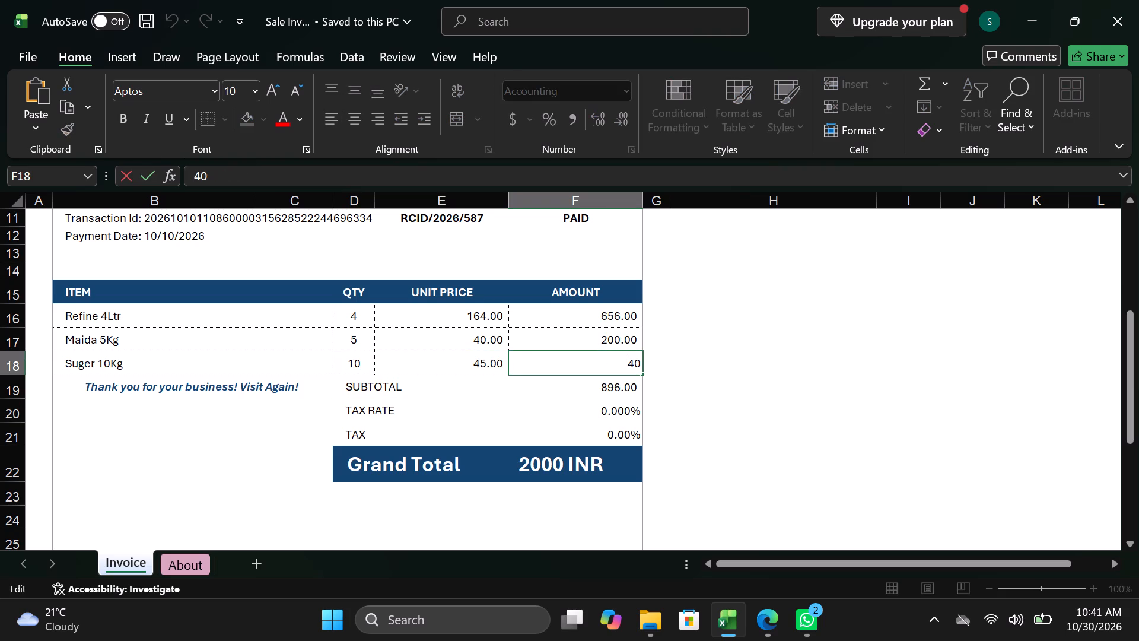
{"action": "left_click", "coordinate": [603, 366]}
{"action": "key", "text": "Right"}
{"action": "key", "text": "5"}
{"action": "left_click", "coordinate": [711, 386]}
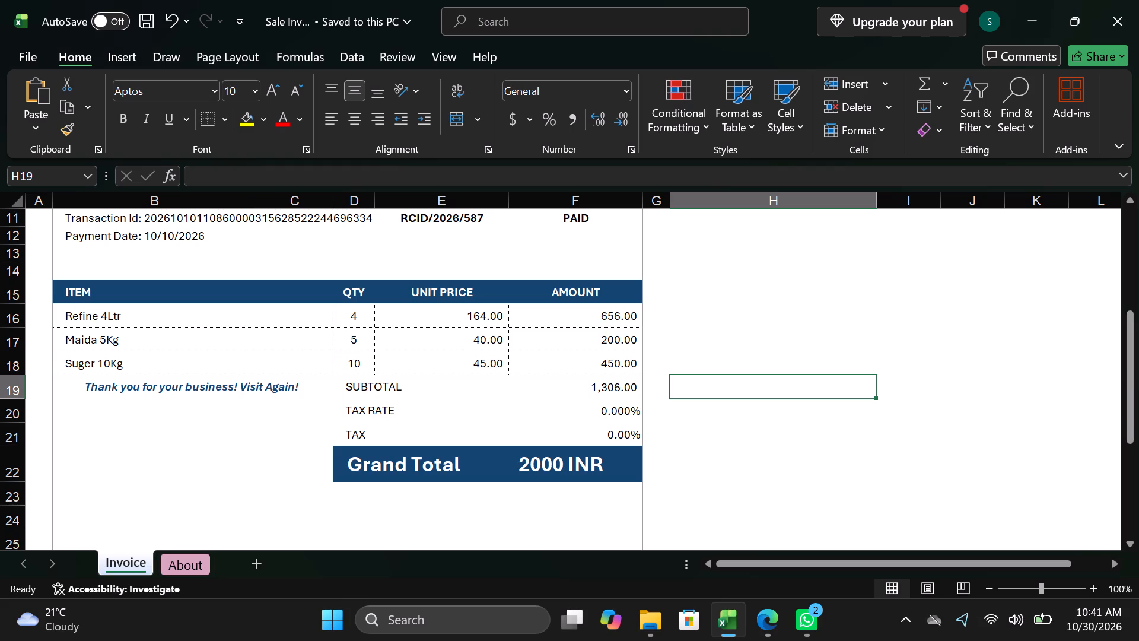
Insert a blank row above the Suger 10Kg item at row 18.
{"action": "left_click", "coordinate": [21, 365]}
{"action": "right_click", "coordinate": [21, 365]}
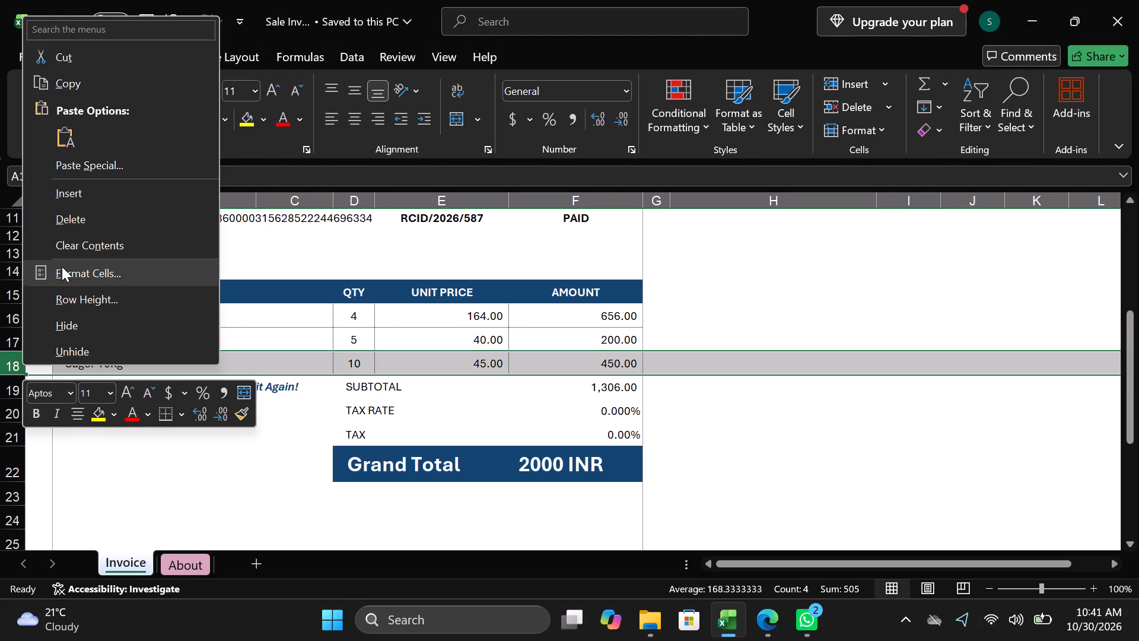
{"action": "left_click", "coordinate": [69, 201]}
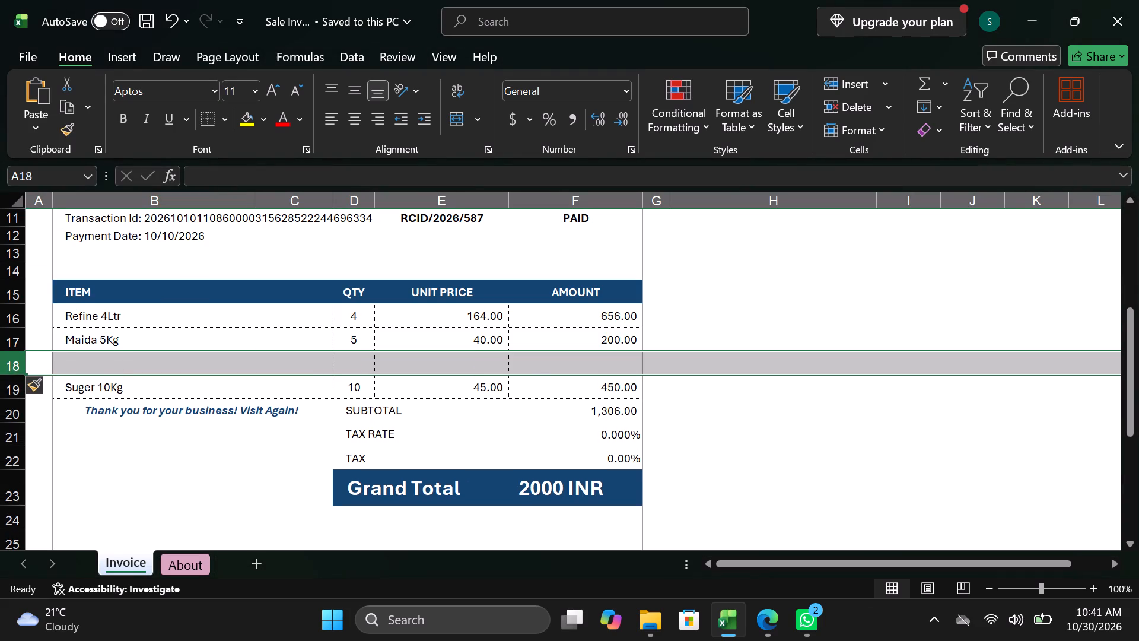
Enter "Amul Ghee 200gm" as the item name in cell B18.
{"action": "double_click", "coordinate": [141, 363]}
{"action": "key", "text": "shift+a"}
{"action": "type", "text": "mul"}
{"action": "key", "text": "space"}
{"action": "type", "text": "Ghee"}
{"action": "key", "text": "space"}
{"action": "type", "text": "200 Gm"}
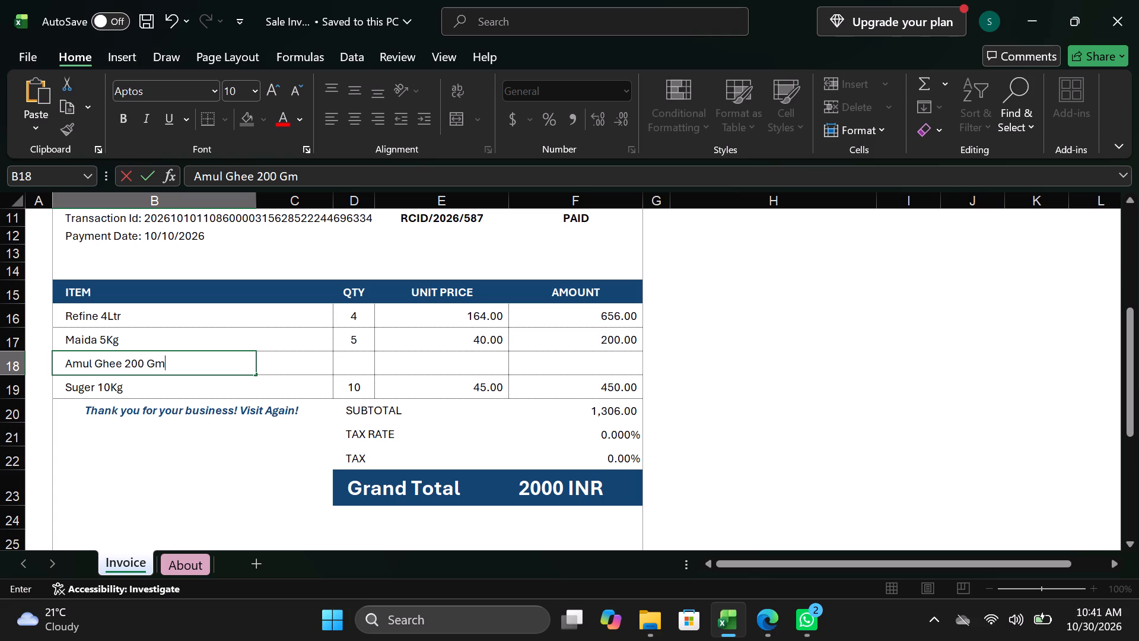
{"action": "key", "text": "BackSpace"}
{"action": "key", "text": "BackSpace"}
{"action": "key", "text": "BackSpace"}
{"action": "type", "text": "gm"}
{"action": "key", "text": "Tab"}
{"action": "key", "text": "Tab"}
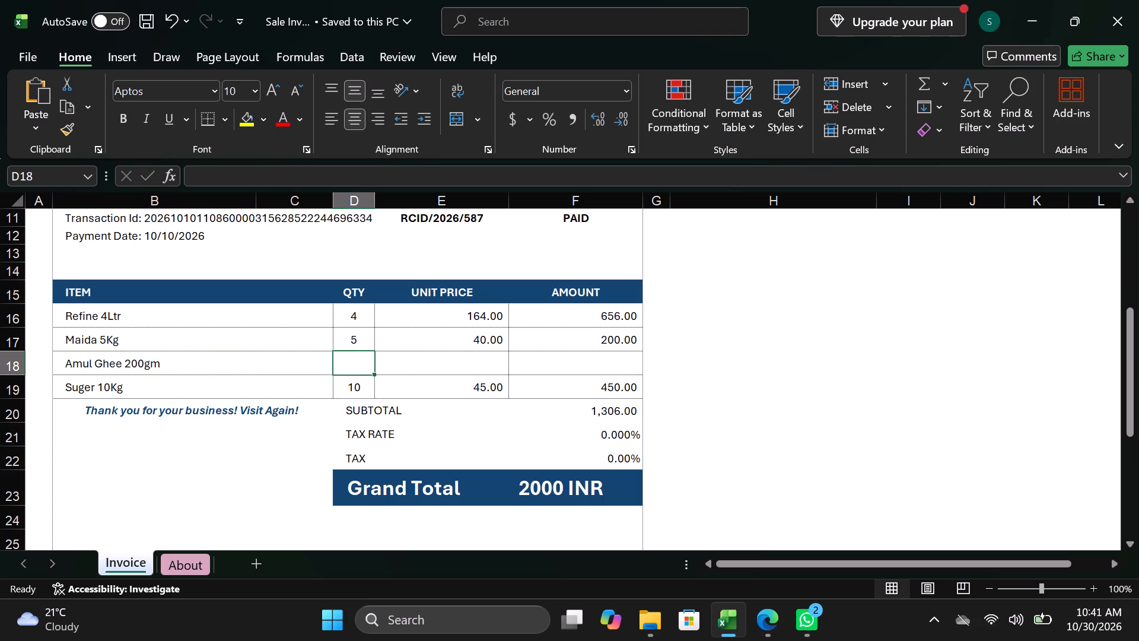
Set the Amul Ghee 200gm item's quantity to 1, unit price to 194 and amount to 194.
{"action": "key", "text": "1"}
{"action": "key", "text": "Tab"}
{"action": "type", "text": "194"}
{"action": "key", "text": "Tab"}
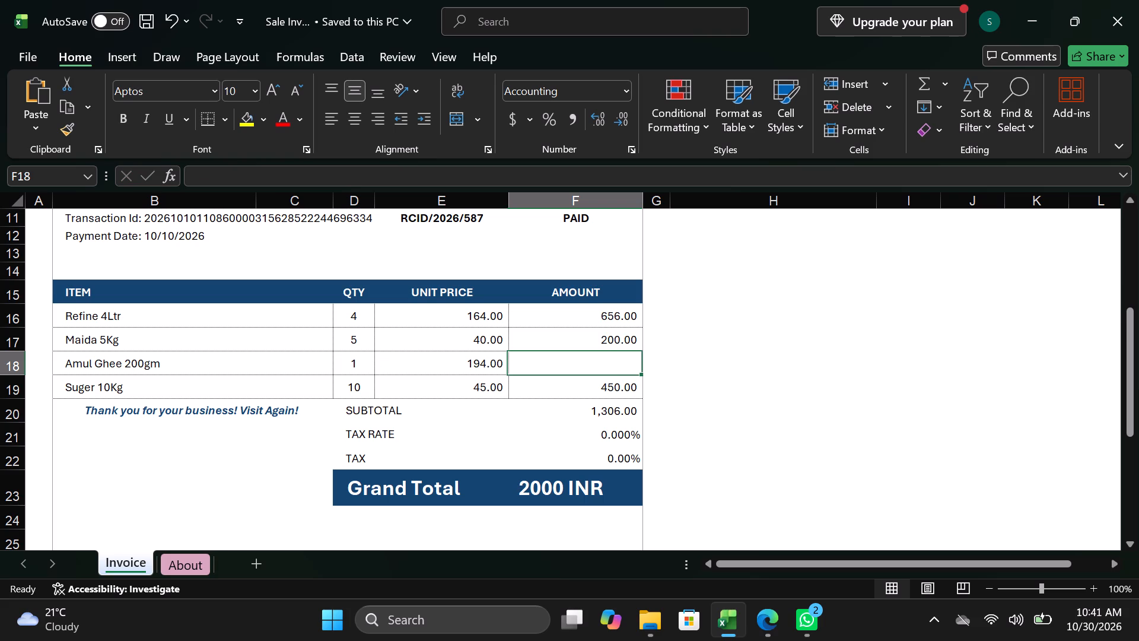
{"action": "type", "text": "196"}
{"action": "key", "text": "BackSpace"}
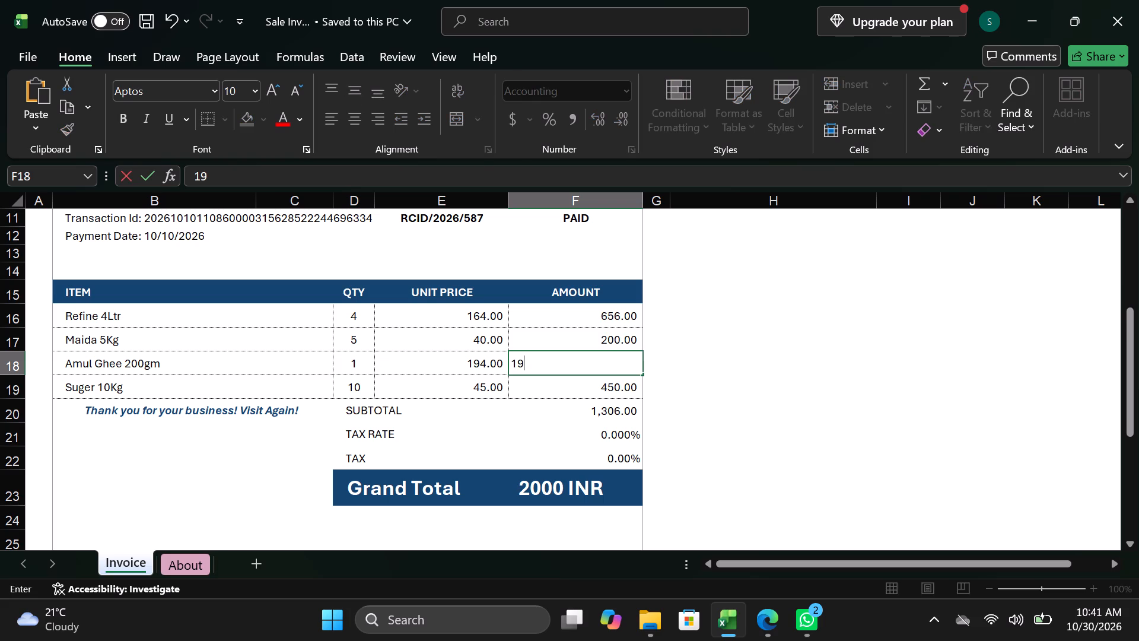
{"action": "key", "text": "5"}
{"action": "key", "text": "BackSpace"}
{"action": "key", "text": "4"}
{"action": "key", "text": "Down"}
Insert a blank row above the Suger 10Kg item at row 19.
{"action": "key", "text": "Left"}
{"action": "key", "text": "Left"}
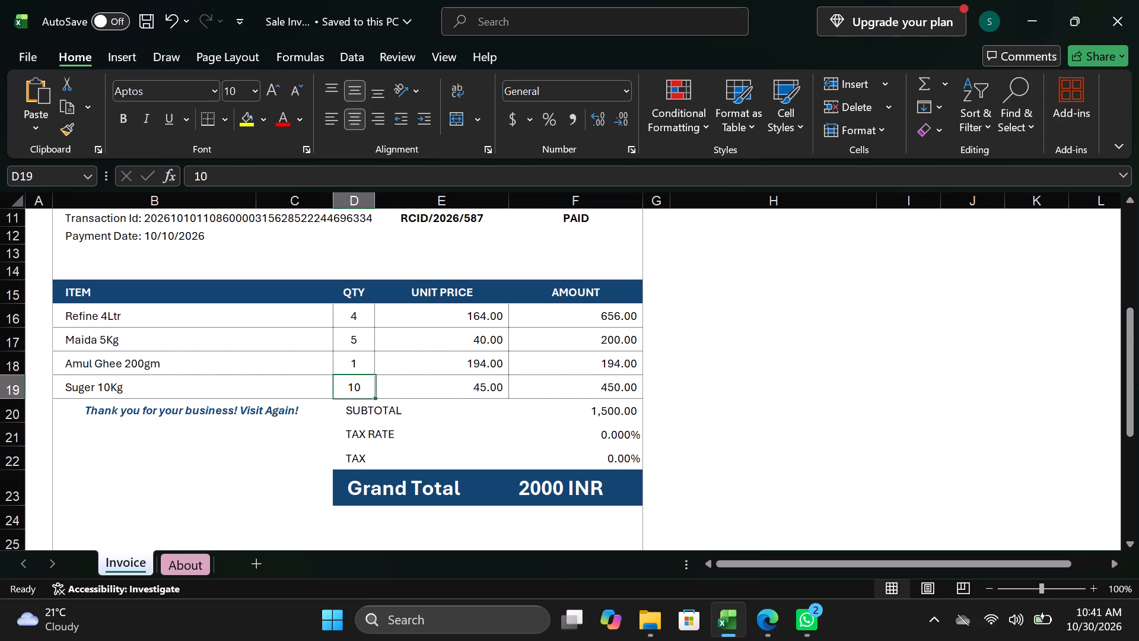
{"action": "key", "text": "Left"}
{"action": "key", "text": "Left"}
{"action": "key", "text": "Left"}
{"action": "key", "text": "Left"}
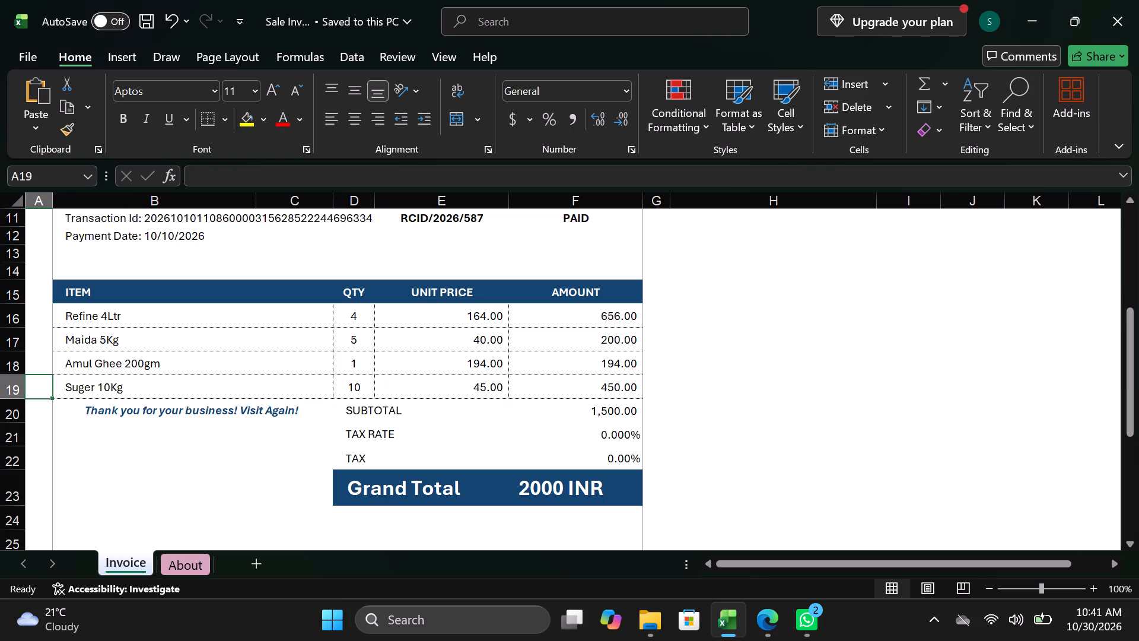
{"action": "left_click", "coordinate": [15, 389]}
{"action": "right_click", "coordinate": [15, 389]}
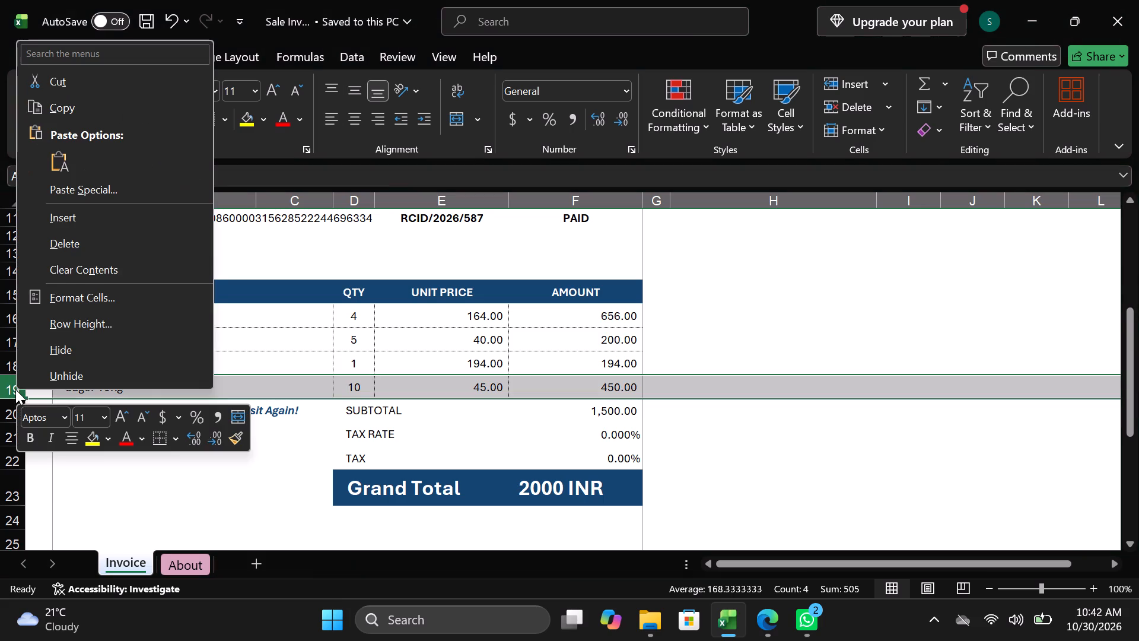
{"action": "left_click", "coordinate": [66, 221]}
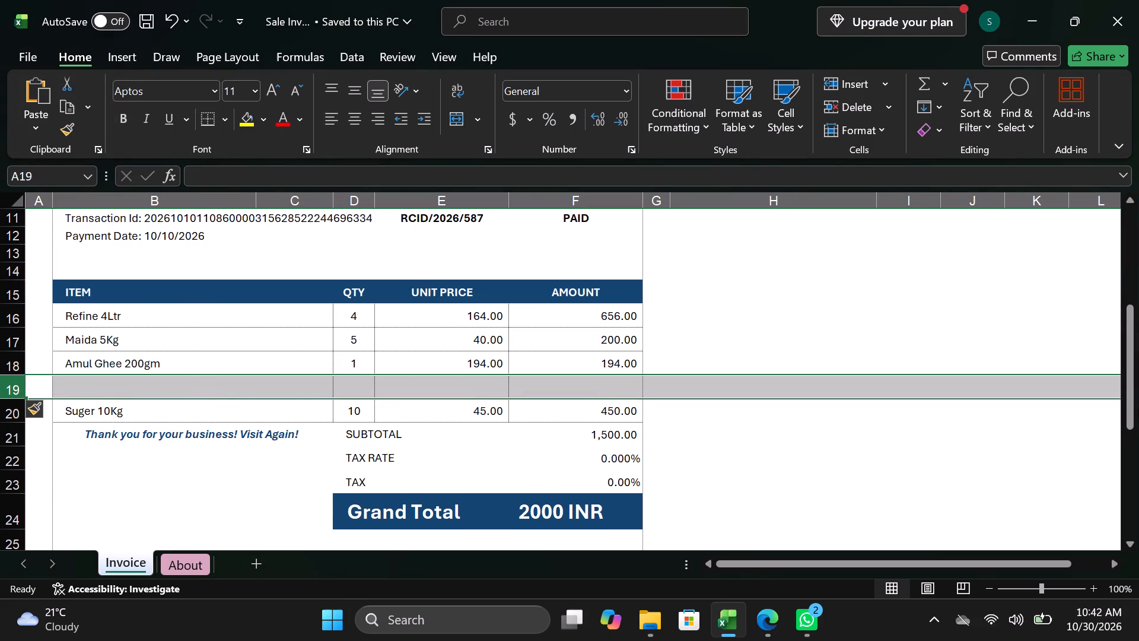
Move the Suger 10Kg row from row 20 into the blank row 19.
{"action": "left_click", "coordinate": [128, 413]}
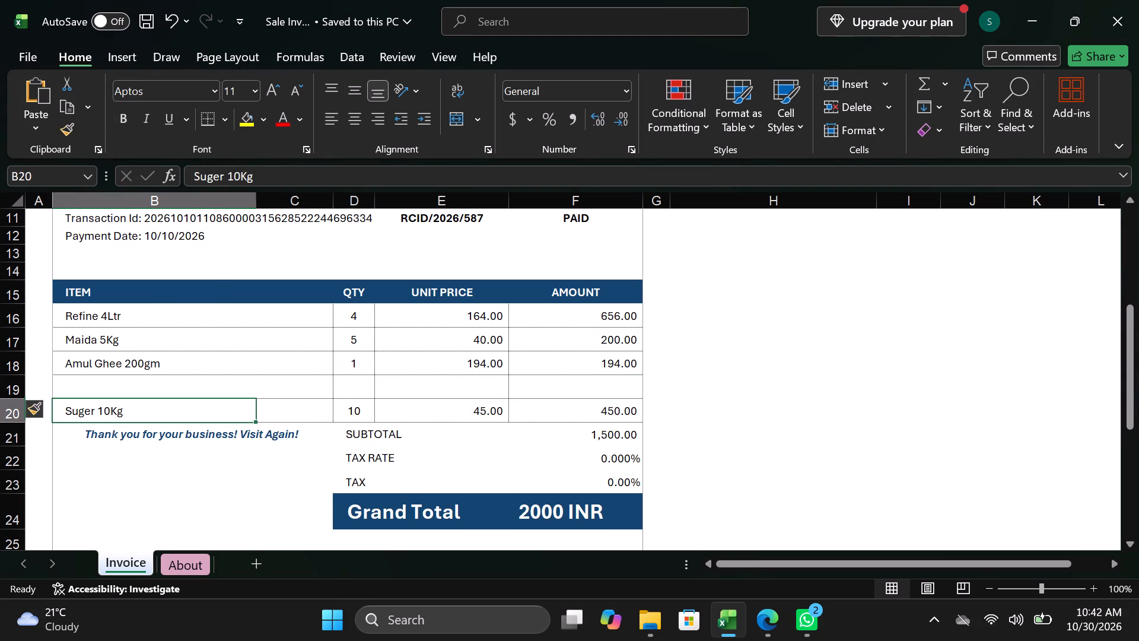
{"action": "left_click", "coordinate": [12, 414]}
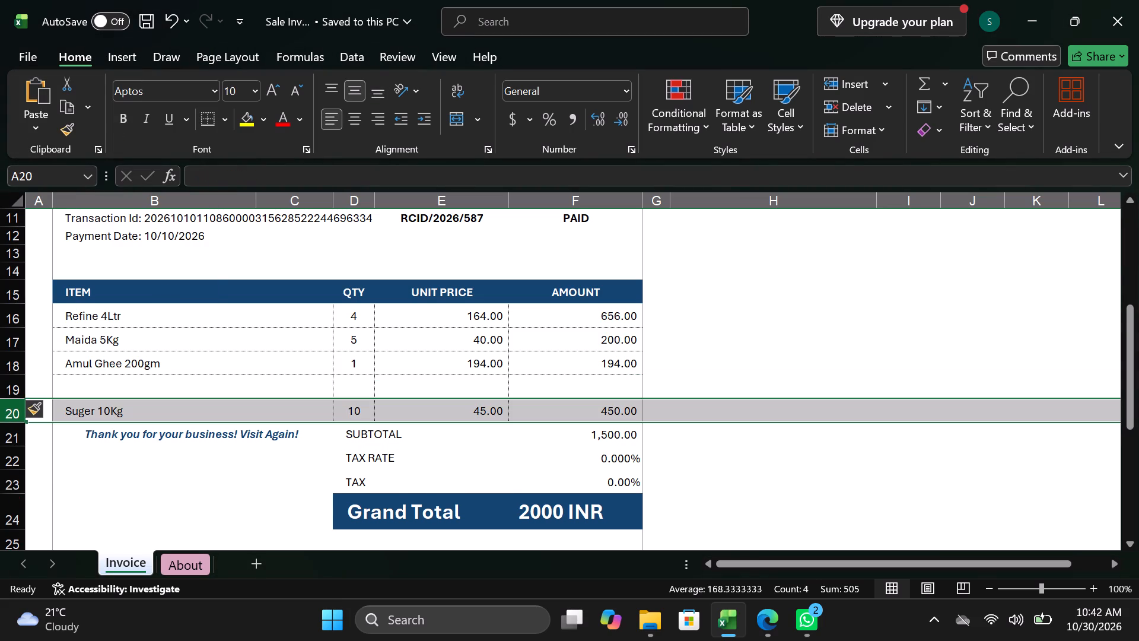
{"action": "key", "text": "ctrl+x"}
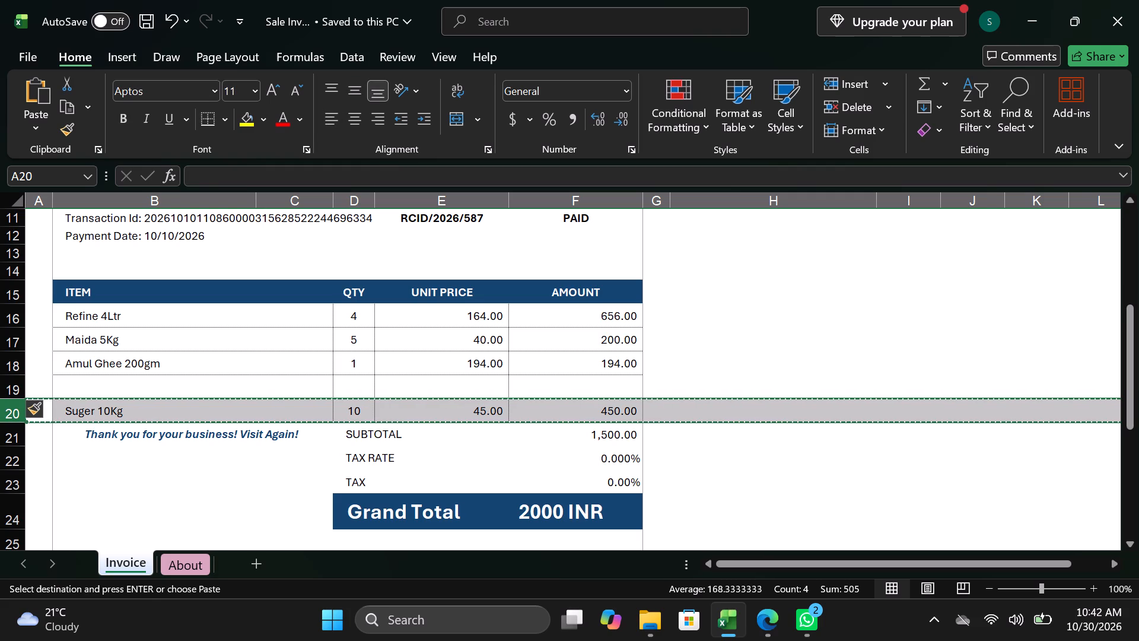
{"action": "left_click", "coordinate": [65, 387]}
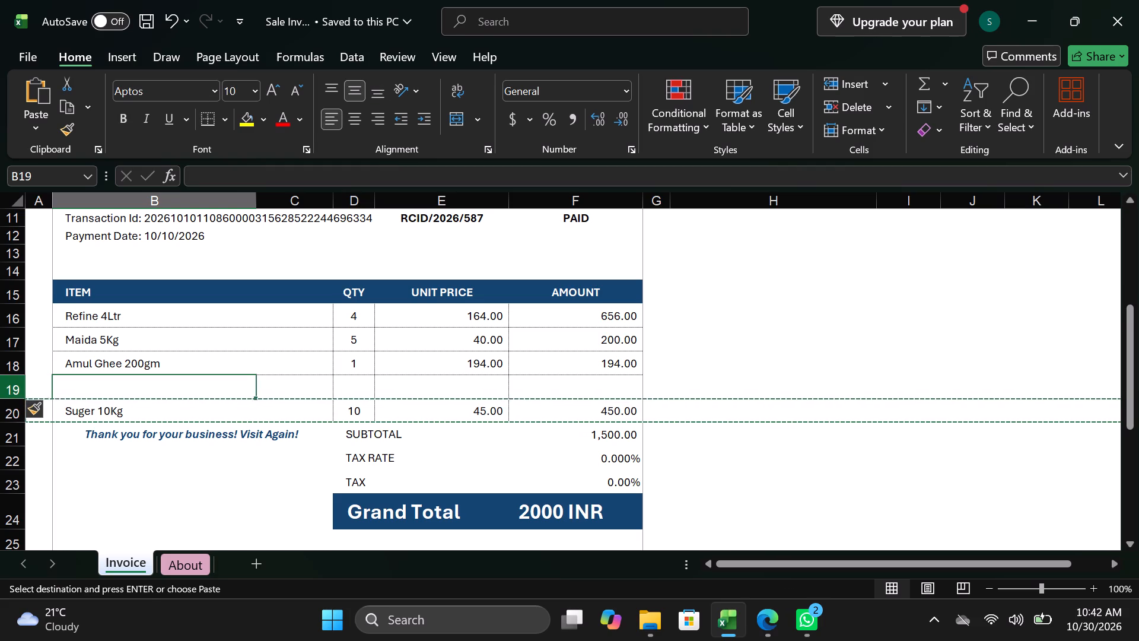
{"action": "left_click", "coordinate": [13, 386]}
{"action": "key", "text": "ctrl+v"}
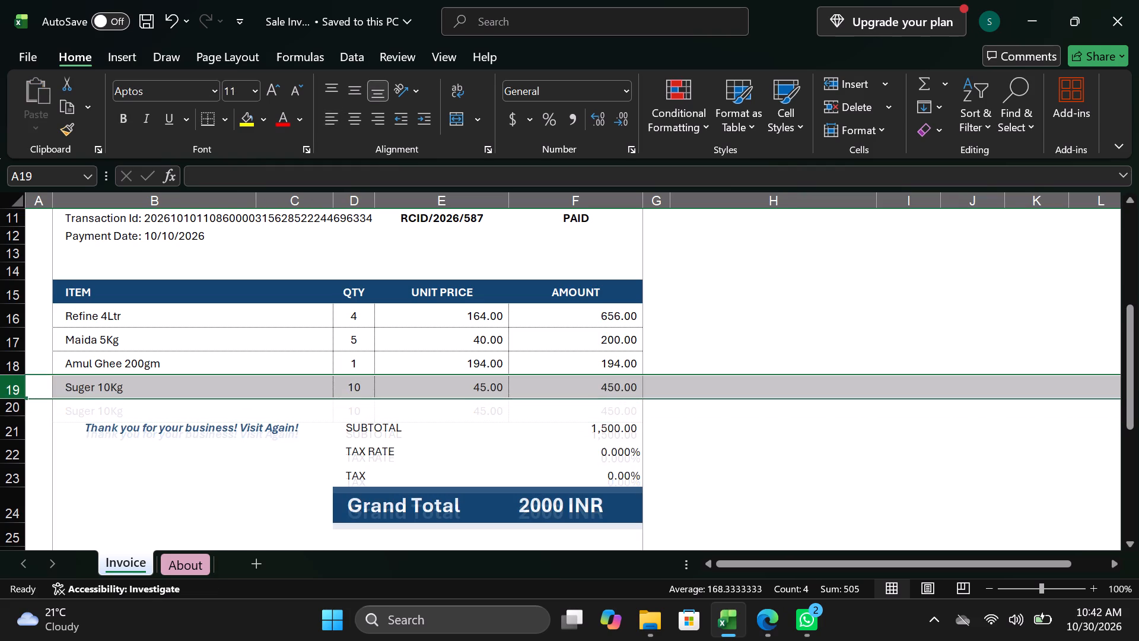
Insert a new blank row at row 19, directly above the moved Suger 10Kg item.
{"action": "left_click", "coordinate": [24, 391]}
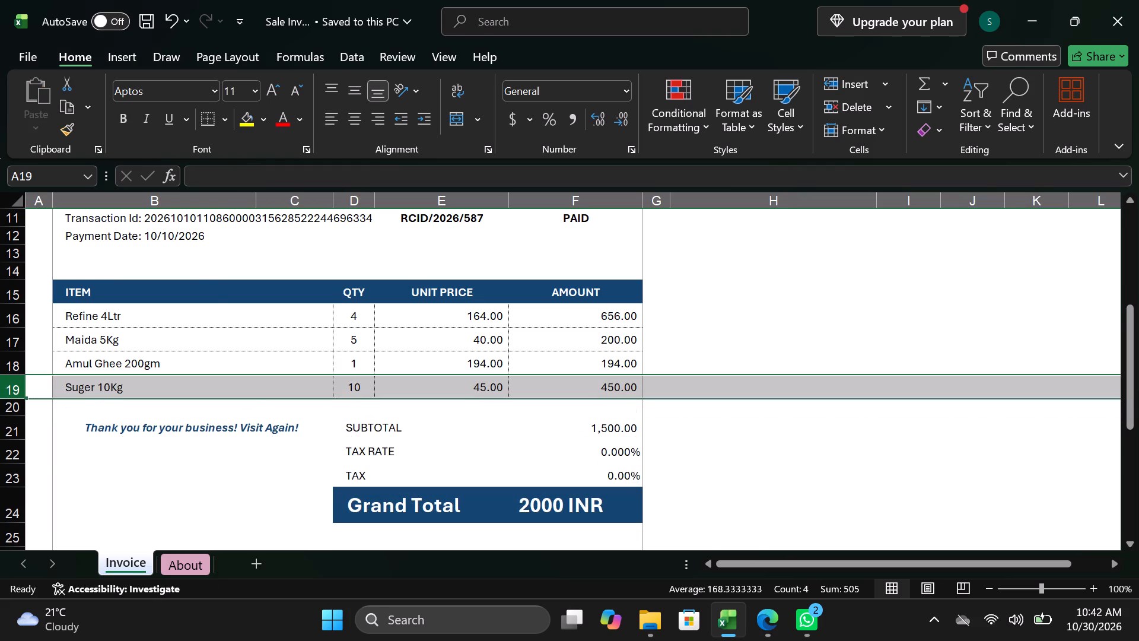
{"action": "right_click", "coordinate": [24, 391]}
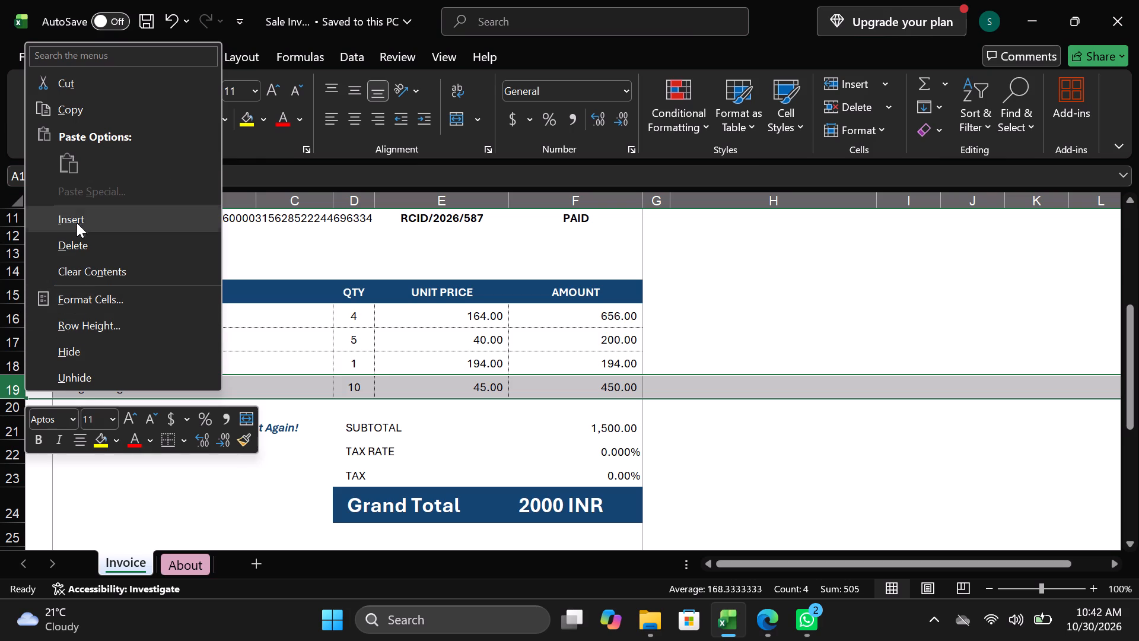
{"action": "left_click", "coordinate": [113, 214]}
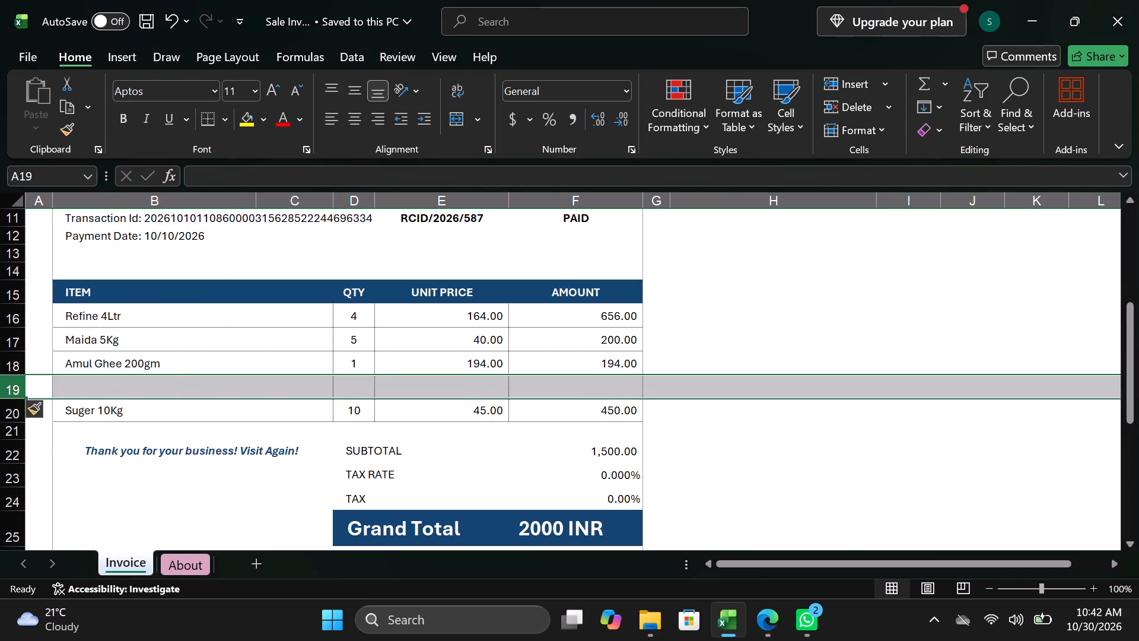
Enter "Dry Fruit ( Kismiss, Chews, Pista)" as the item name in cell B19.
{"action": "left_click", "coordinate": [167, 388]}
{"action": "type", "text": "Dr"}
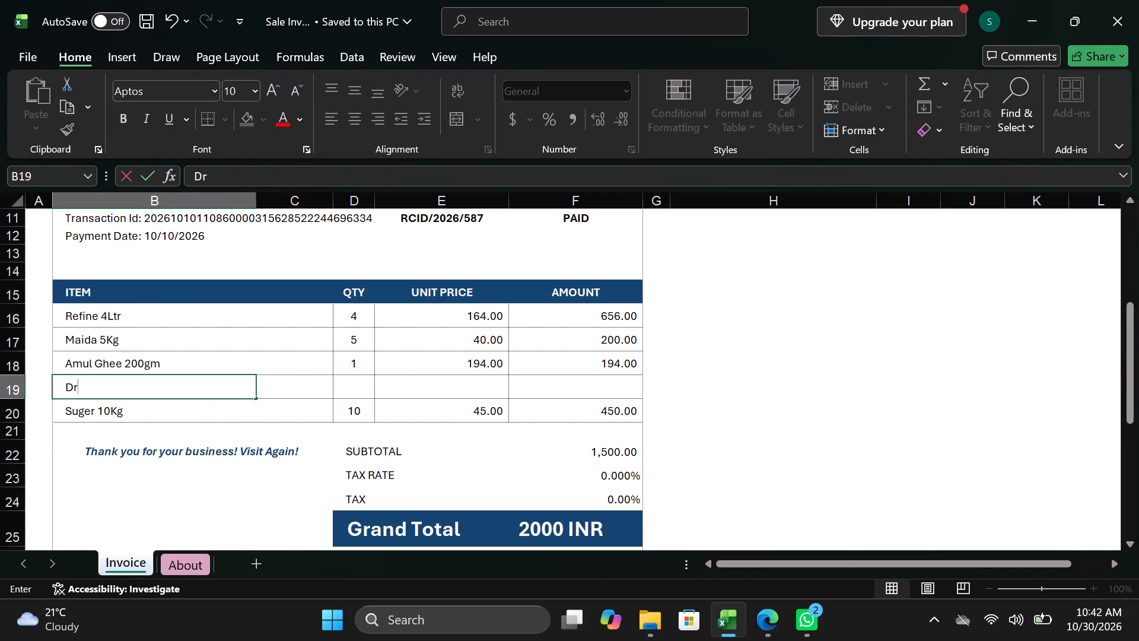
{"action": "type", "text": "y Fruit"}
{"action": "key", "text": "space"}
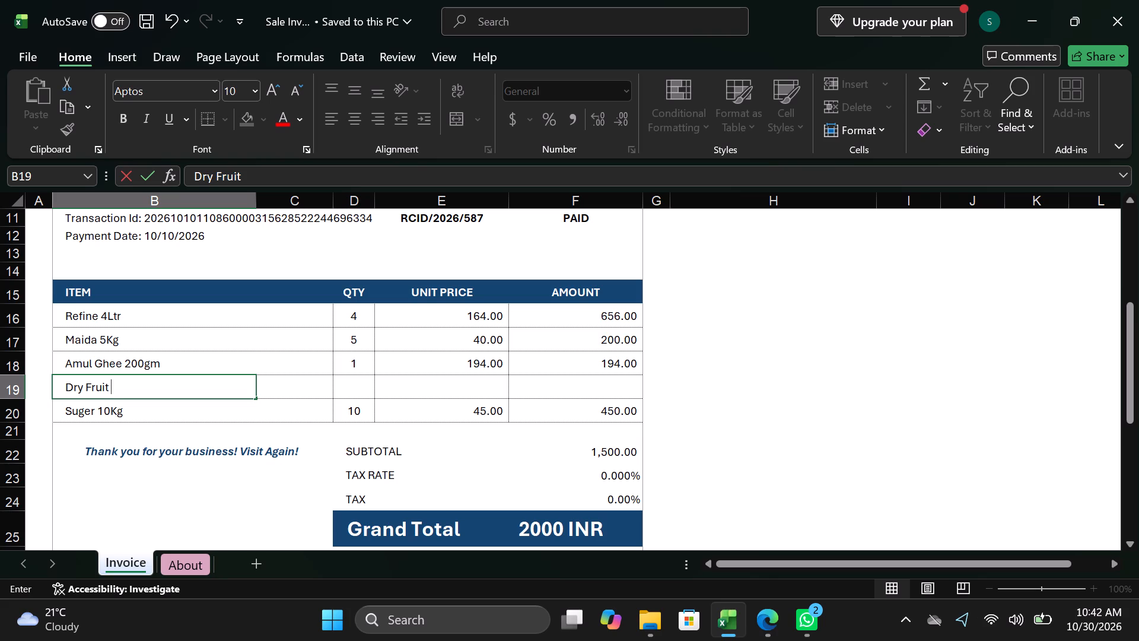
{"action": "type", "text": "("}
{"action": "key", "text": "space"}
{"action": "type", "text": "Kismiss"}
{"action": "type", "text": ","}
{"action": "key", "text": "space"}
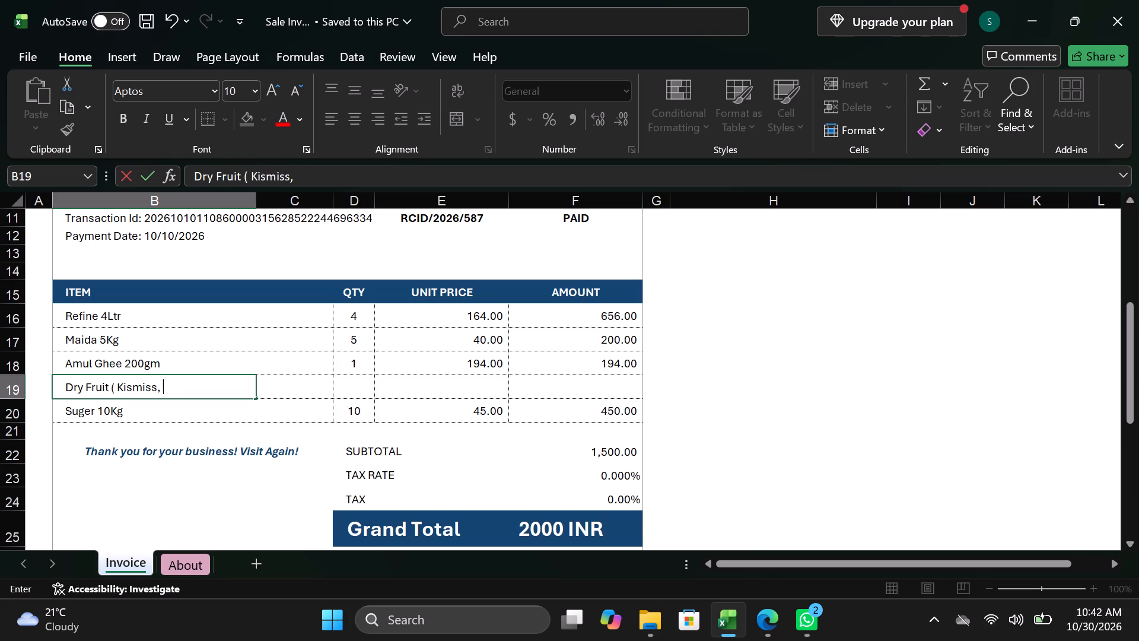
{"action": "type", "text": "Chews"}
{"action": "type", "text": ","}
{"action": "key", "text": "space"}
{"action": "type", "text": "Pista"}
{"action": "key", "text": "shift+parenright"}
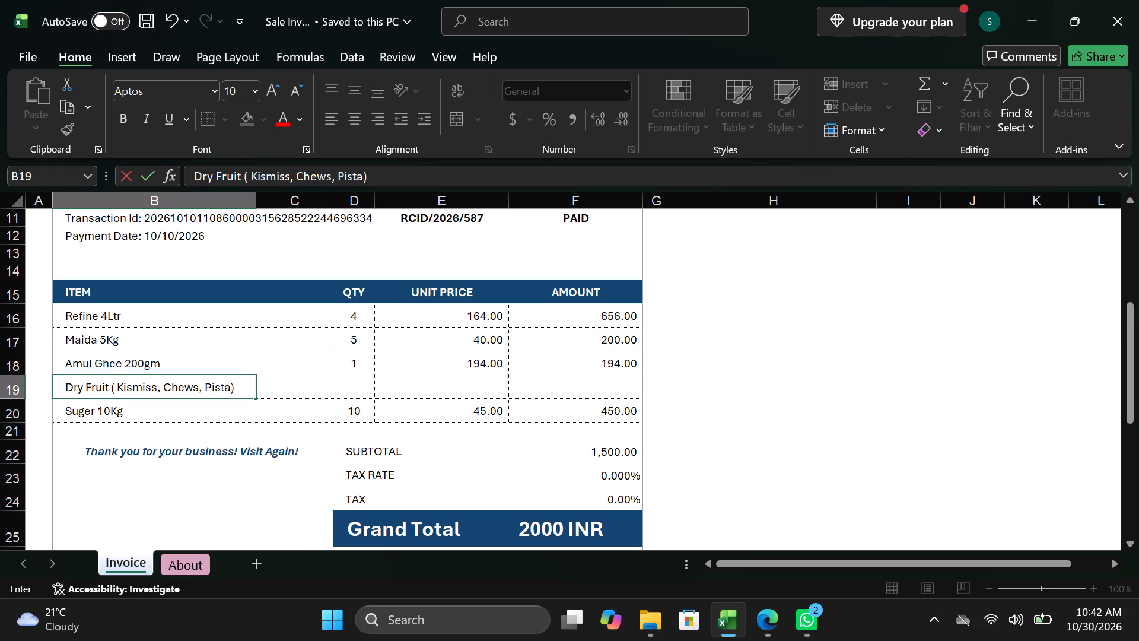
{"action": "key", "text": "Tab"}
{"action": "key", "text": "Tab"}
Append "500gm" to the Dry Fruit item name in cell B19.
{"action": "key", "text": "Left"}
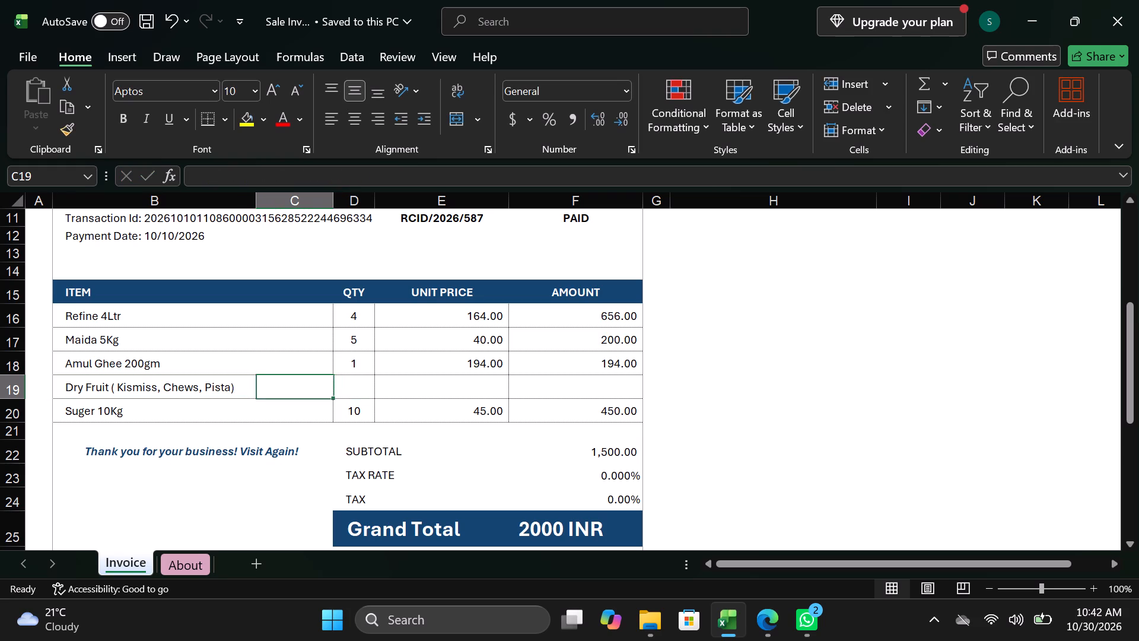
{"action": "key", "text": "Left"}
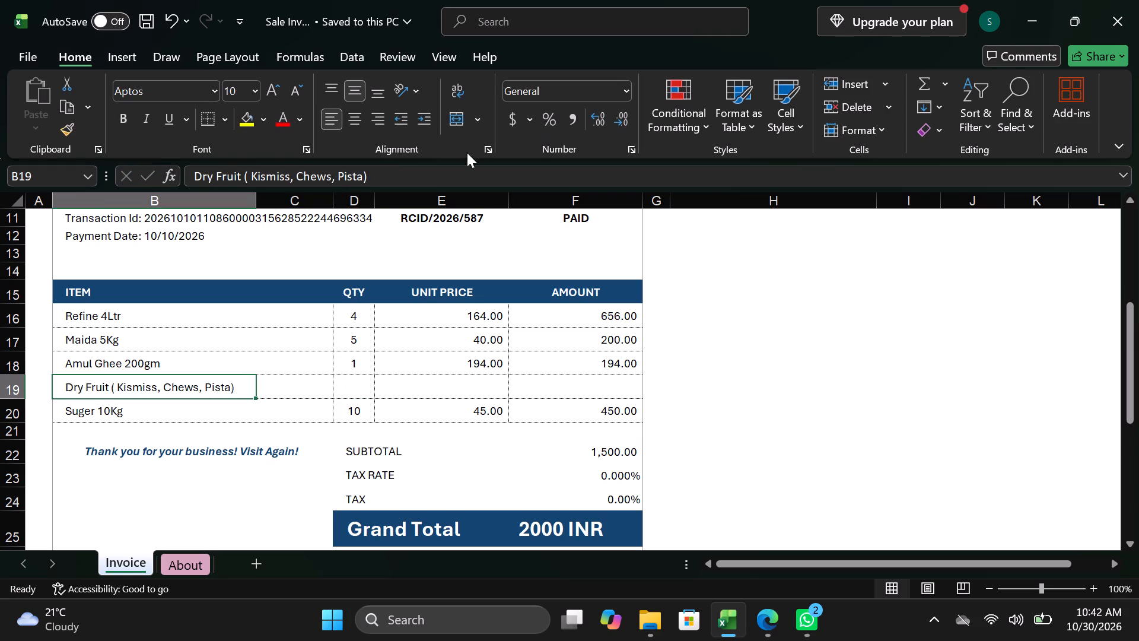
{"action": "left_click", "coordinate": [243, 394]}
{"action": "left_click", "coordinate": [379, 172]}
{"action": "key", "text": "space"}
{"action": "type", "text": "500gm"}
{"action": "key", "text": "Tab"}
{"action": "key", "text": "Tab"}
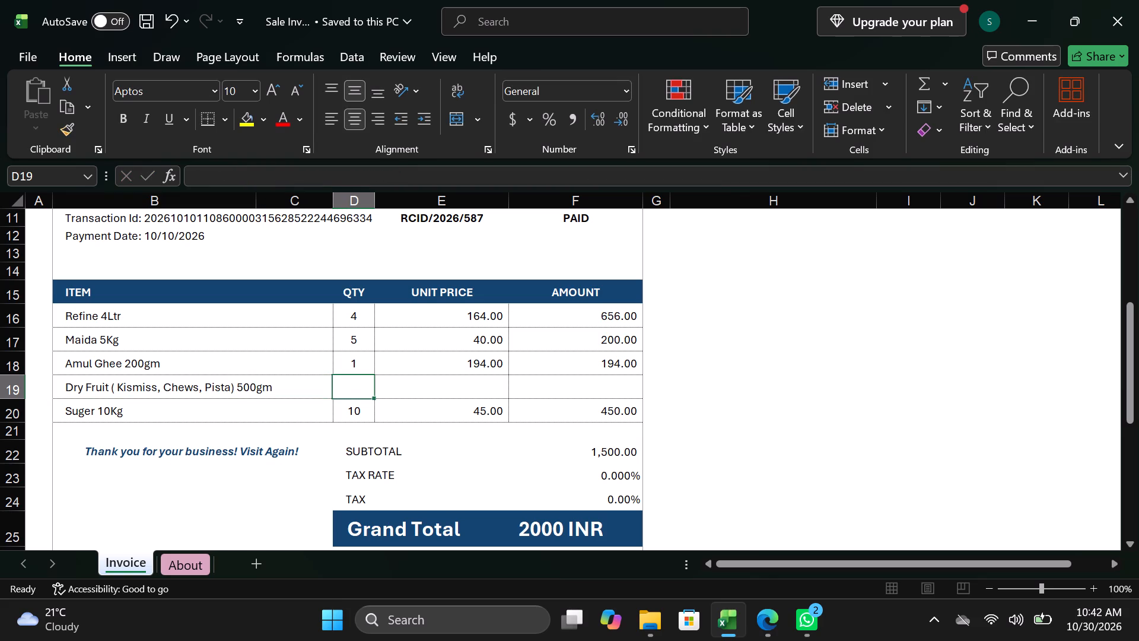
Set the Dry Fruit item's quantity to 1, unit price to 500 and amount to 500.
{"action": "key", "text": "1"}
{"action": "key", "text": "Tab"}
{"action": "type", "text": "500"}
{"action": "left_click", "coordinate": [605, 392]}
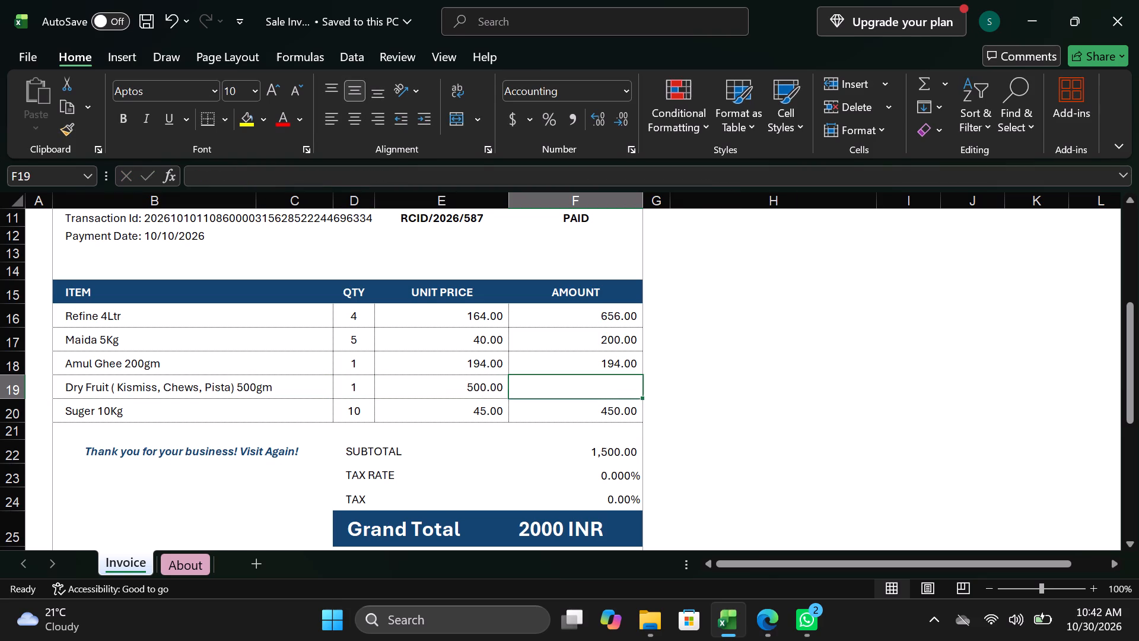
{"action": "type", "text": "500"}
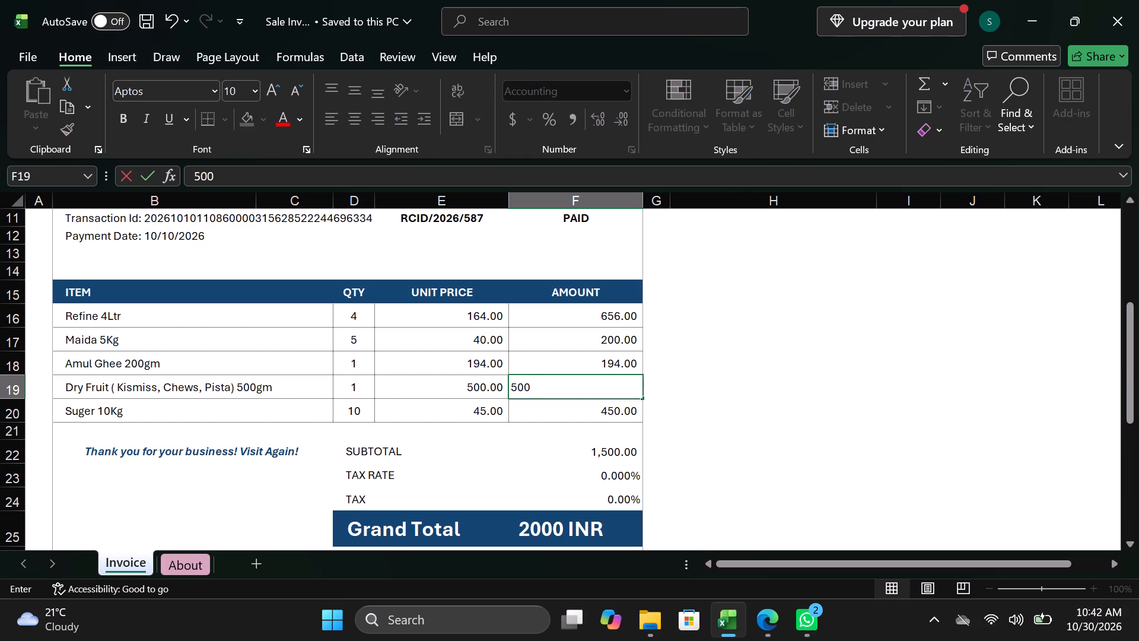
{"action": "left_click", "coordinate": [763, 435]}
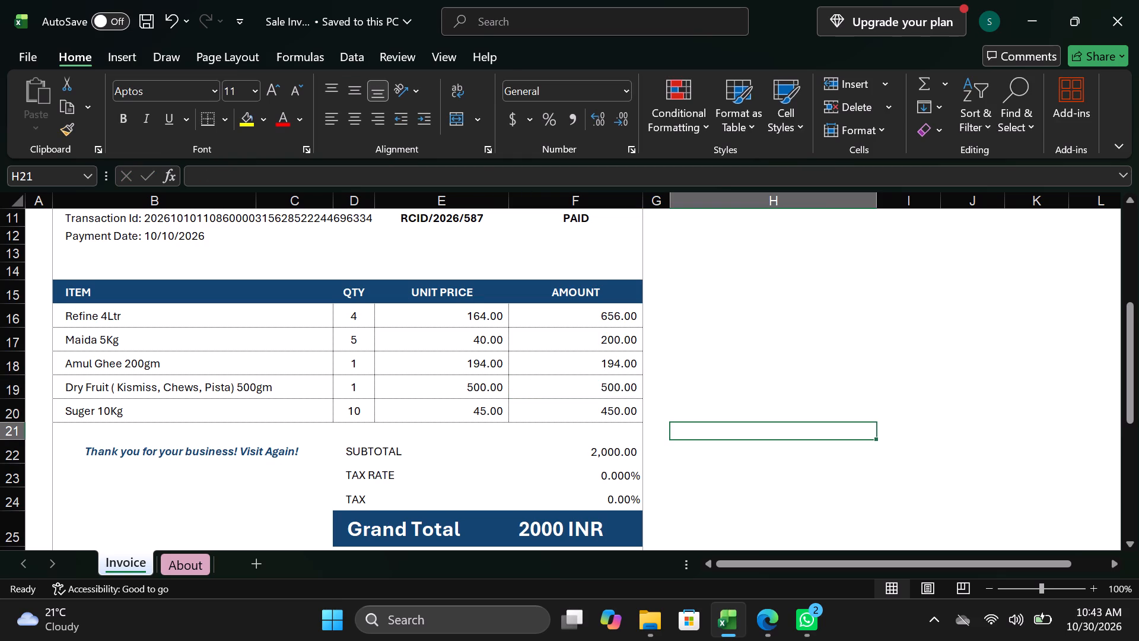
Switch to the Downloads folder in File Explorer and delete the existing 10Oct2026 Invoice PDF.
{"action": "scroll", "coordinate": [878, 353], "scroll_direction": "down", "scroll_amount": 1}
{"action": "scroll", "coordinate": [878, 353], "scroll_direction": "up", "scroll_amount": 6}
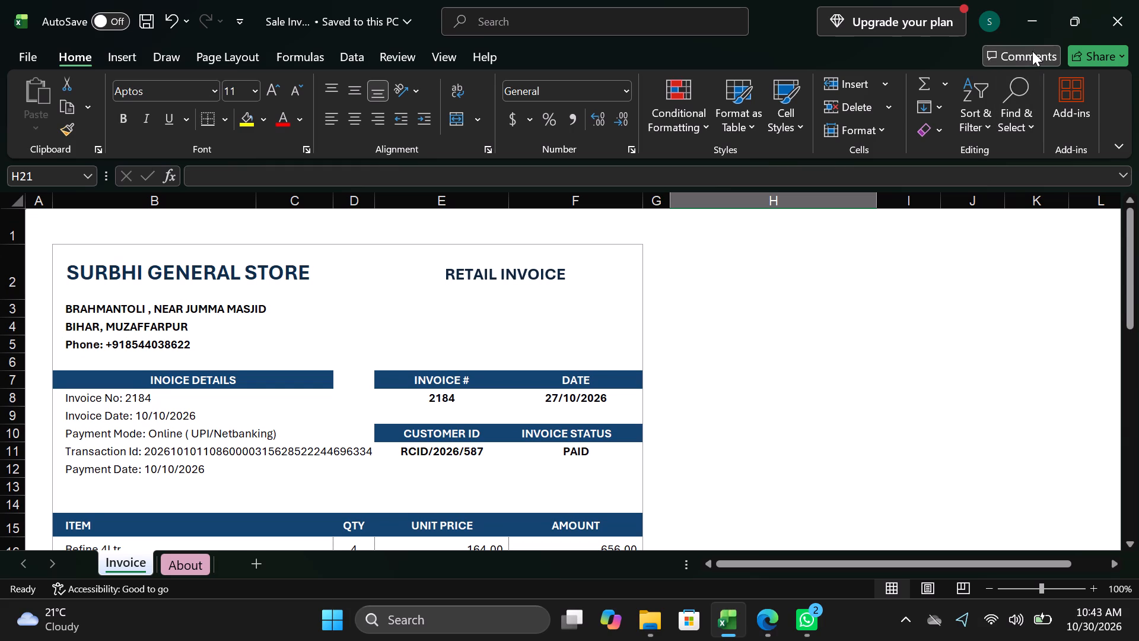
{"action": "left_click", "coordinate": [1028, 9]}
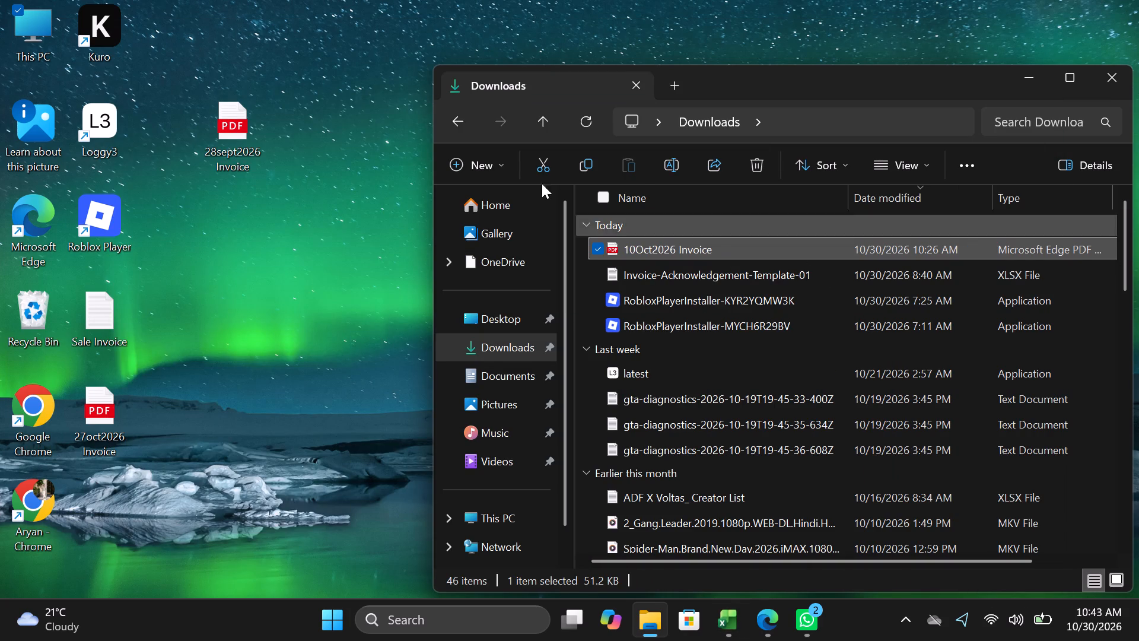
{"action": "key", "text": "Delete"}
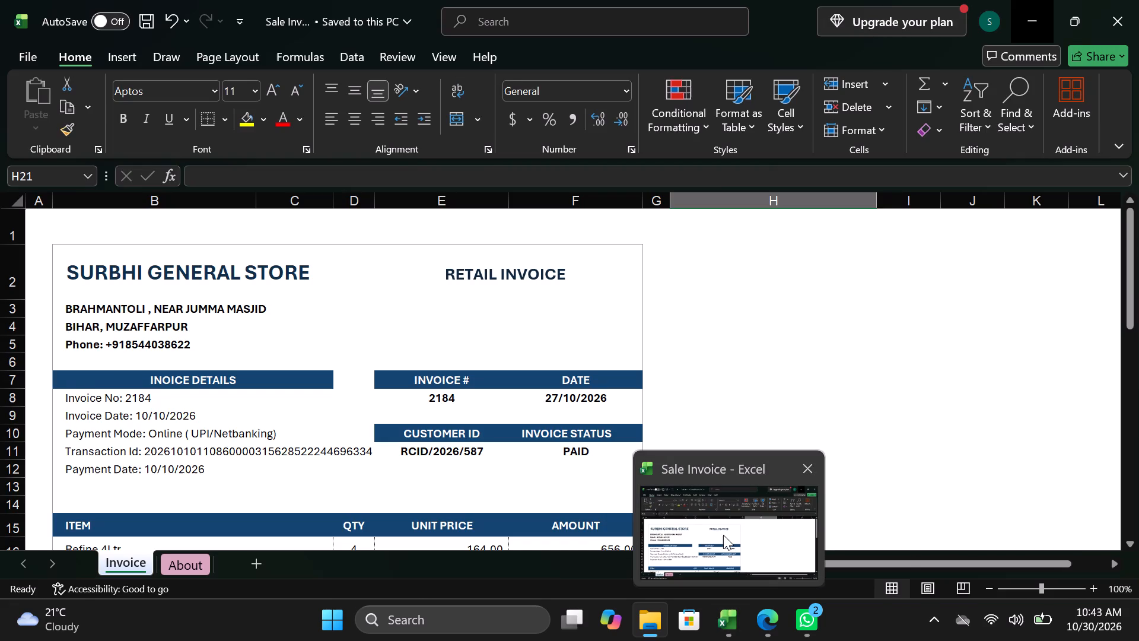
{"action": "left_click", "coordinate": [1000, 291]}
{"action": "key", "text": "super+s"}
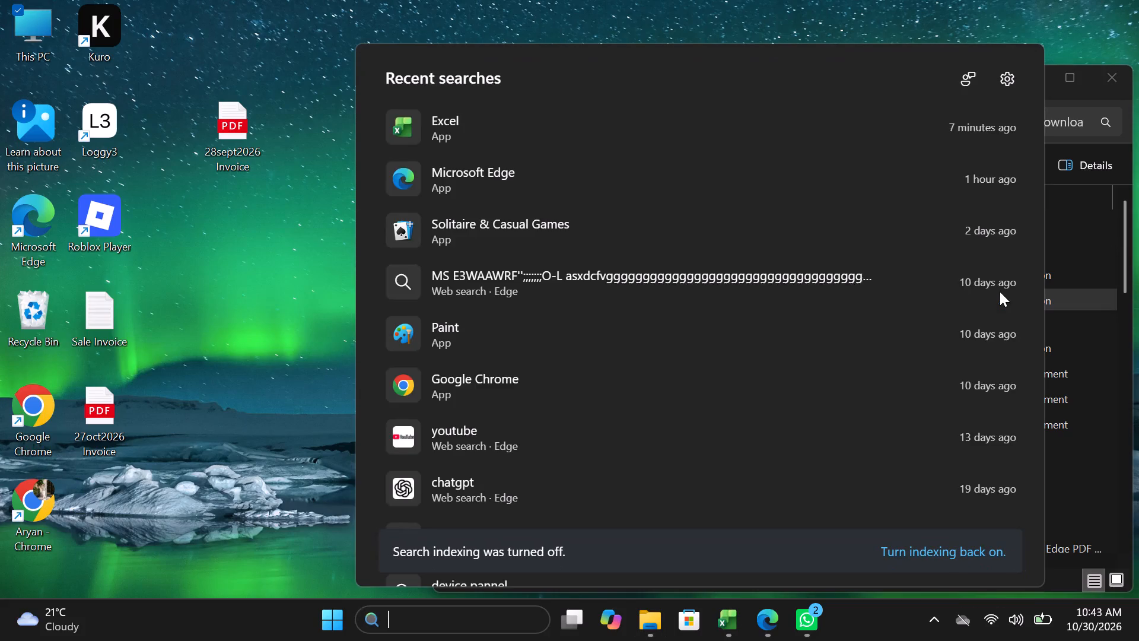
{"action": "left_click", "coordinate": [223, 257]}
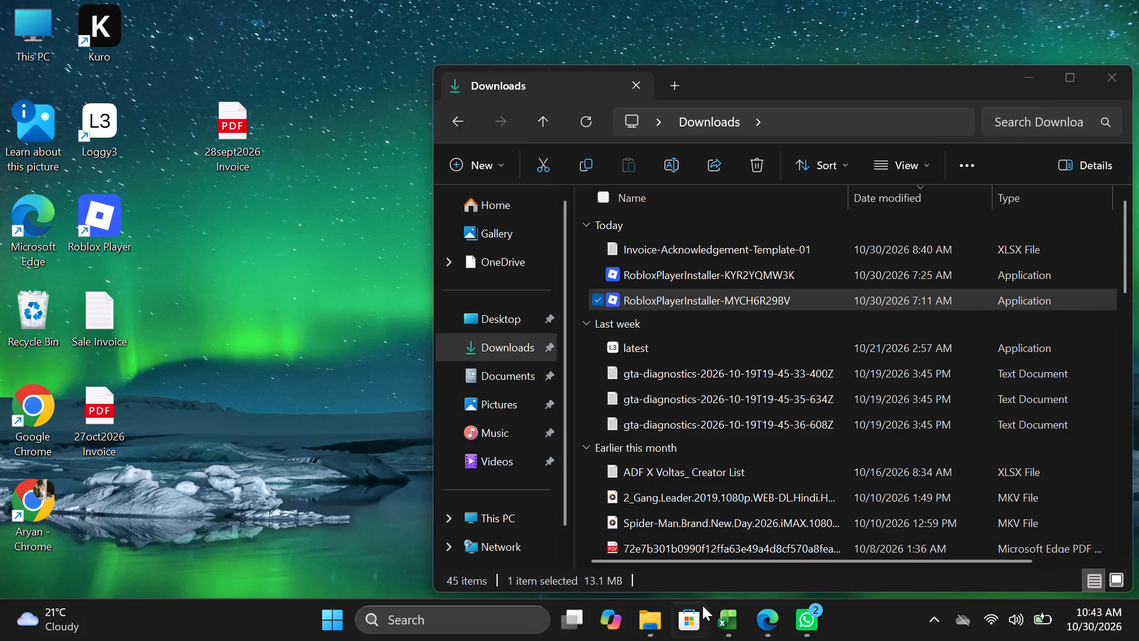
Return to the Sale Invoice workbook in Excel and export it as a PDF, replacing Sale Invoice.pdf in Documents.
{"action": "left_click", "coordinate": [730, 615]}
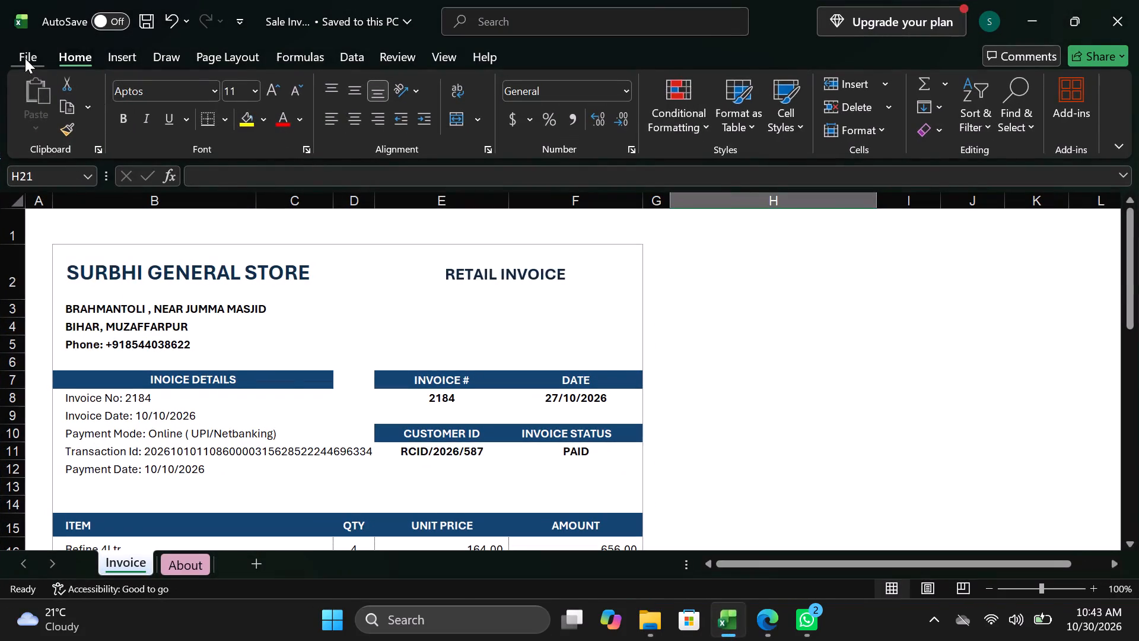
{"action": "left_click", "coordinate": [25, 58]}
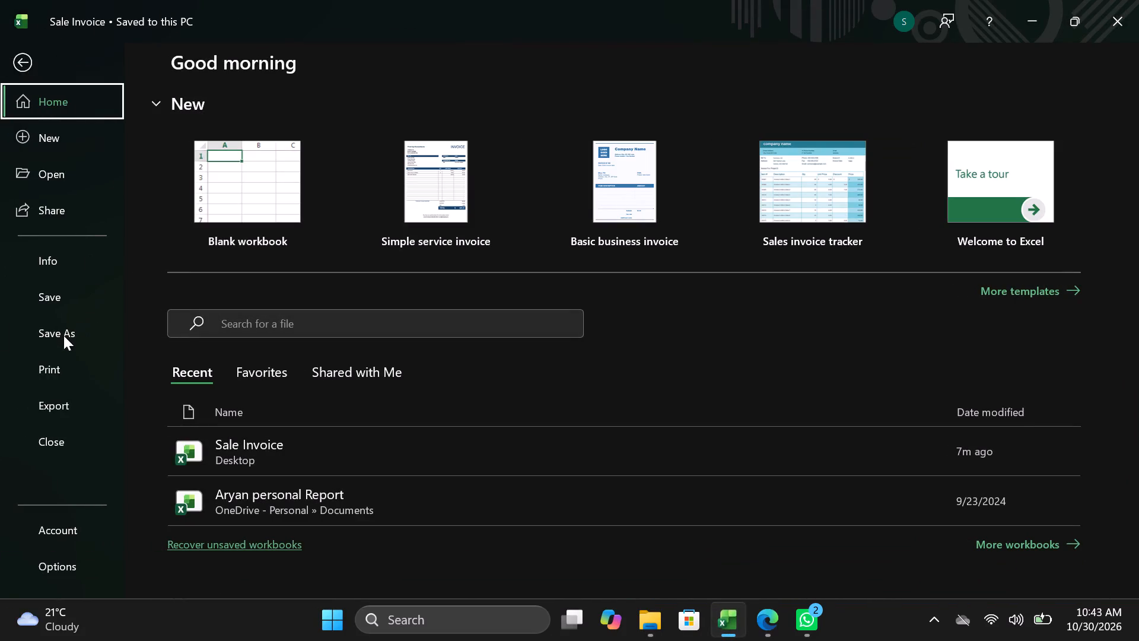
{"action": "left_click", "coordinate": [63, 335]}
{"action": "left_click", "coordinate": [542, 250]}
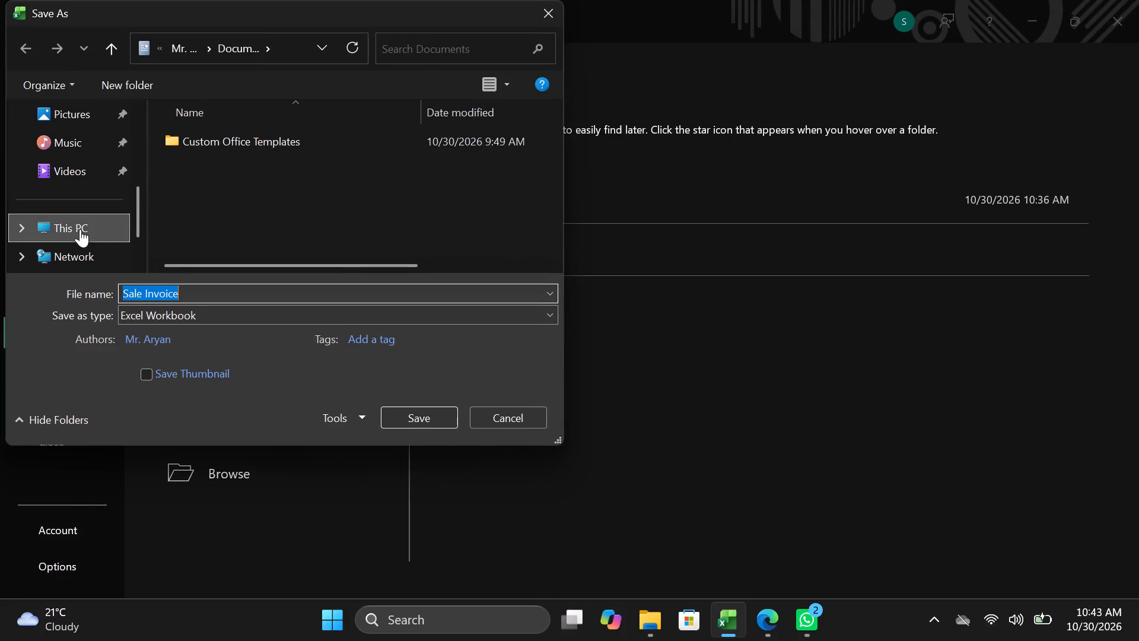
{"action": "left_click", "coordinate": [234, 316]}
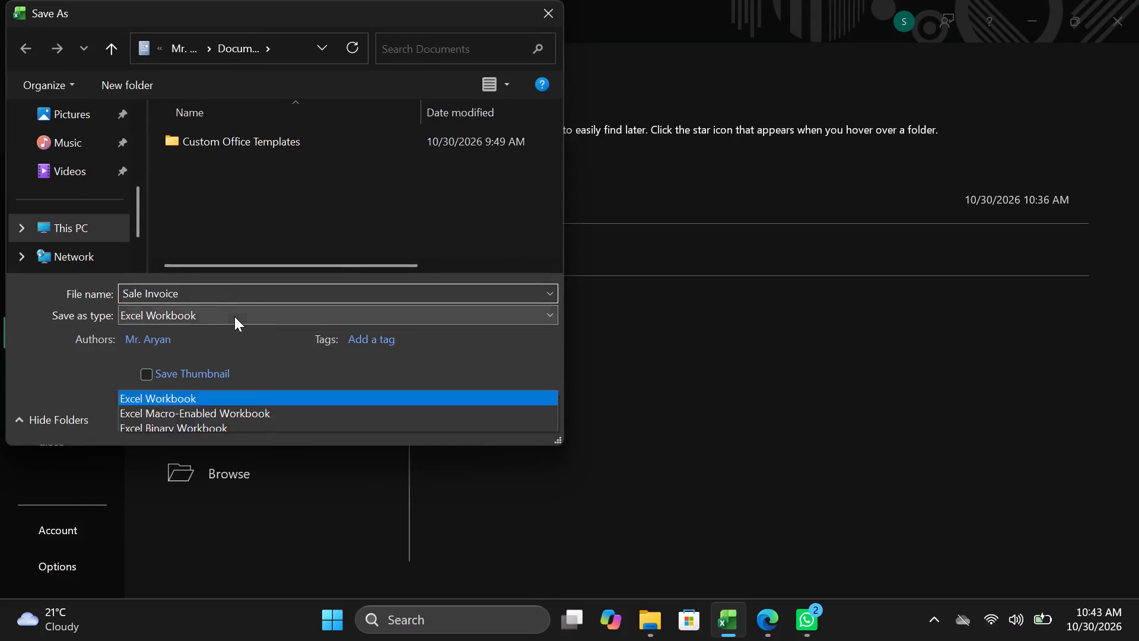
{"action": "left_click", "coordinate": [140, 380]}
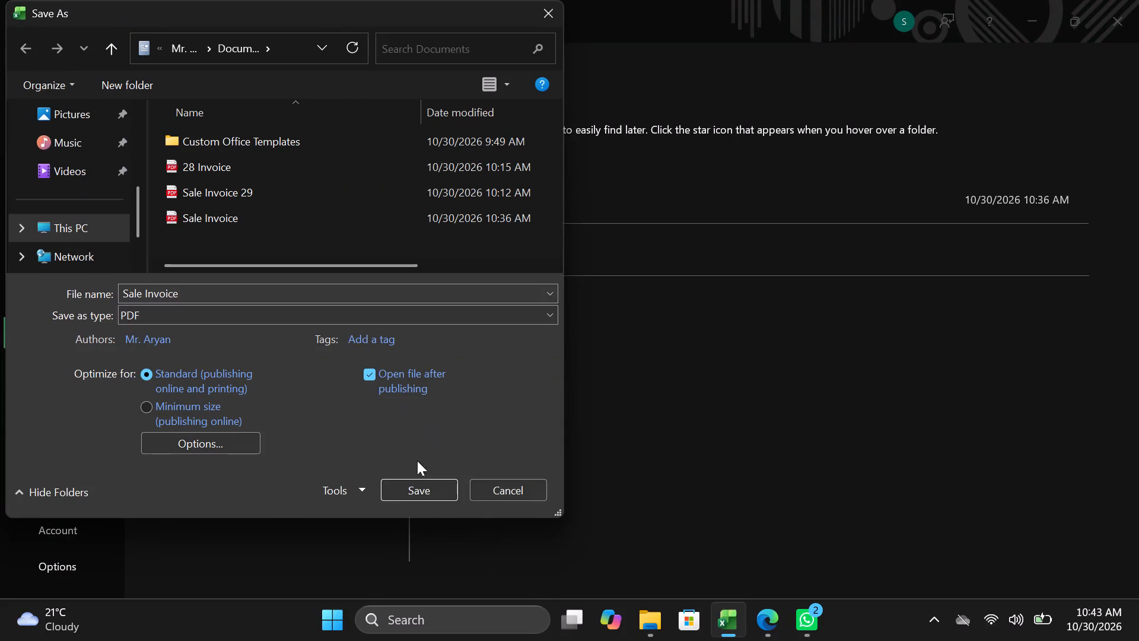
{"action": "left_click", "coordinate": [408, 491]}
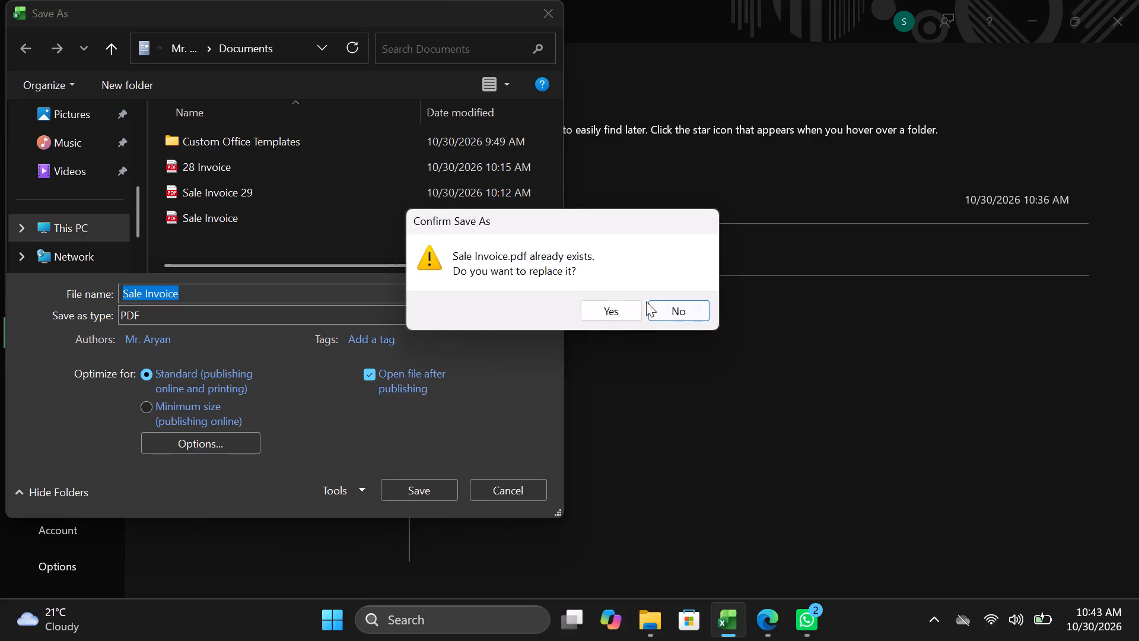
{"action": "left_click", "coordinate": [587, 311]}
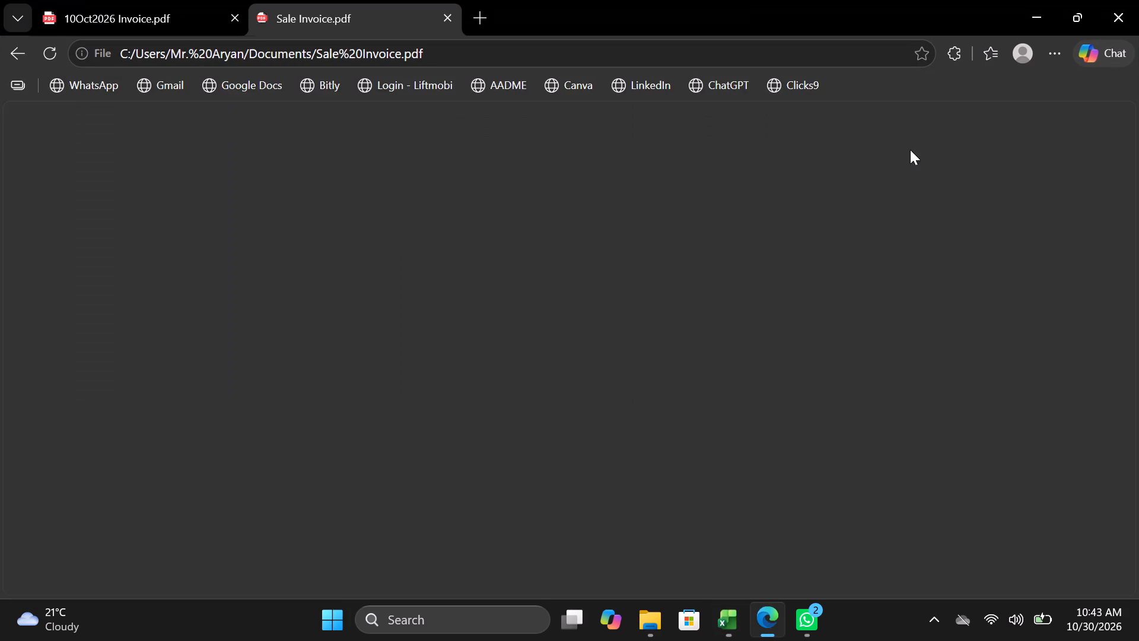
Save a copy of the exported Sale Invoice PDF in Downloads as "10oct2026 Invoice".
{"action": "left_click", "coordinate": [1083, 115]}
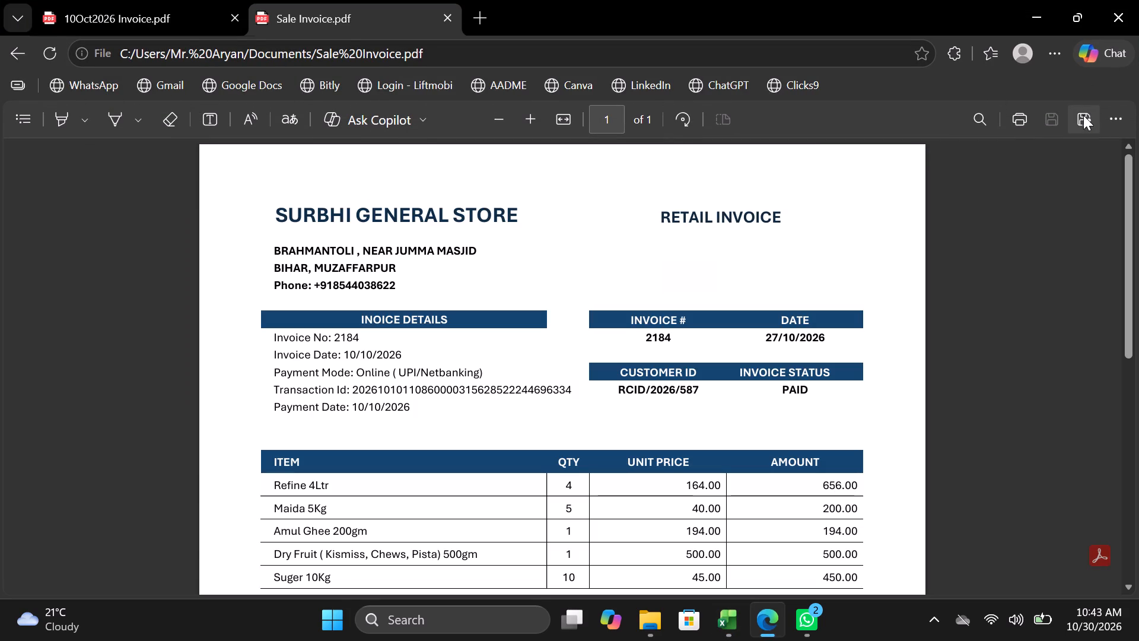
{"action": "key", "text": "BackSpace"}
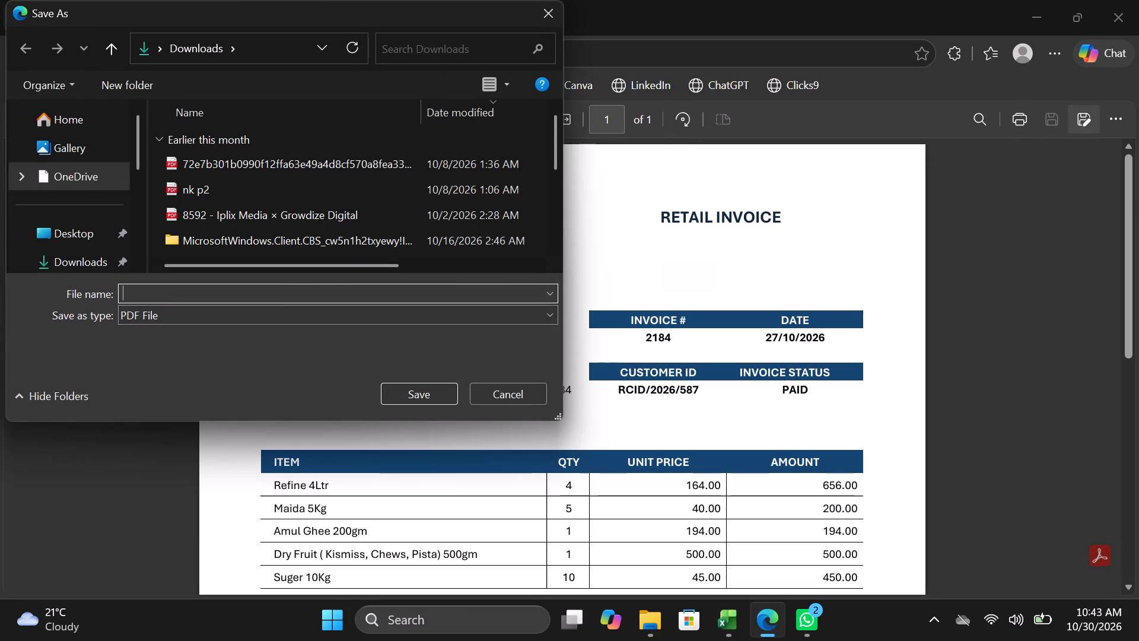
{"action": "key", "text": "1"}
{"action": "type", "text": "0oct2026 i"}
{"action": "key", "text": "BackSpace"}
{"action": "type", "text": "Invoice"}
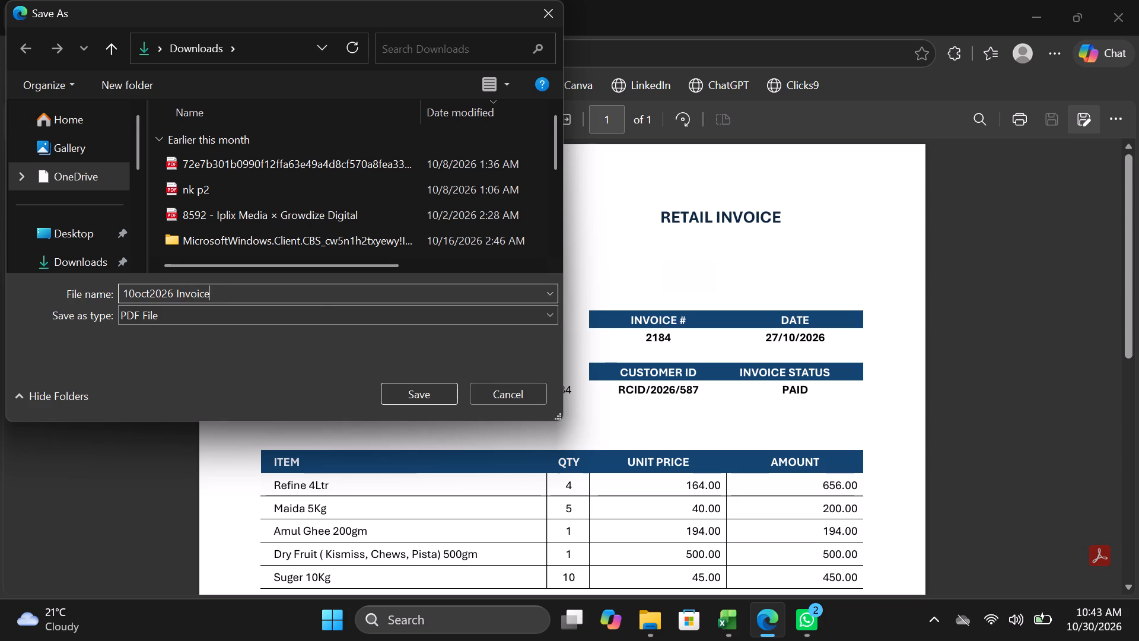
{"action": "left_click", "coordinate": [415, 393]}
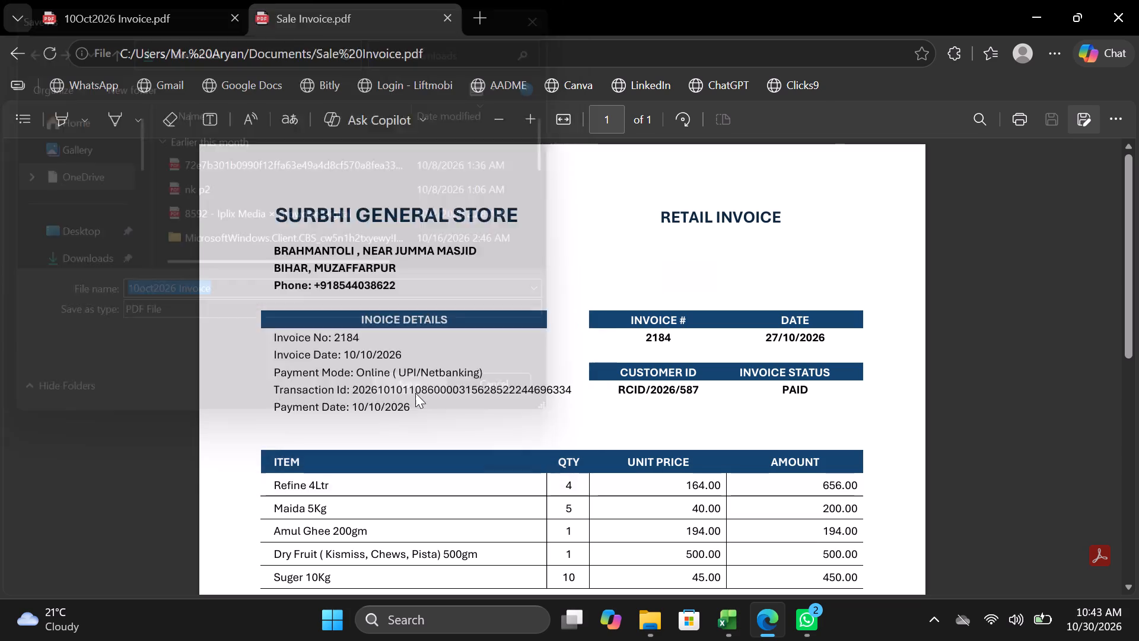
Close the PDF viewer and close the Sale Invoice workbook without saving its changes.
{"action": "left_click", "coordinate": [1137, 15]}
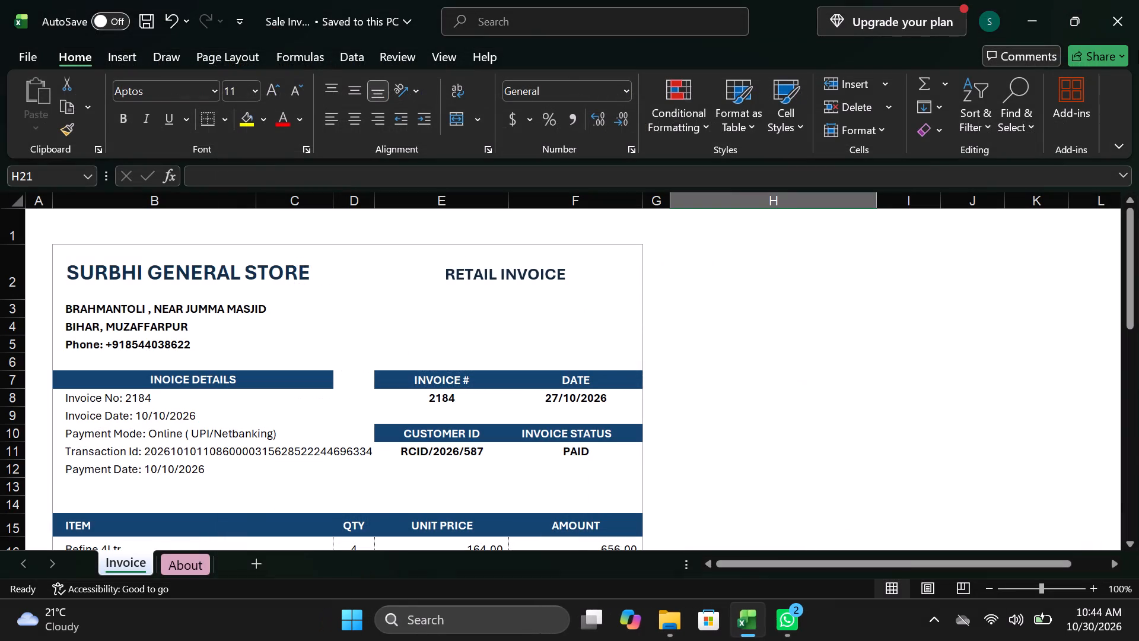
{"action": "left_click", "coordinate": [1115, 0]}
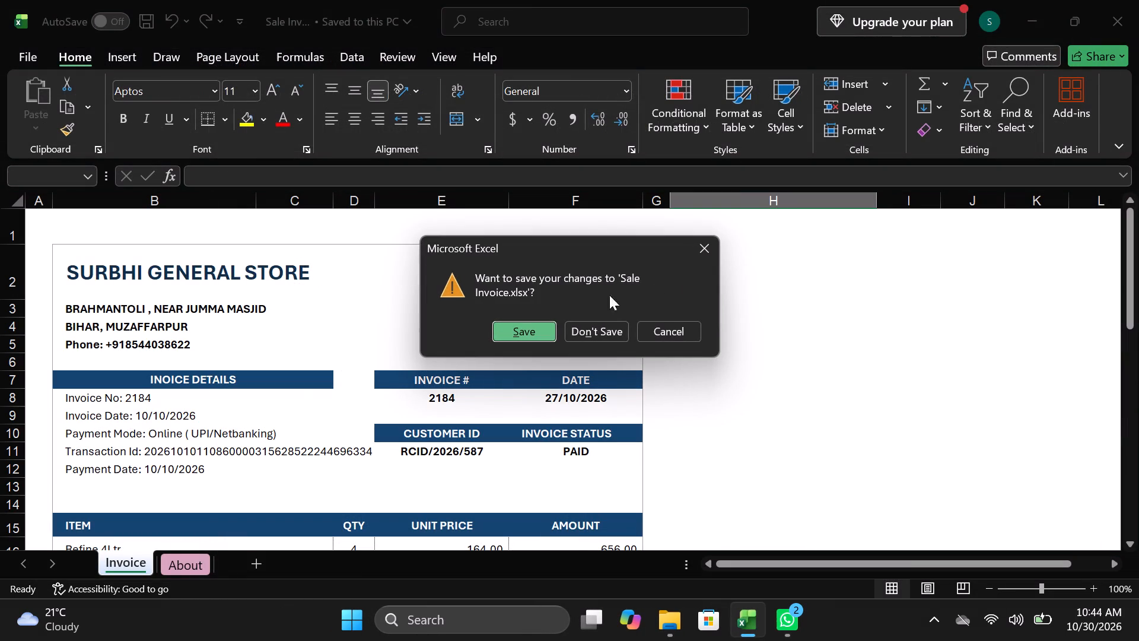
{"action": "left_click", "coordinate": [590, 332]}
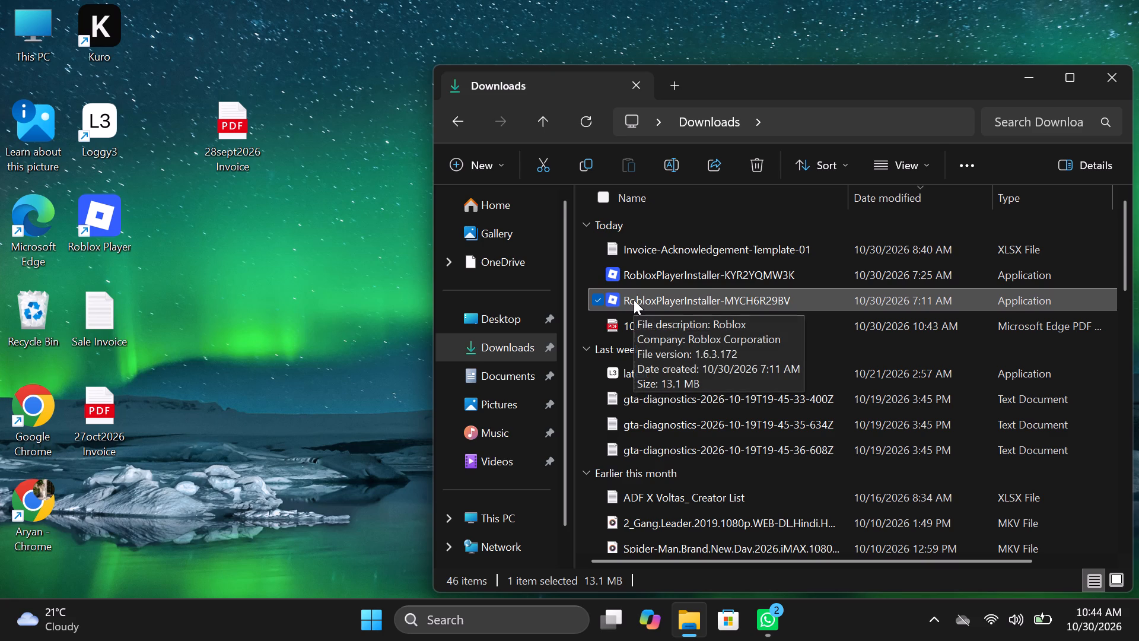
Check the Downloads folder, then view the 27oct2026 Invoice PDF from the Desktop folder and close it.
{"action": "left_click", "coordinate": [517, 316]}
{"action": "left_click", "coordinate": [514, 352]}
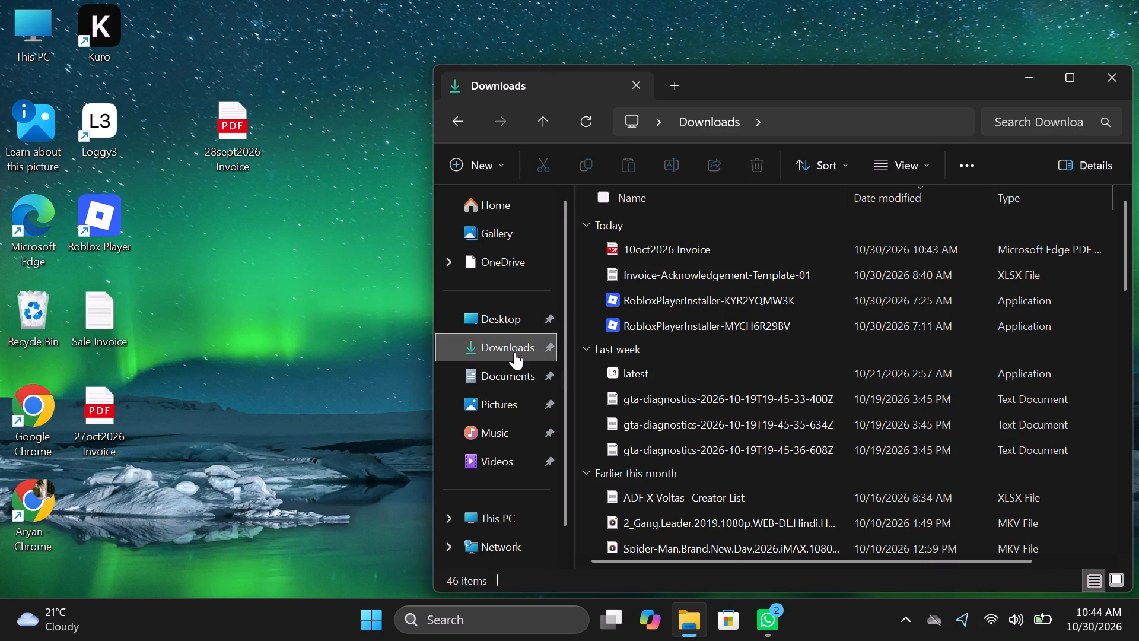
{"action": "left_click", "coordinate": [514, 317]}
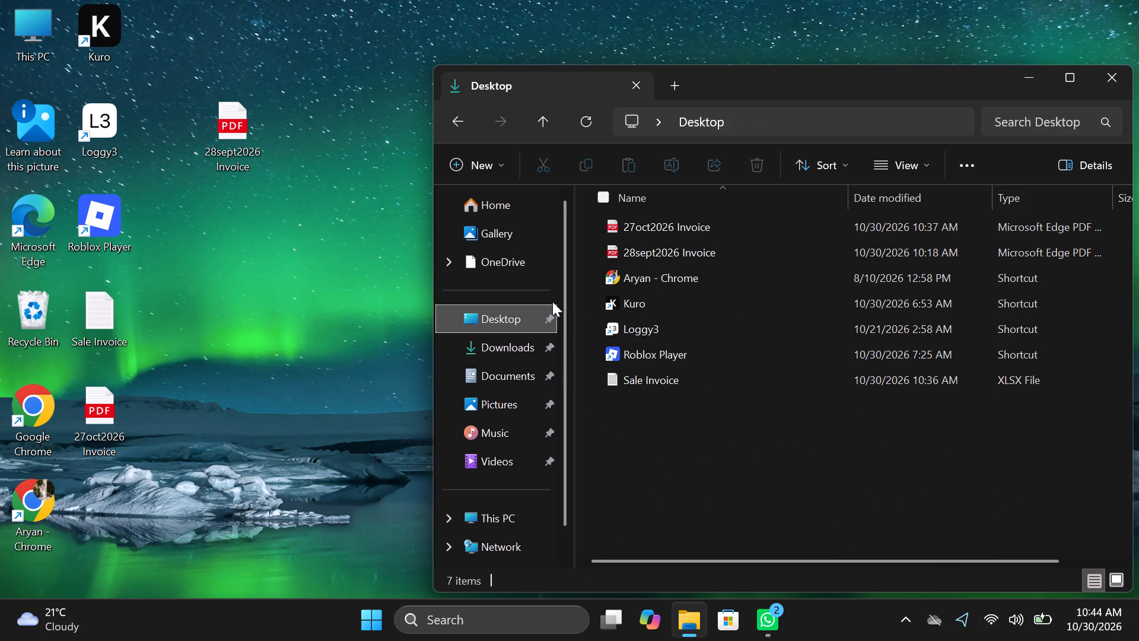
{"action": "double_click", "coordinate": [683, 226]}
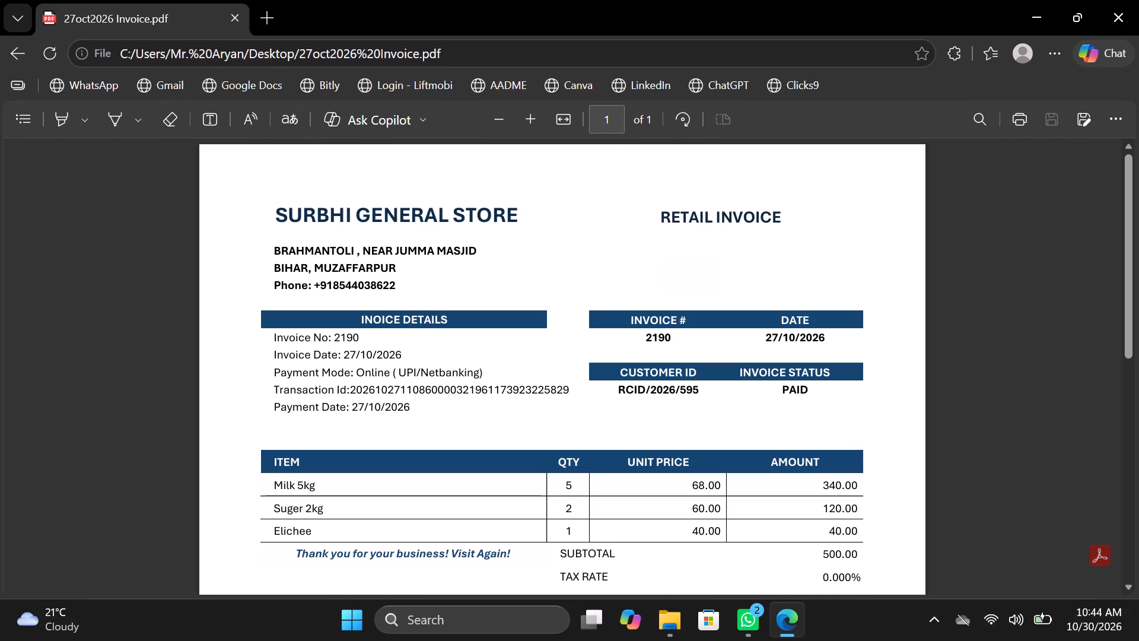
{"action": "left_click", "coordinate": [1138, 5]}
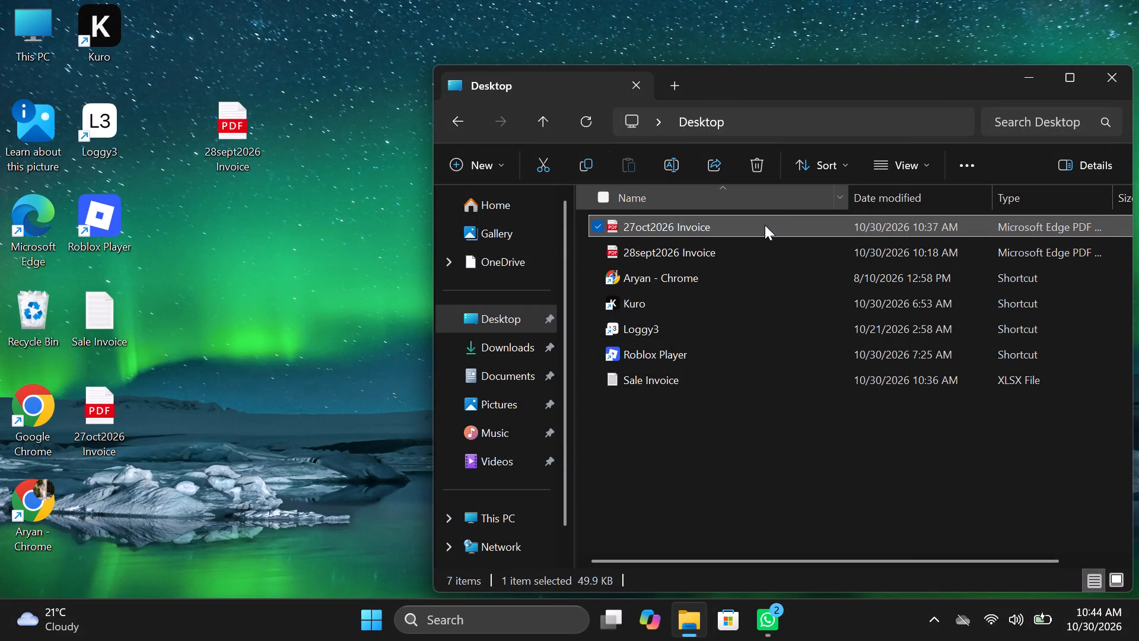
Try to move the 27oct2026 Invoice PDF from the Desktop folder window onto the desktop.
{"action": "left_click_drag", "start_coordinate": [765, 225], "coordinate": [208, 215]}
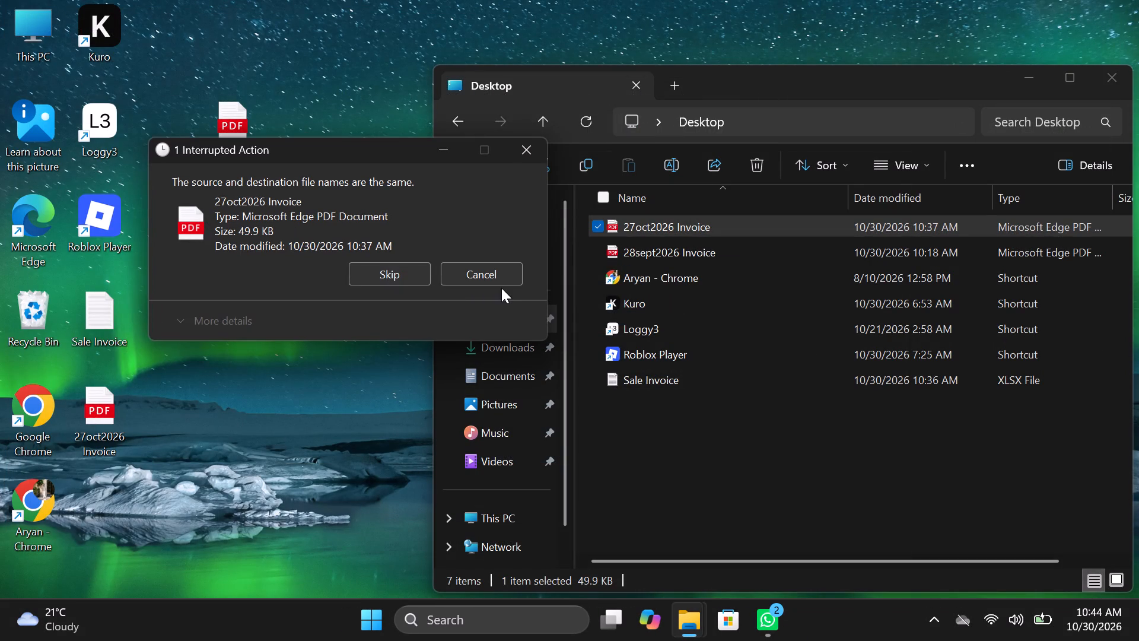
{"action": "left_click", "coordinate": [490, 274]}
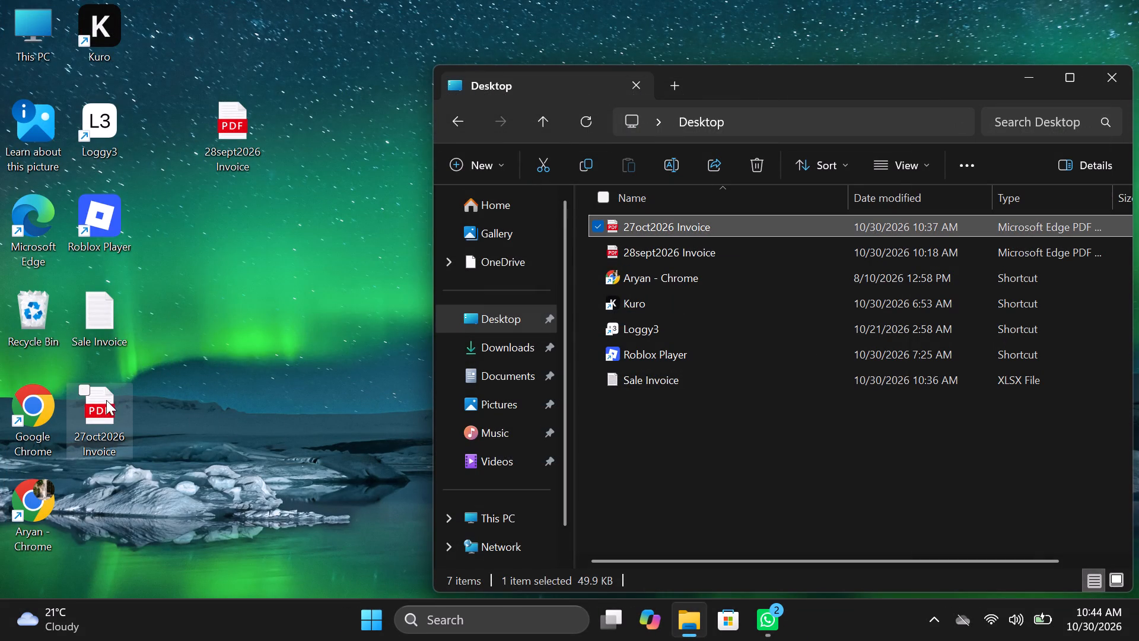
View the 27oct2026 Invoice PDF from its desktop shortcut position and close it.
{"action": "double_click", "coordinate": [106, 419]}
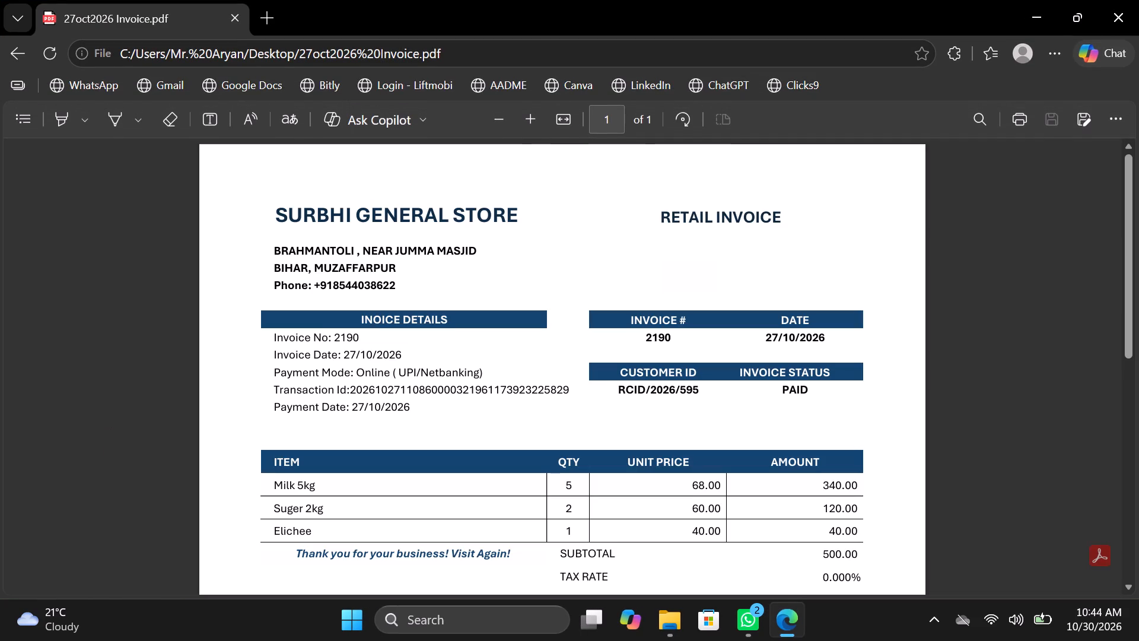
{"action": "left_click", "coordinate": [1138, 0]}
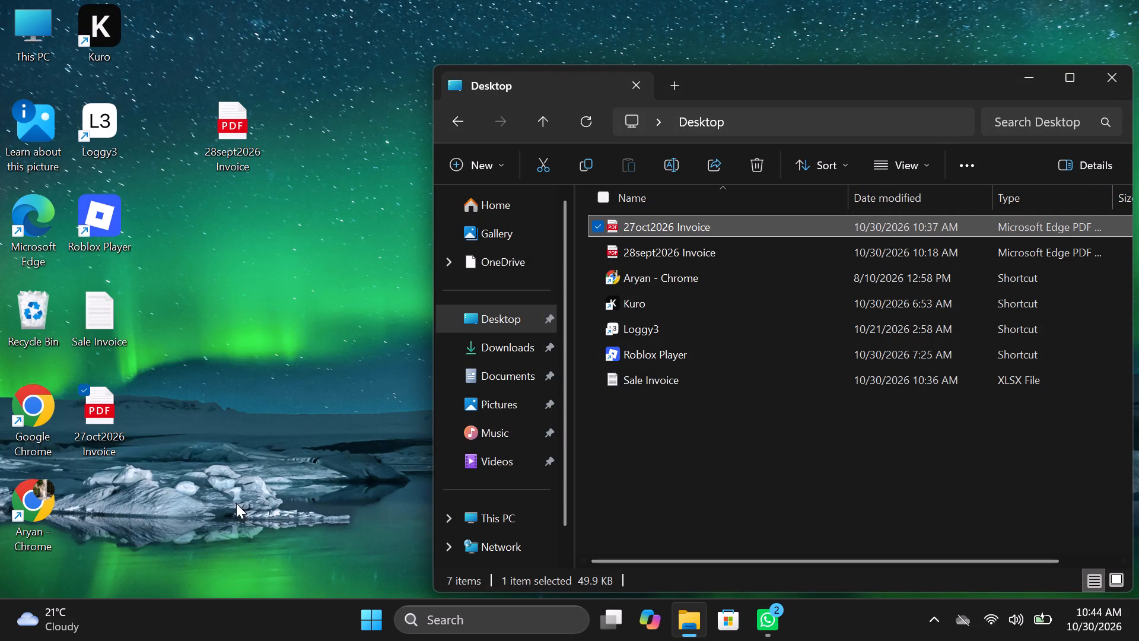
Switch to Microsoft Edge, check its download history for the invoice files and close the browser.
{"action": "double_click", "coordinate": [39, 247]}
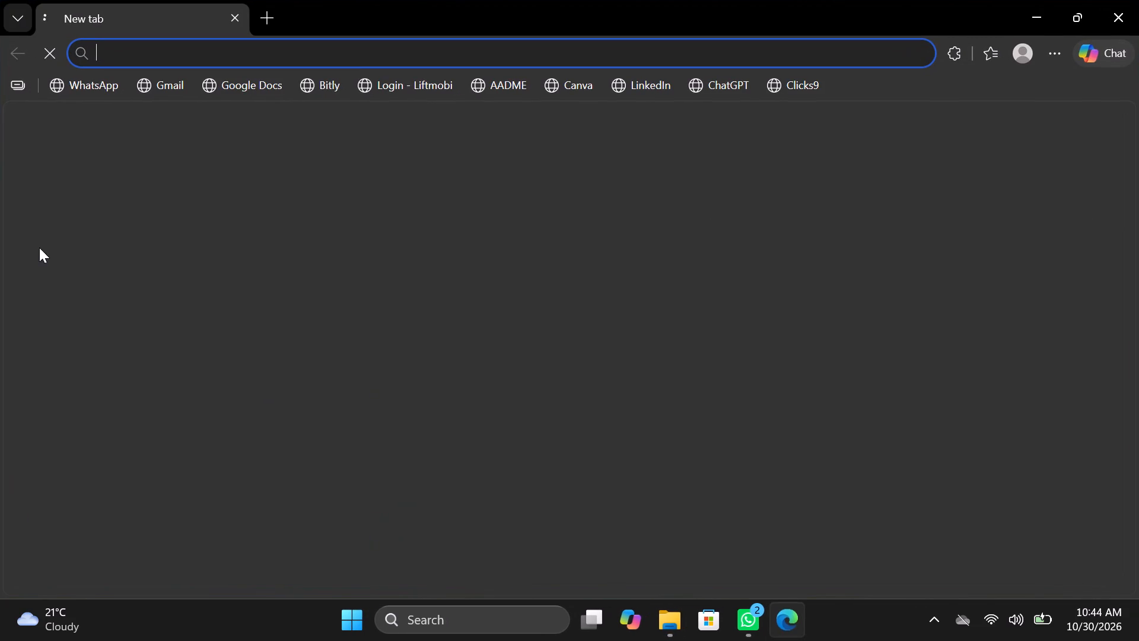
{"action": "left_click", "coordinate": [1049, 58]}
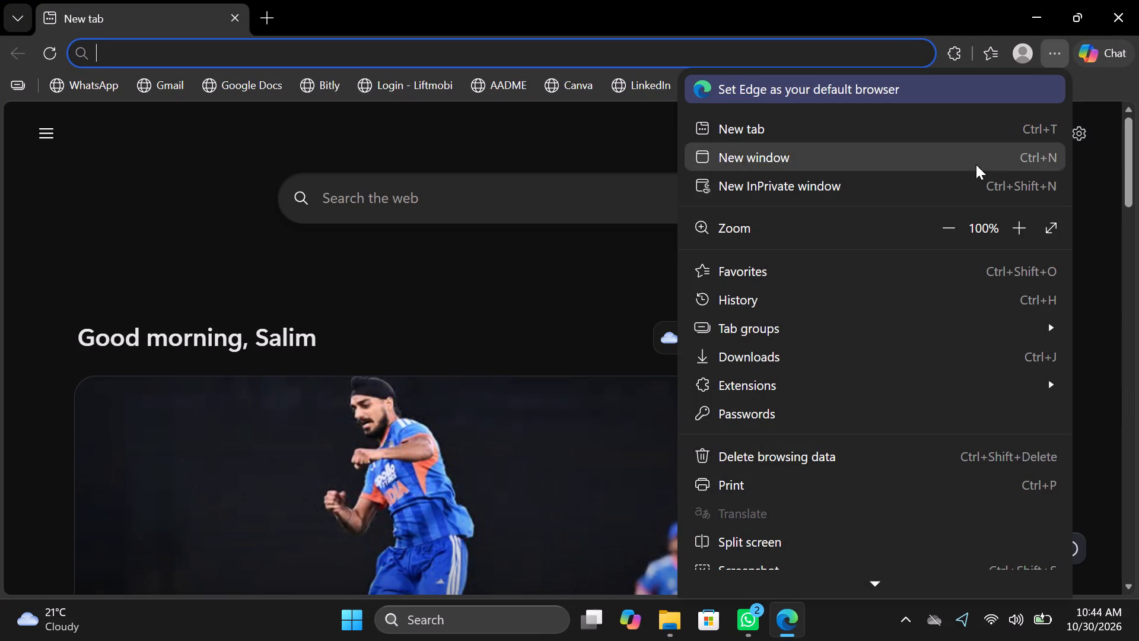
{"action": "left_click", "coordinate": [791, 354]}
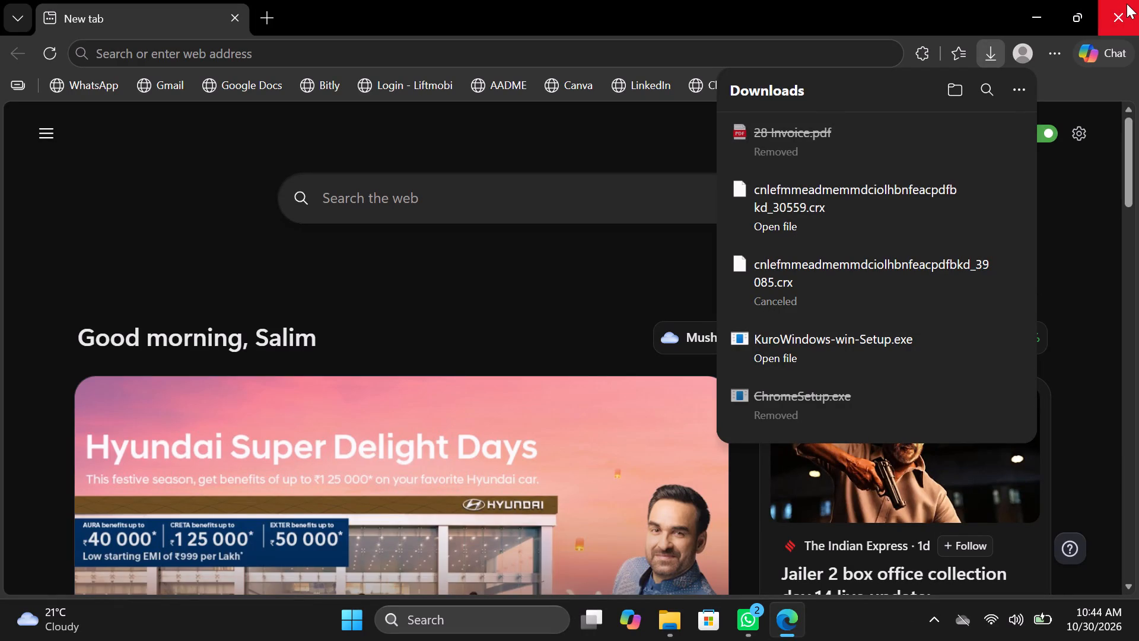
{"action": "left_click", "coordinate": [1127, 4]}
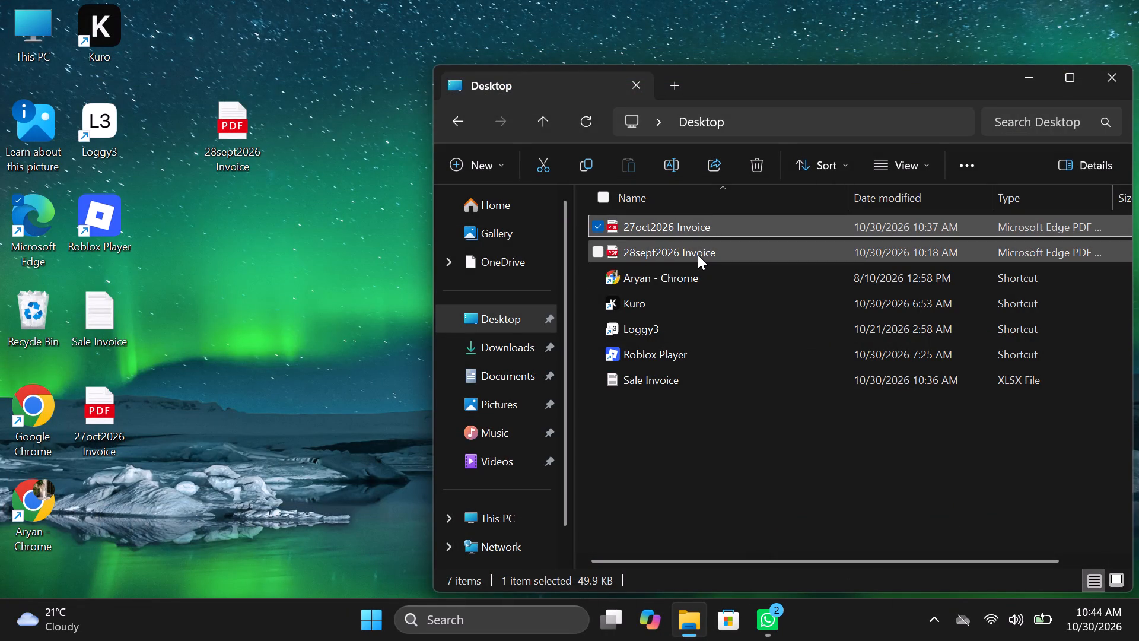
Review the 27oct2026 Invoice PDF from the Desktop folder window once more and close it.
{"action": "double_click", "coordinate": [740, 221]}
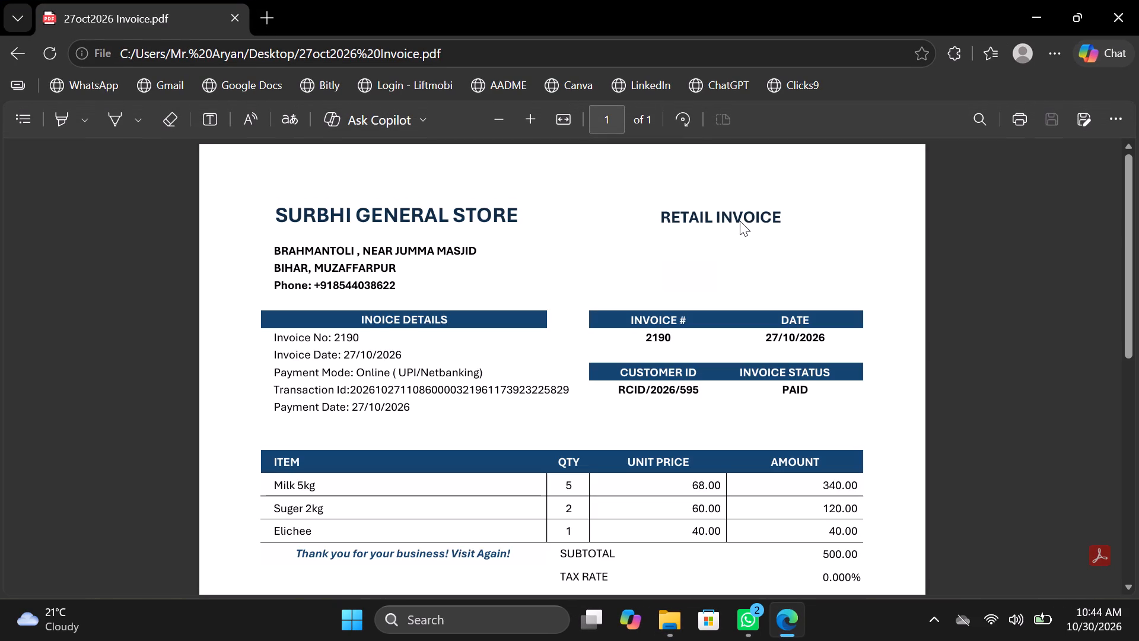
{"action": "left_click", "coordinate": [1138, 11]}
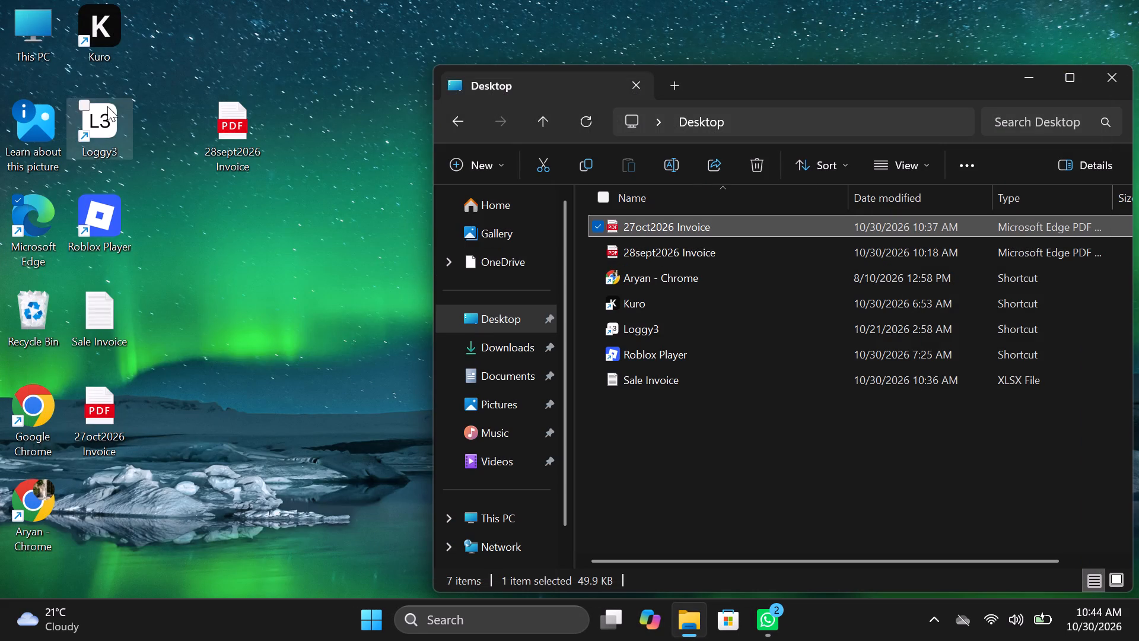
Find and launch Excel, and reopen the recent Sale Invoice workbook at its item lines and grand total.
{"action": "left_click", "coordinate": [381, 623]}
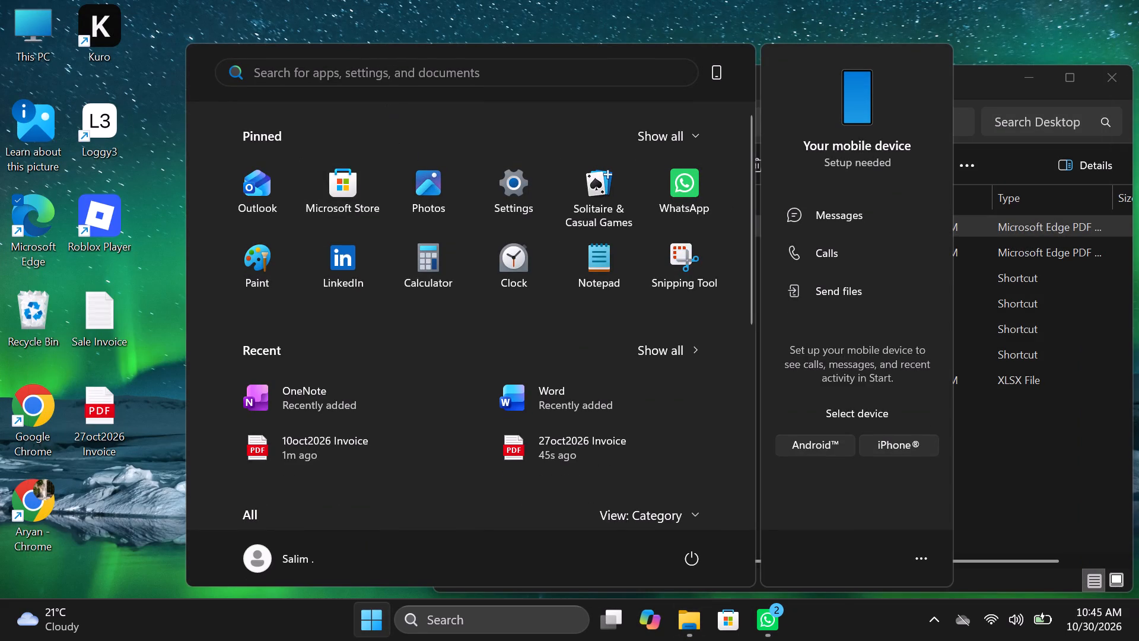
{"action": "left_click", "coordinate": [384, 70]}
{"action": "type", "text": "exc"}
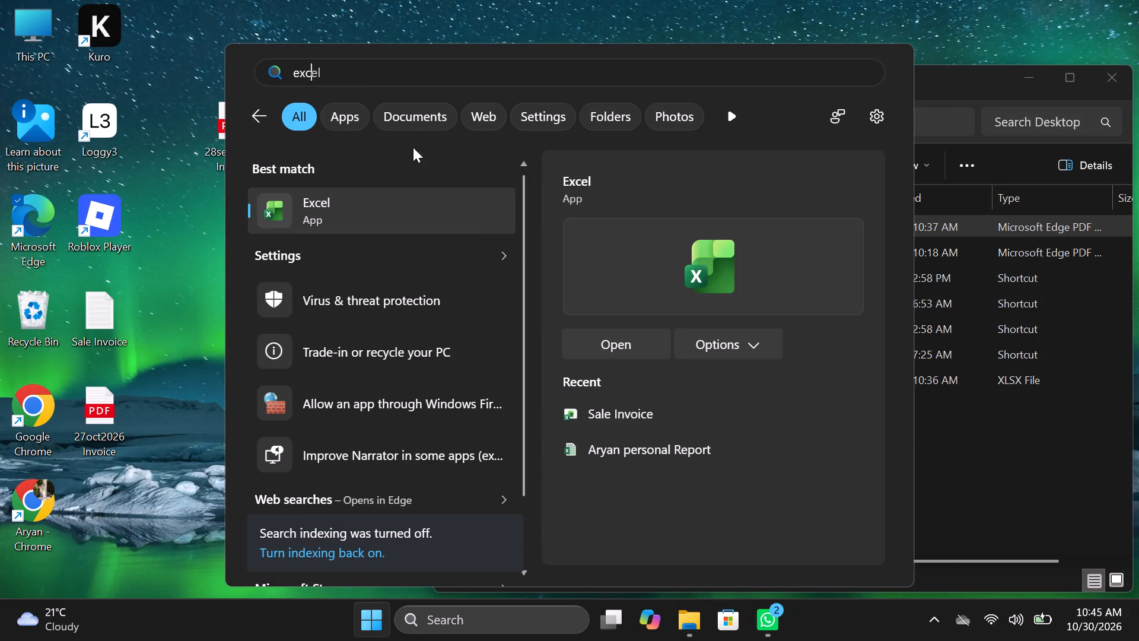
{"action": "double_click", "coordinate": [369, 214]}
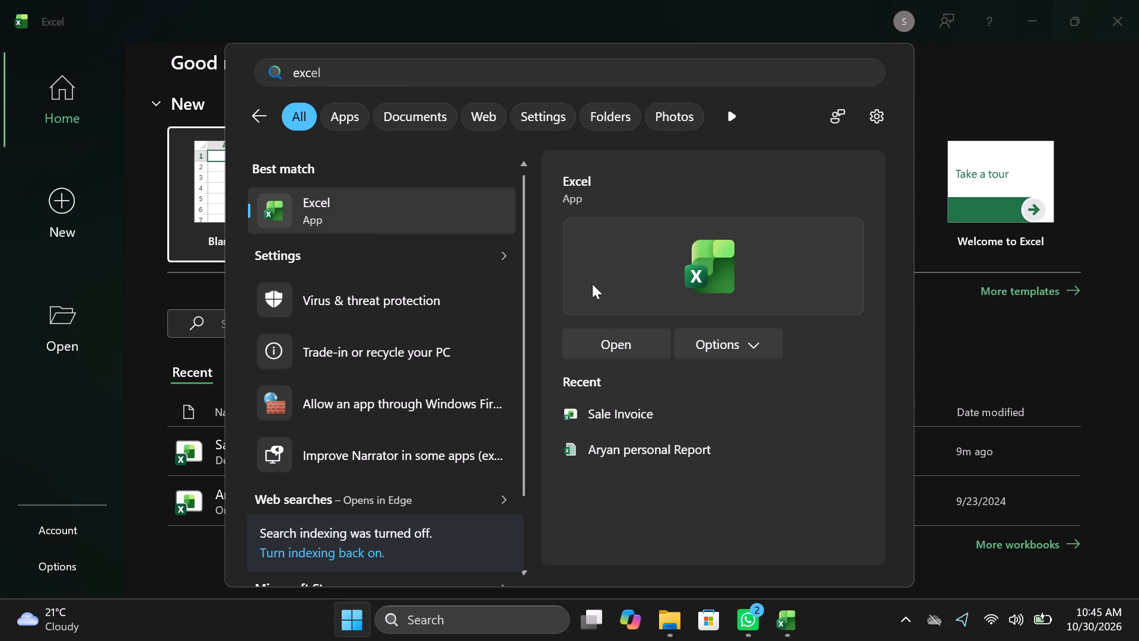
{"action": "double_click", "coordinate": [212, 453]}
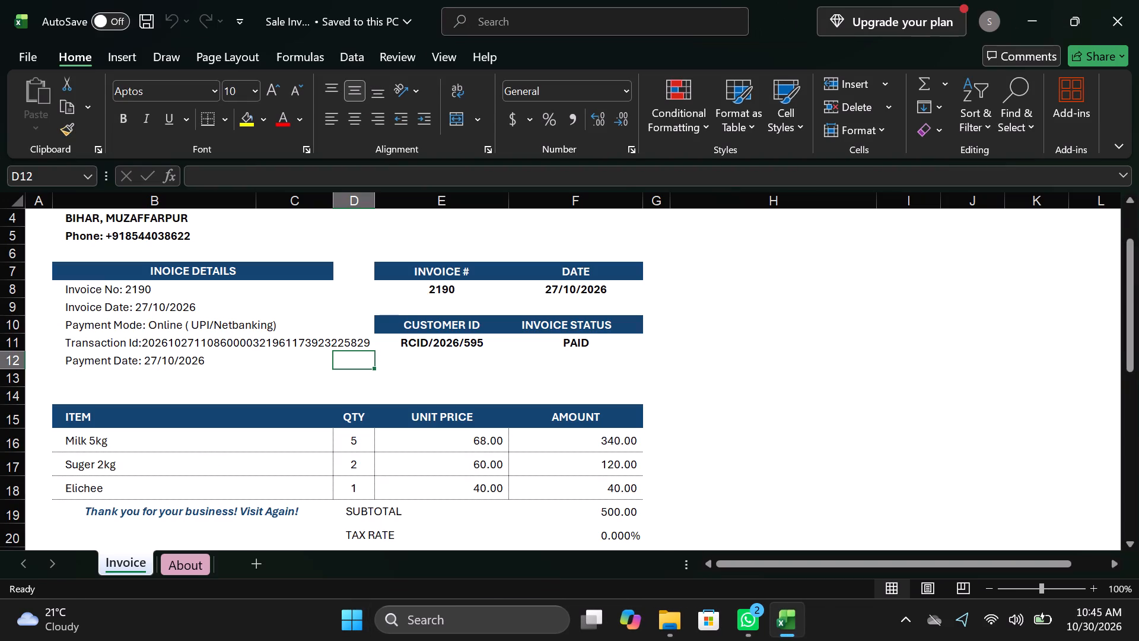
{"action": "scroll", "coordinate": [313, 419], "scroll_direction": "right", "scroll_amount": 1}
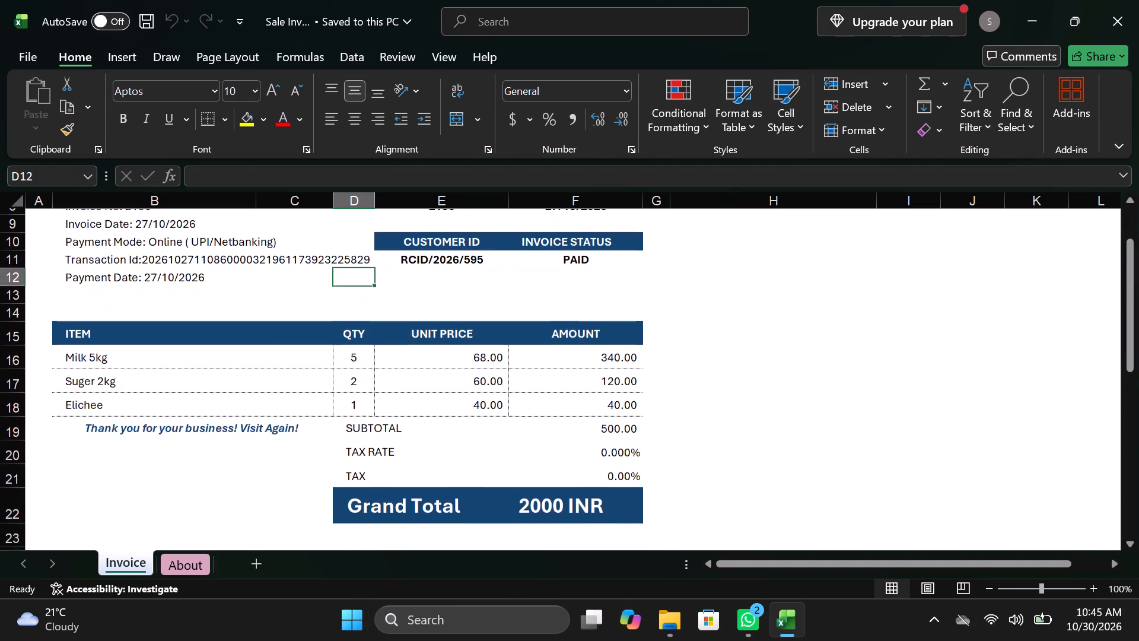
Review the 27 October invoice's details, item lines and grand total in the workbook, and minimise Excel.
{"action": "scroll", "coordinate": [313, 419], "scroll_direction": "right", "scroll_amount": 1}
{"action": "scroll", "coordinate": [366, 377], "scroll_direction": "down", "scroll_amount": 4}
{"action": "scroll", "coordinate": [366, 377], "scroll_direction": "up", "scroll_amount": 1}
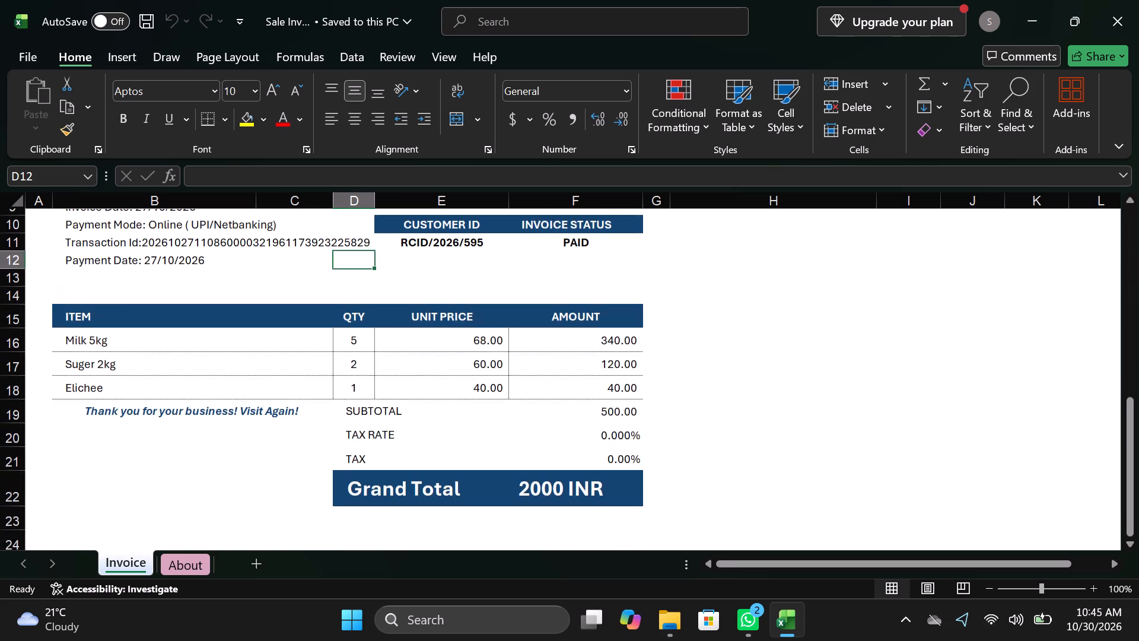
{"action": "scroll", "coordinate": [366, 377], "scroll_direction": "up", "scroll_amount": 1}
{"action": "left_click", "coordinate": [1027, 20]}
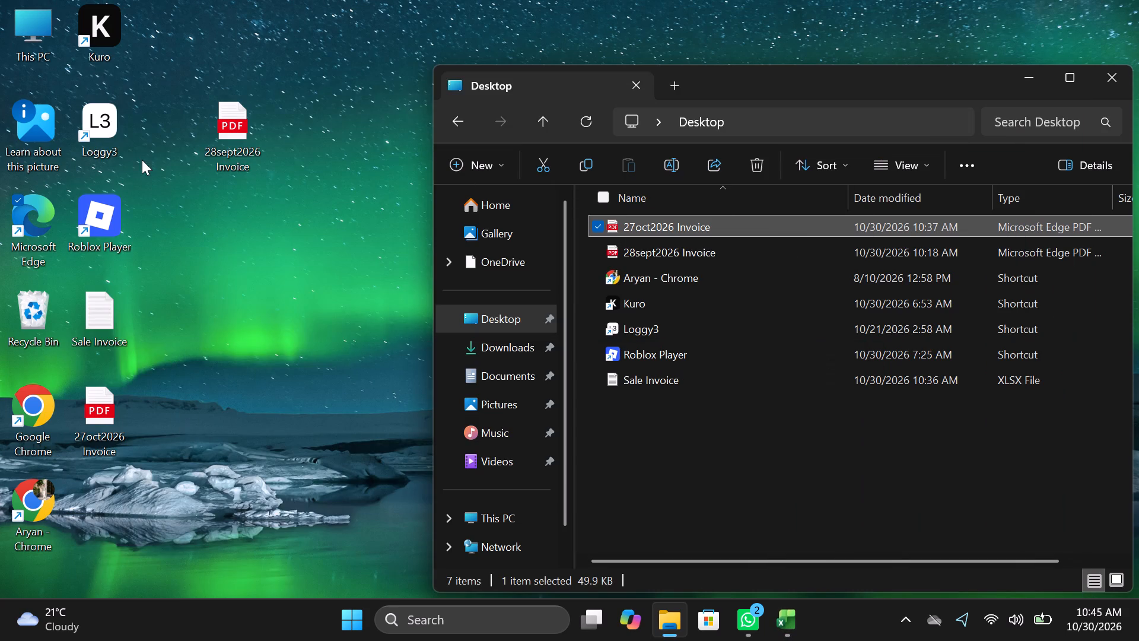
Restore the deleted 10Oct2026 Invoice PDF from the Recycle Bin, replacing the file in the destination, and close its properties.
{"action": "double_click", "coordinate": [53, 50]}
{"action": "double_click", "coordinate": [32, 38]}
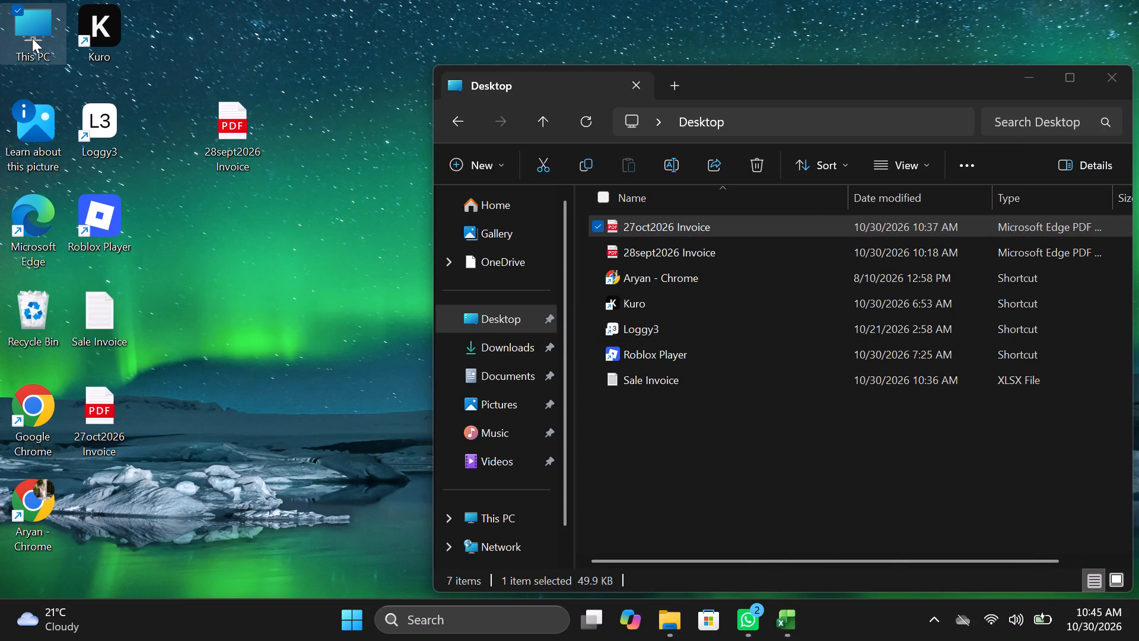
{"action": "double_click", "coordinate": [27, 347]}
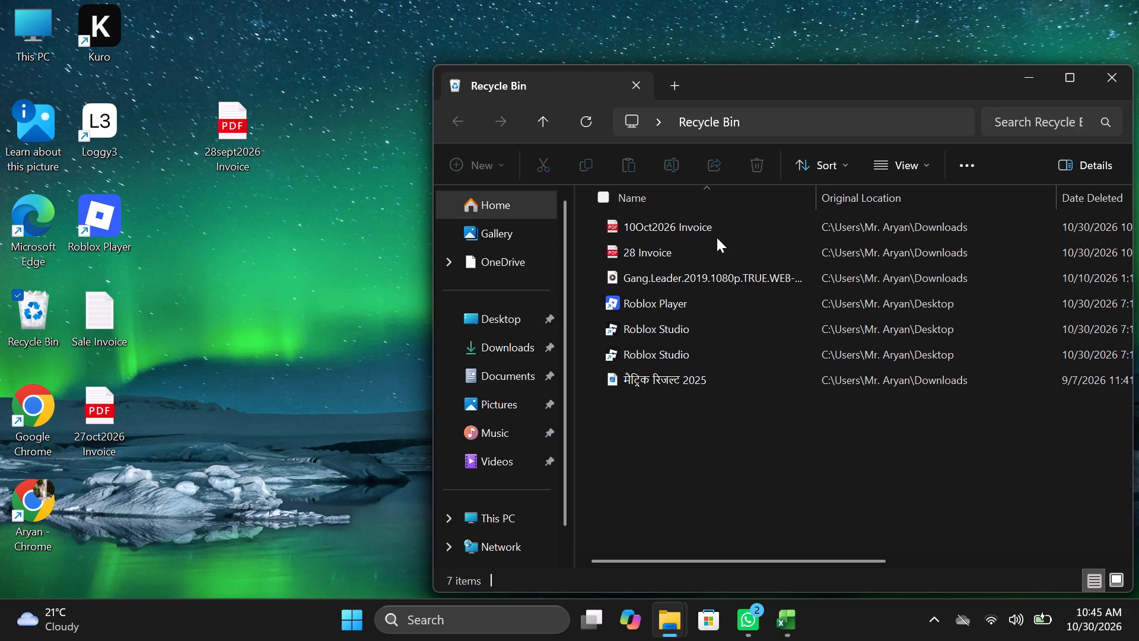
{"action": "double_click", "coordinate": [717, 231]}
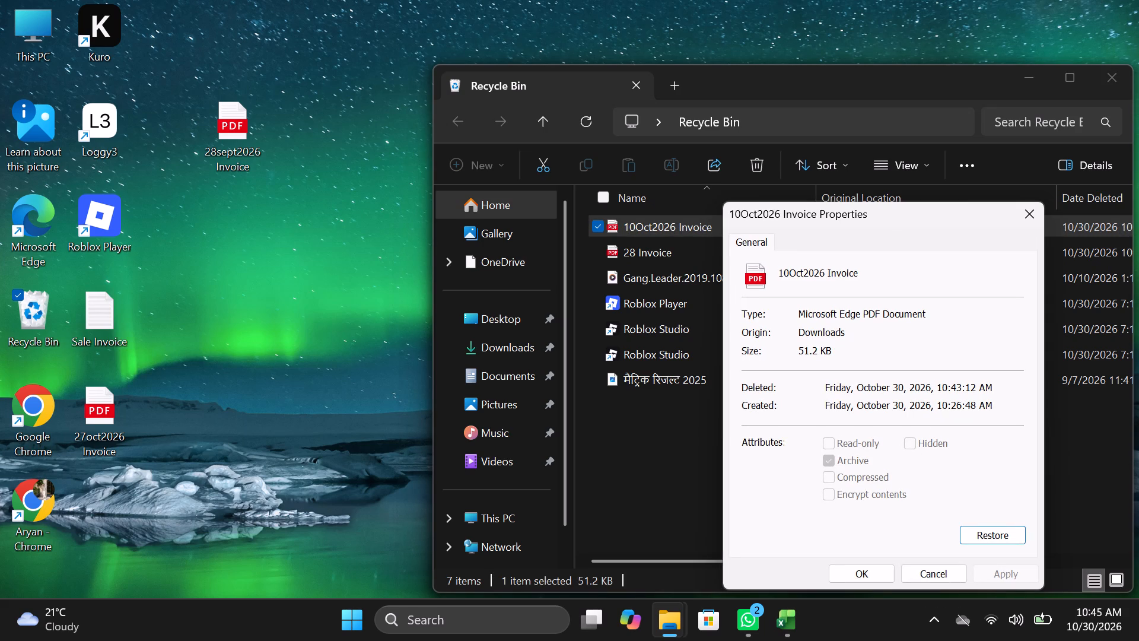
{"action": "left_click", "coordinate": [992, 532]}
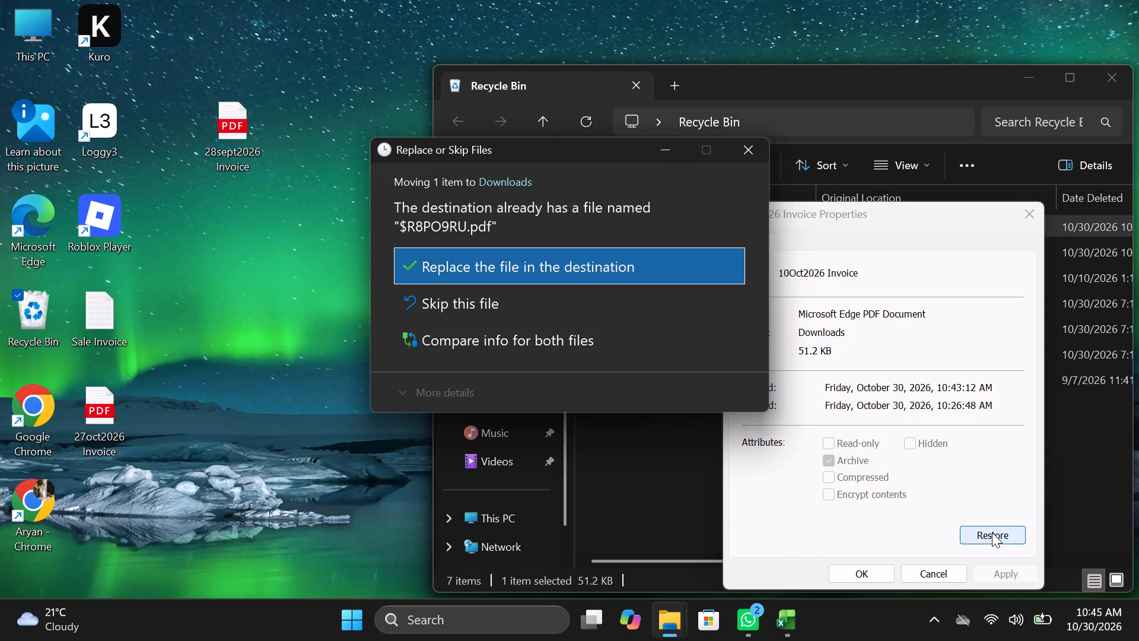
{"action": "left_click", "coordinate": [538, 266]}
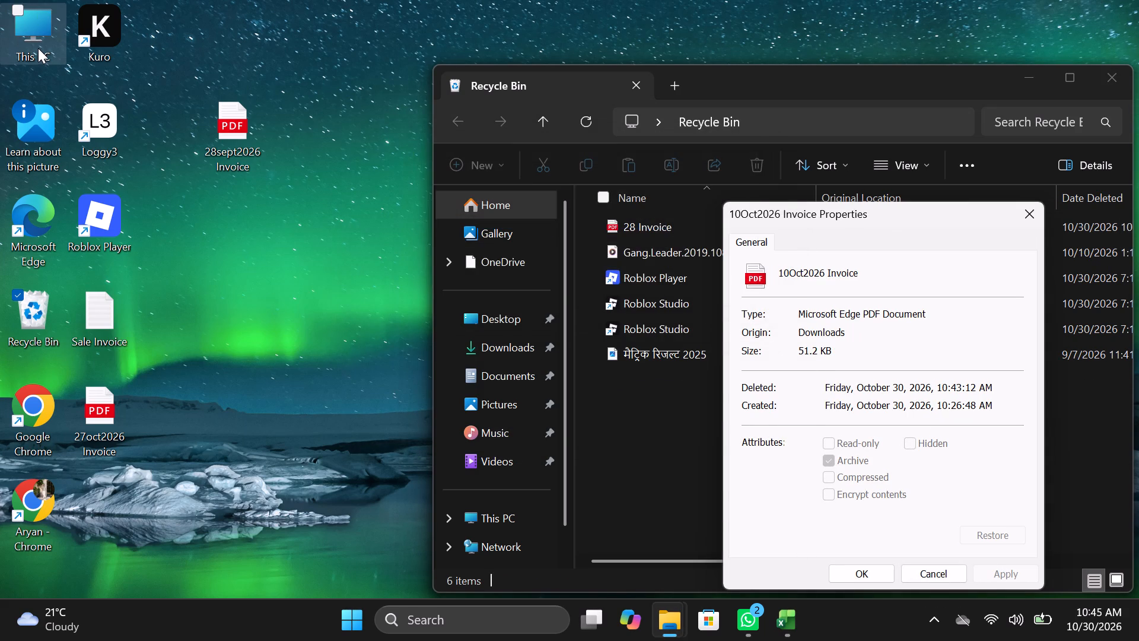
{"action": "double_click", "coordinate": [38, 49]}
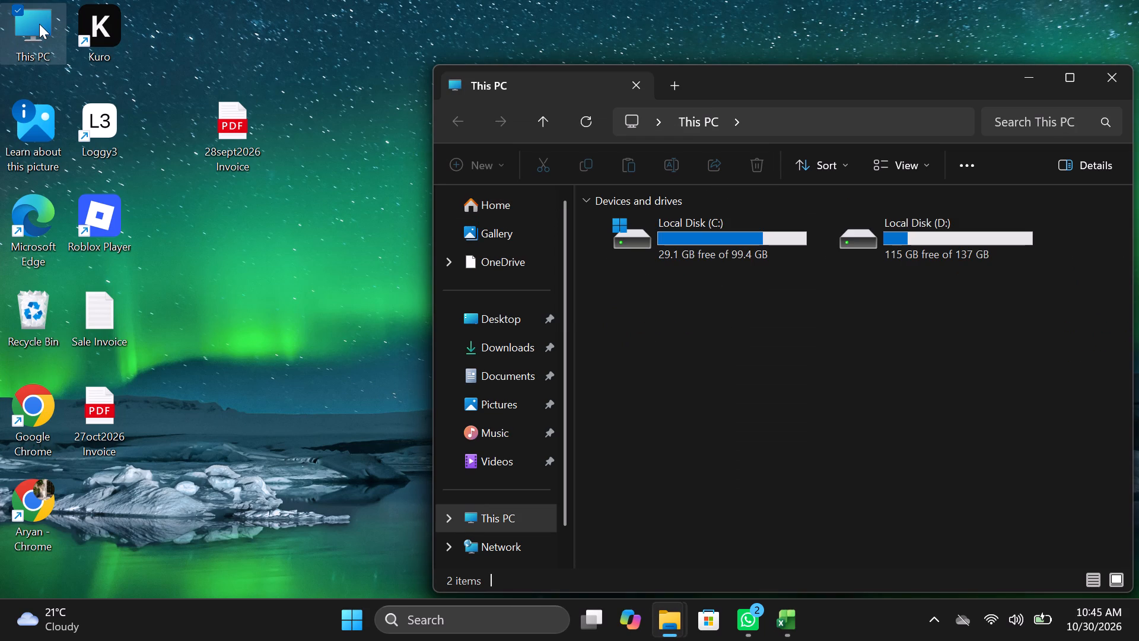
{"action": "double_click", "coordinate": [39, 24]}
{"action": "double_click", "coordinate": [40, 61]}
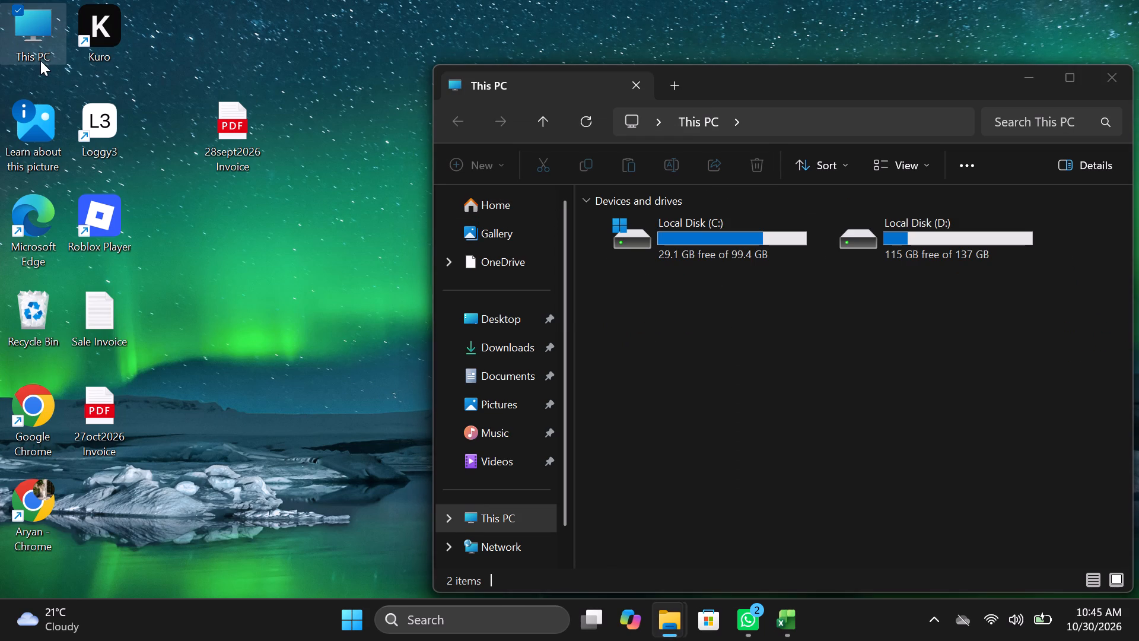
{"action": "double_click", "coordinate": [40, 61]}
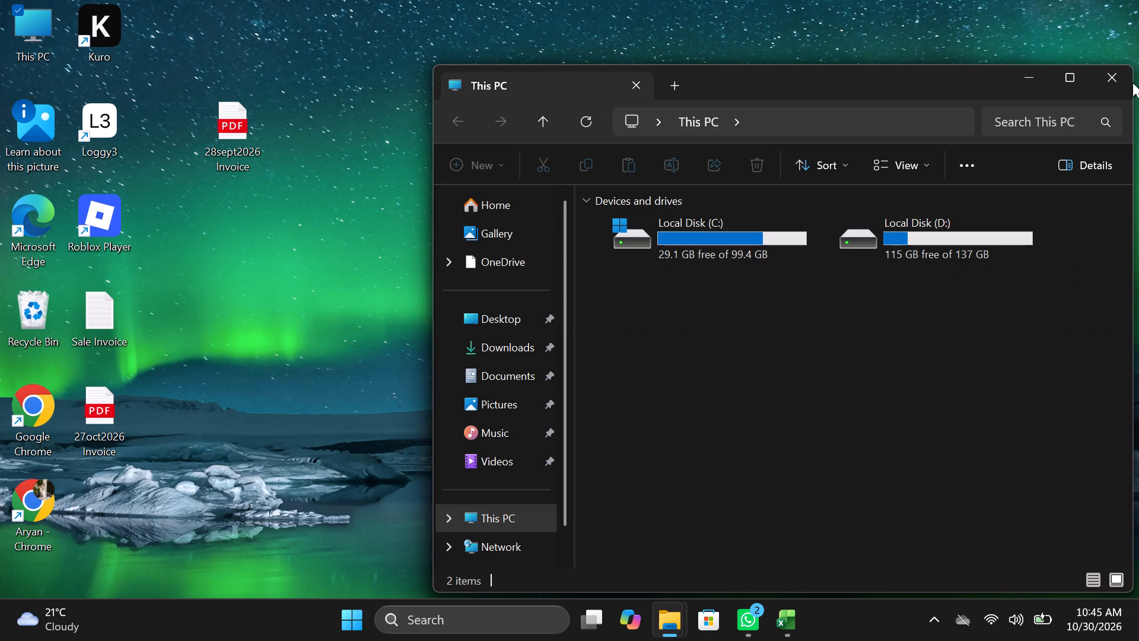
{"action": "left_click", "coordinate": [1124, 88]}
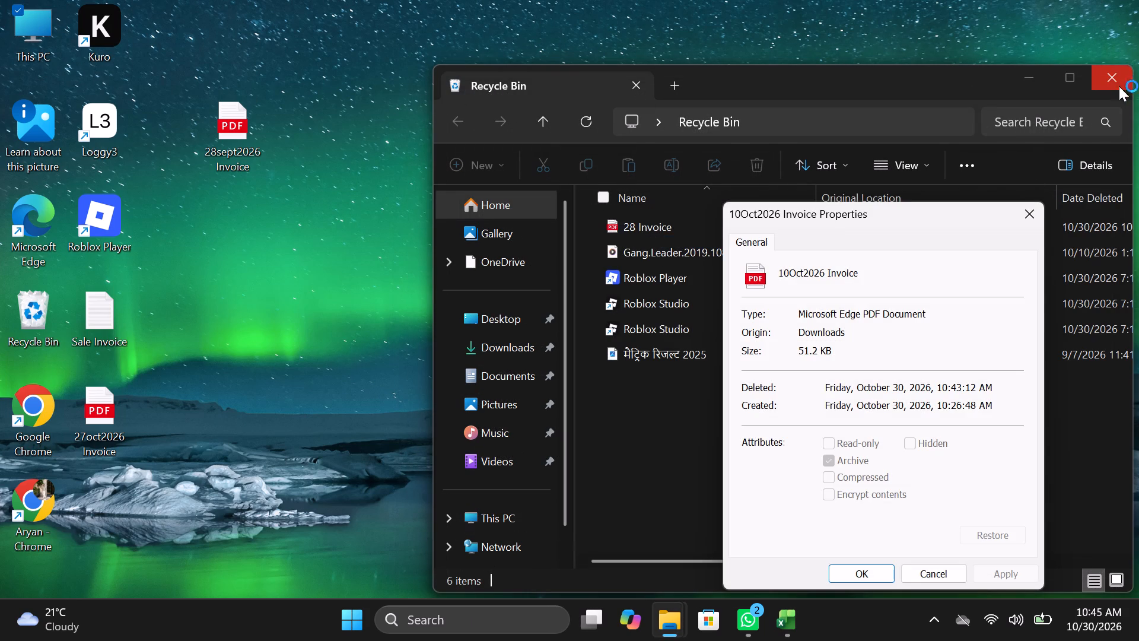
{"action": "left_click", "coordinate": [1034, 220]}
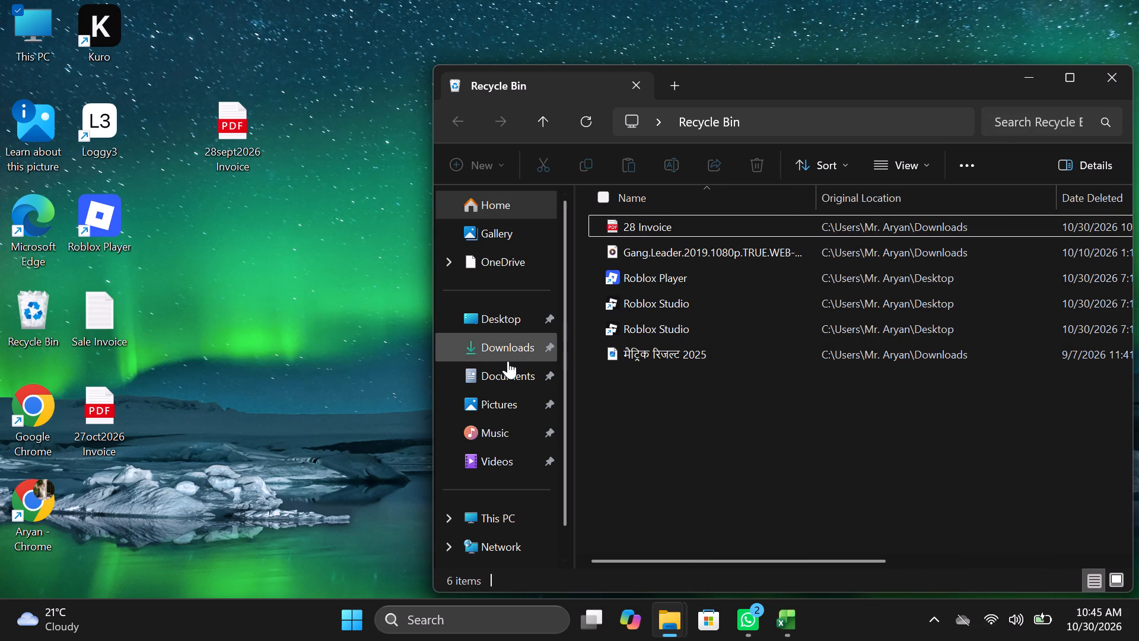
View the restored 10Oct2026 Invoice PDF from the Downloads folder and close it.
{"action": "double_click", "coordinate": [508, 361]}
{"action": "double_click", "coordinate": [711, 247]}
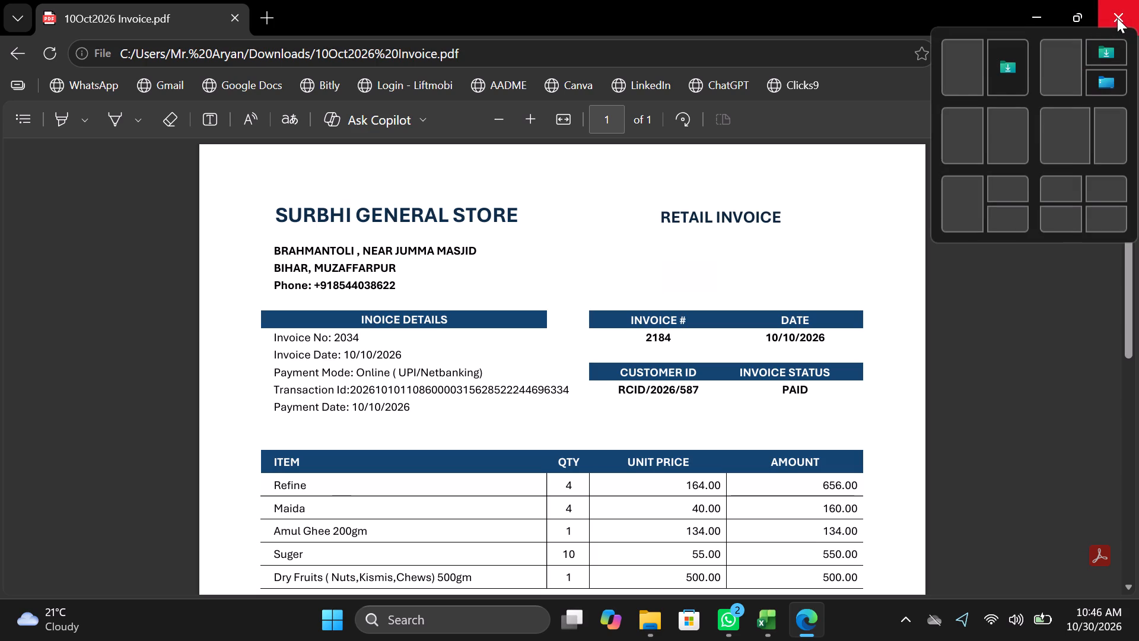
{"action": "left_click", "coordinate": [1117, 18]}
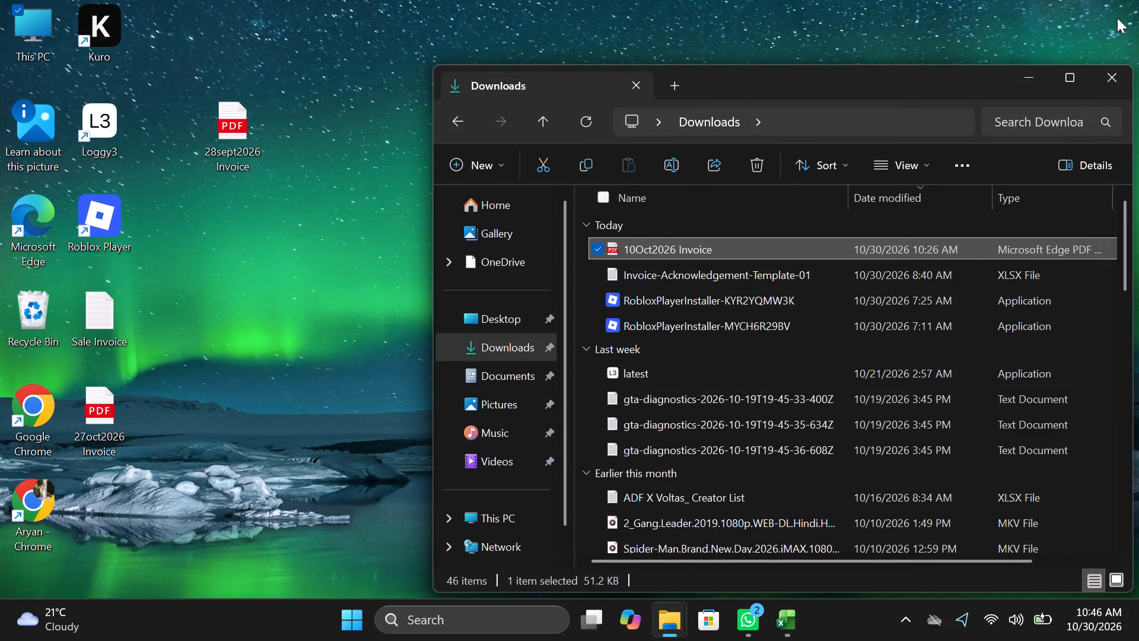
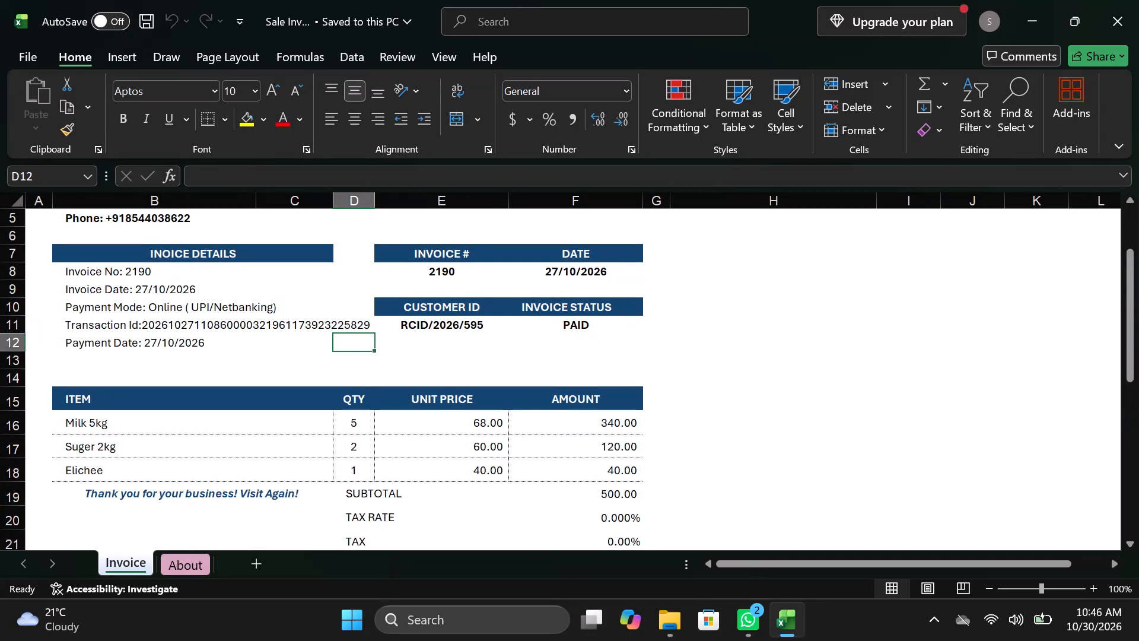
Set the invoice number to 2184 in both the invoice number box and the Invoice No line of the invoice details.
{"action": "double_click", "coordinate": [462, 273]}
{"action": "key", "text": "BackSpace"}
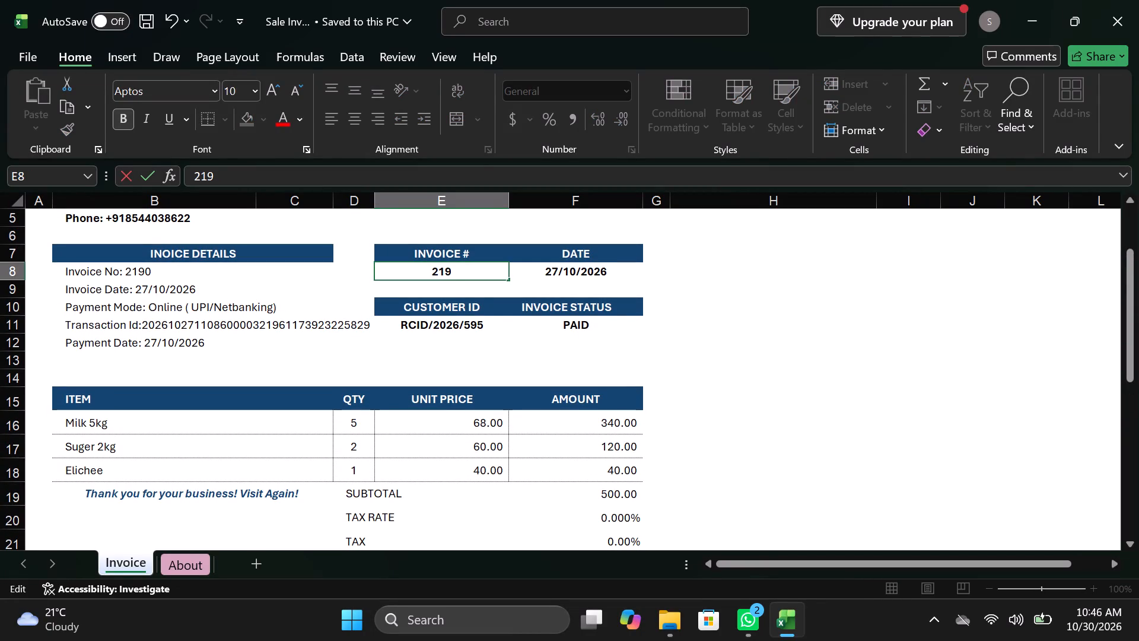
{"action": "key", "text": "BackSpace"}
{"action": "type", "text": "84"}
{"action": "double_click", "coordinate": [180, 268]}
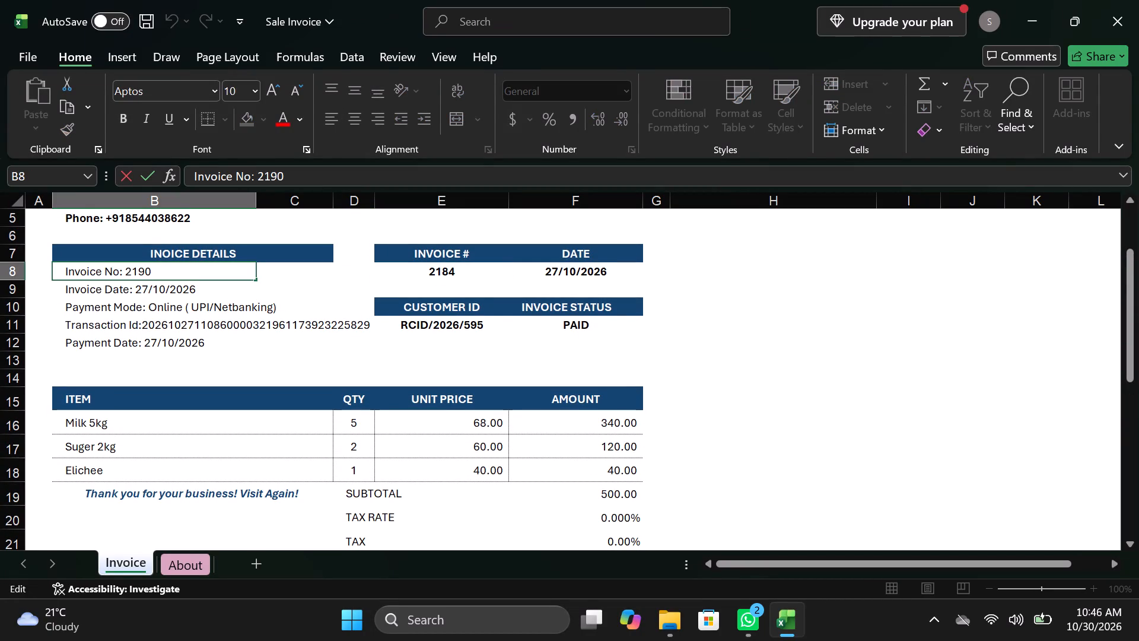
{"action": "key", "text": "BackSpace"}
{"action": "key", "text": "BackSpace"}
{"action": "type", "text": "84"}
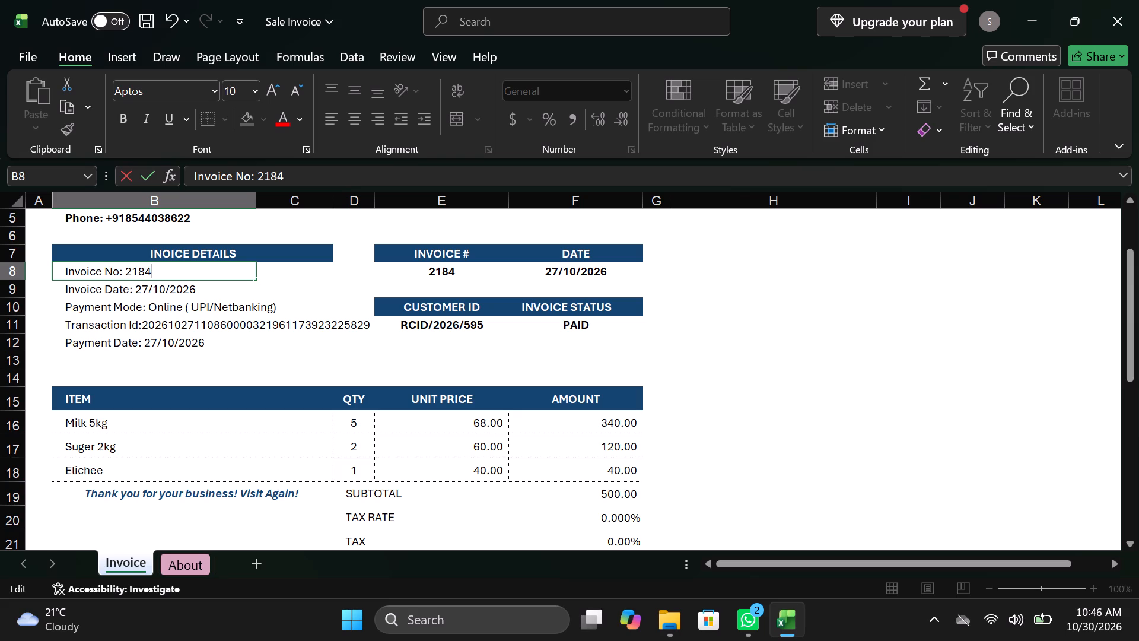
Set the Invoice Date and Payment Date lines in the invoice details to 10/10/2026.
{"action": "double_click", "coordinate": [143, 293]}
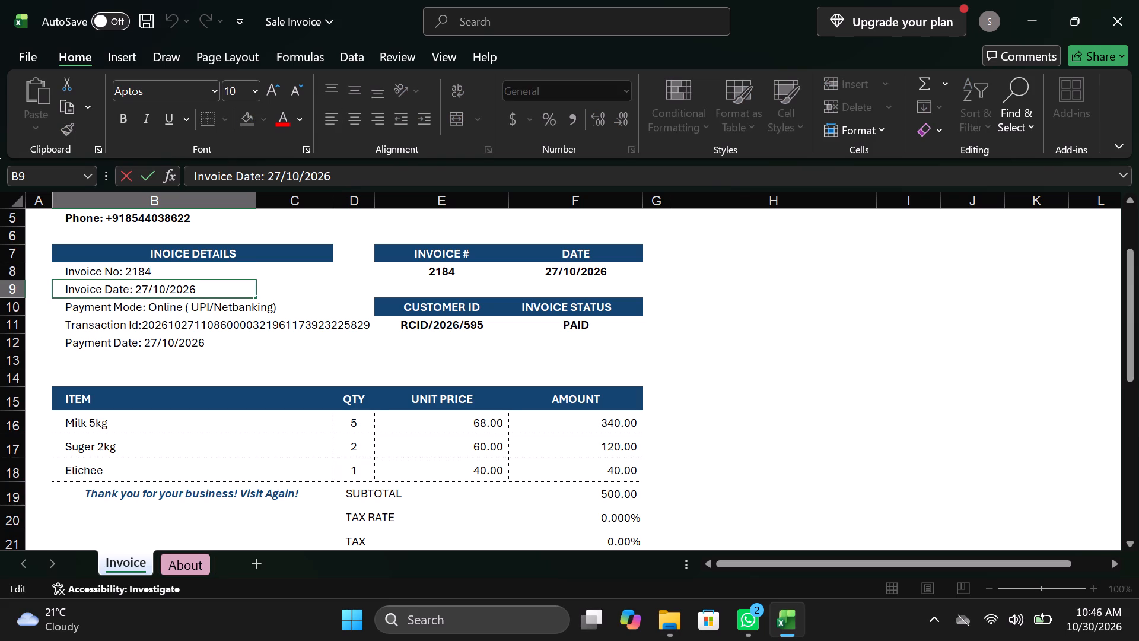
{"action": "left_click", "coordinate": [147, 289]}
{"action": "key", "text": "BackSpace"}
{"action": "key", "text": "BackSpace"}
{"action": "type", "text": "10"}
{"action": "double_click", "coordinate": [157, 347]}
{"action": "left_click", "coordinate": [155, 342]}
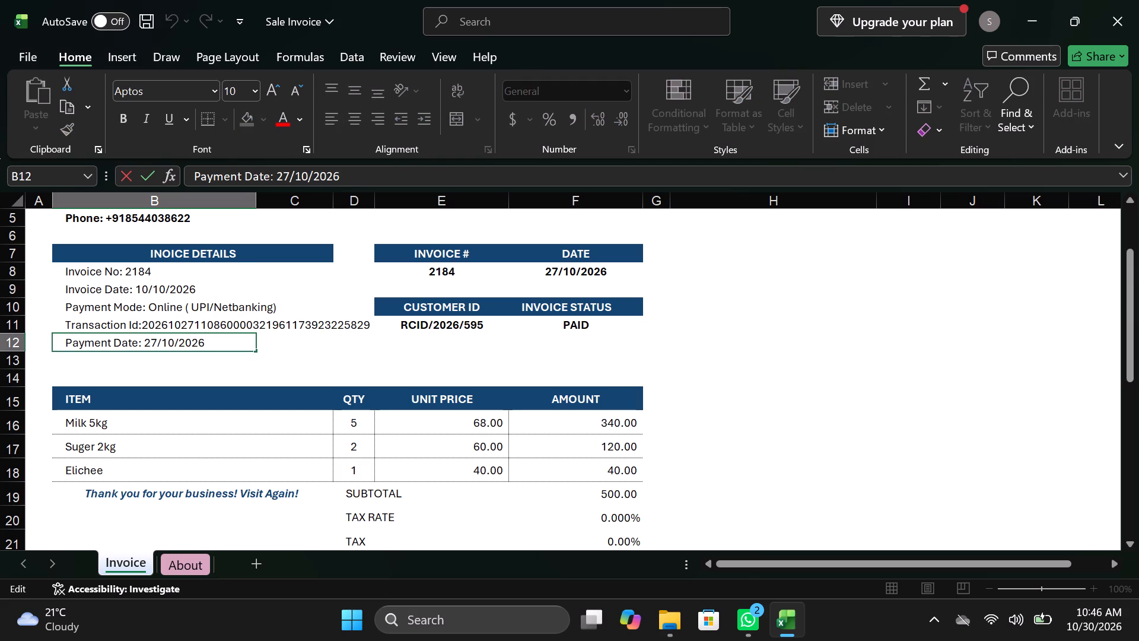
{"action": "key", "text": "BackSpace"}
{"action": "key", "text": "BackSpace"}
{"action": "type", "text": "10"}
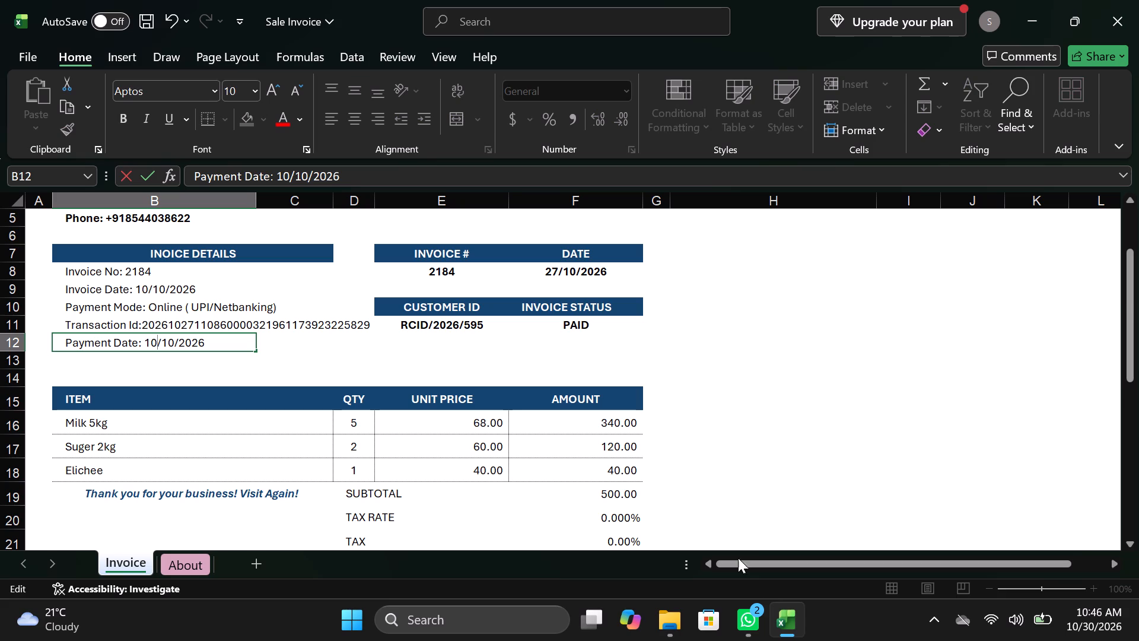
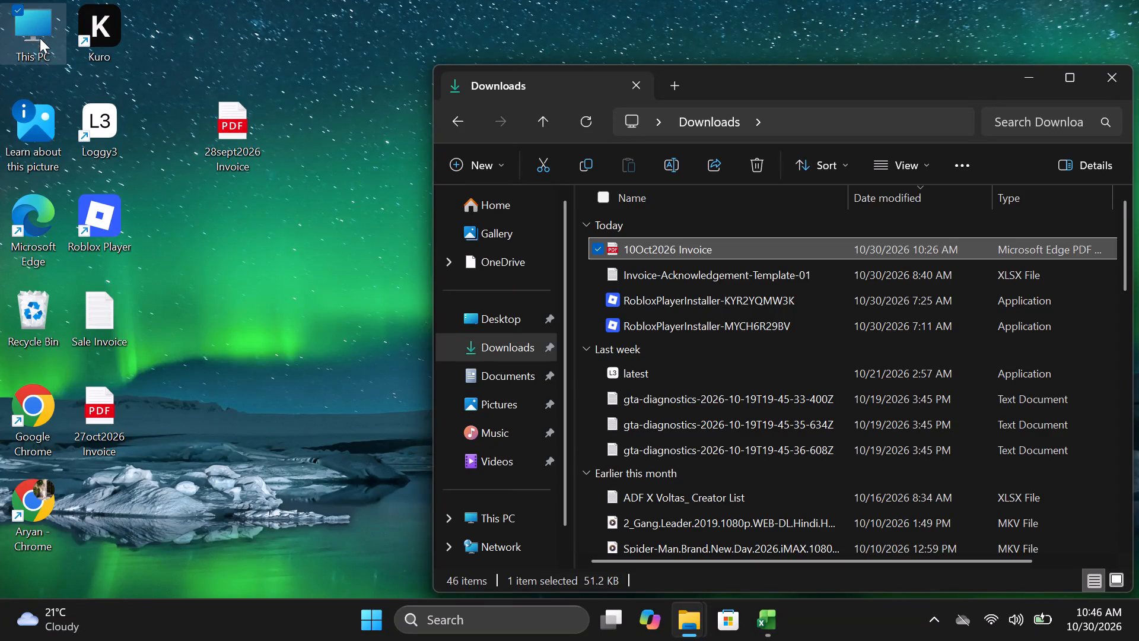
Find the 10Oct2026 Invoice PDF in the Downloads folder, open it to review its details, and close it.
{"action": "double_click", "coordinate": [39, 37]}
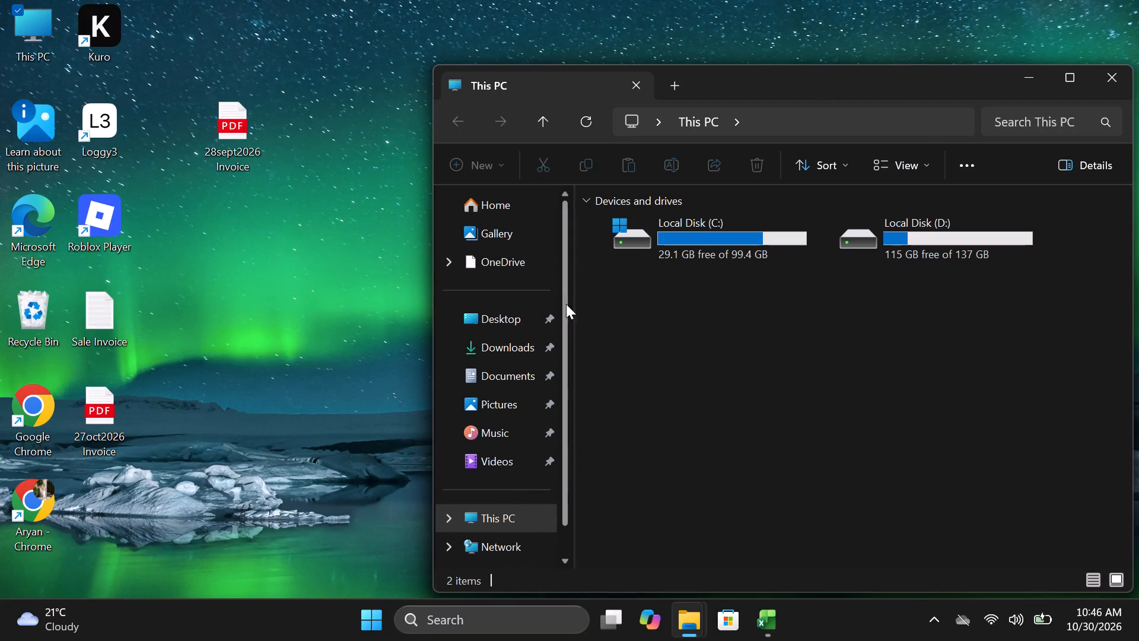
{"action": "double_click", "coordinate": [481, 310]}
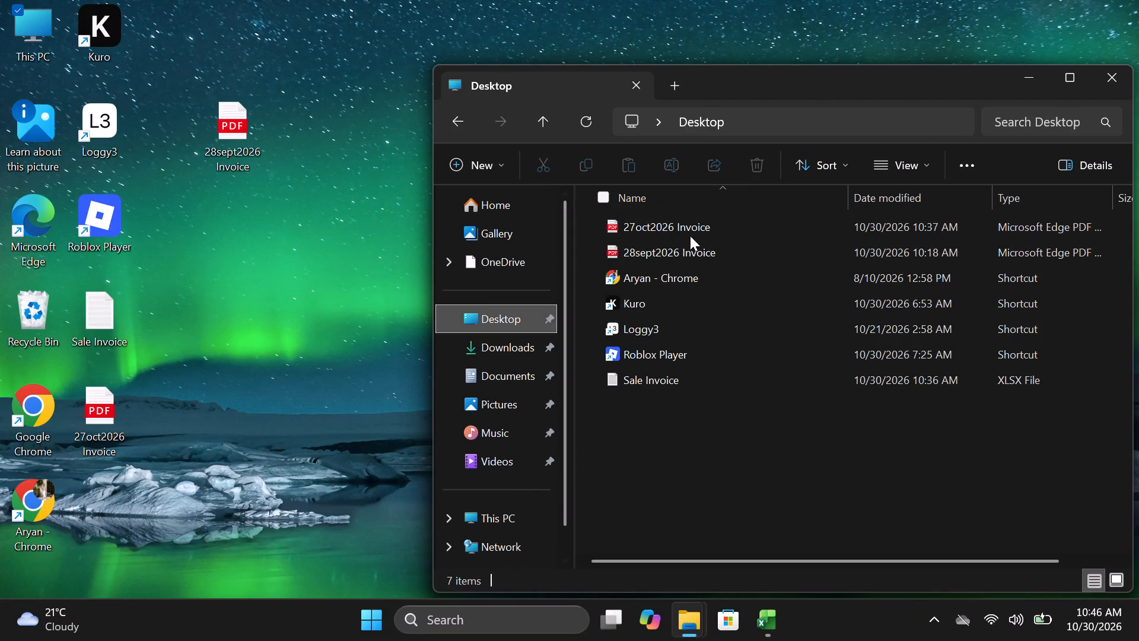
{"action": "double_click", "coordinate": [517, 345]}
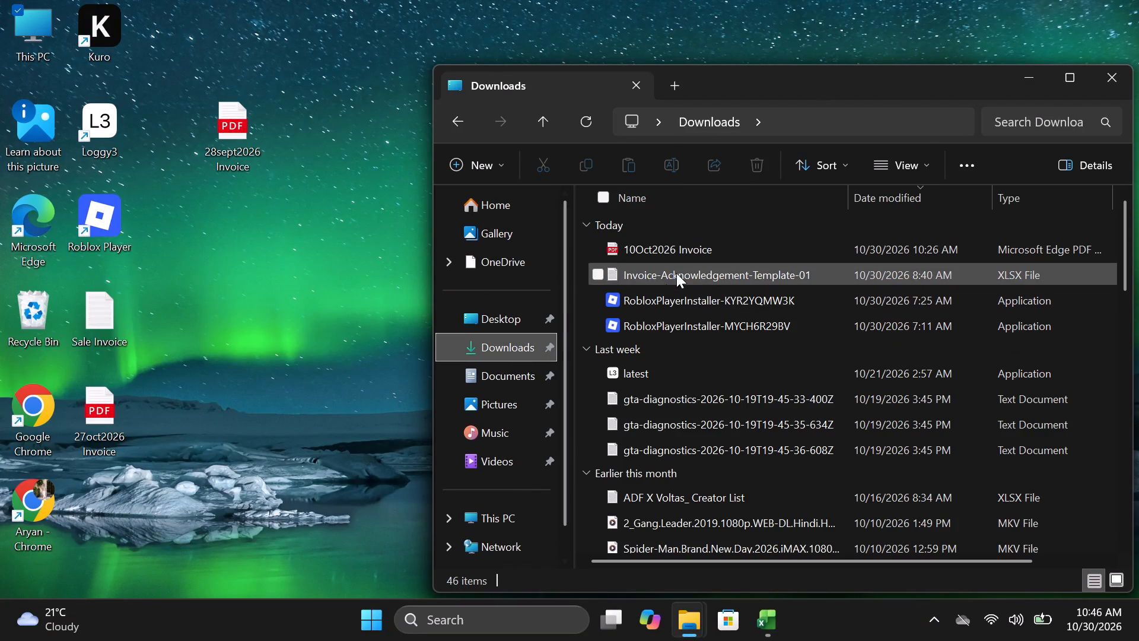
{"action": "double_click", "coordinate": [689, 249]}
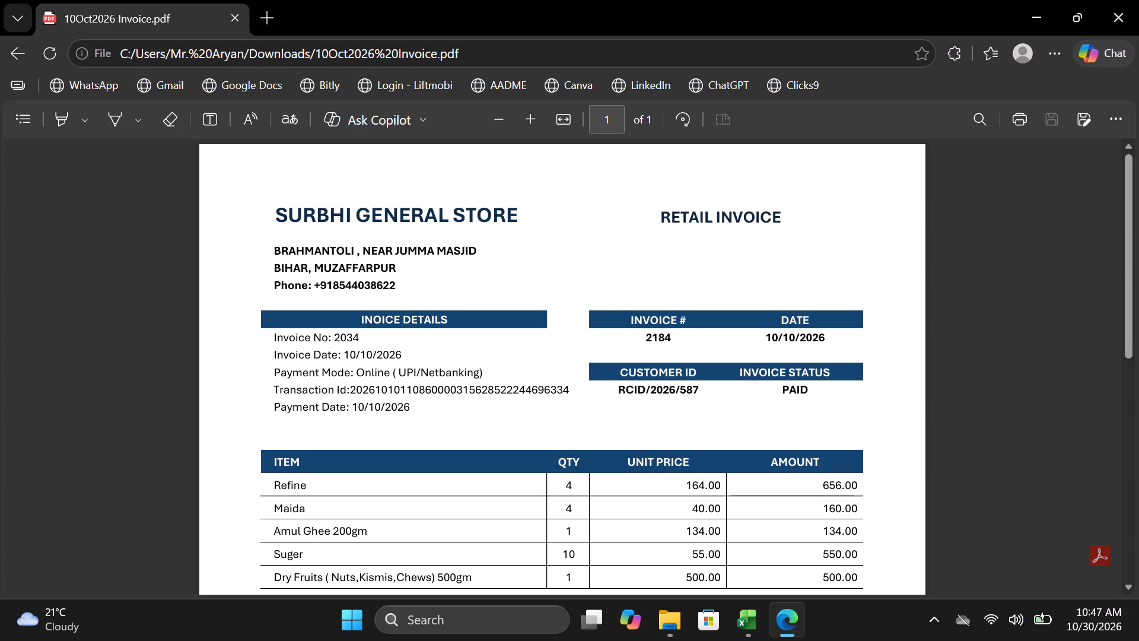
{"action": "left_click", "coordinate": [1126, 7]}
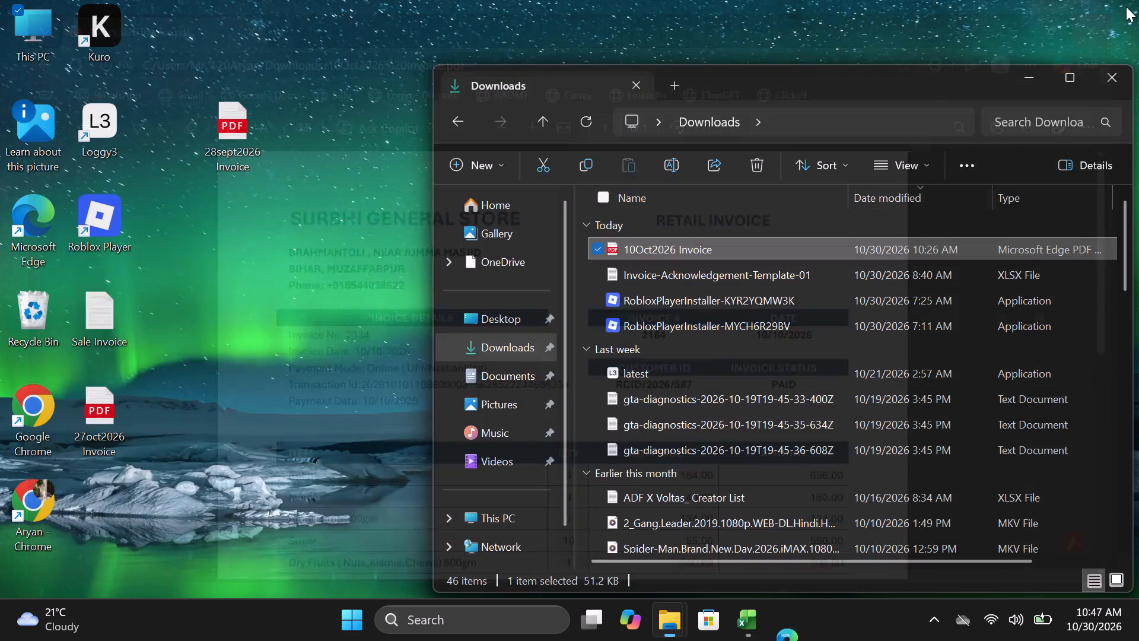
{"action": "left_click", "coordinate": [1122, 80]}
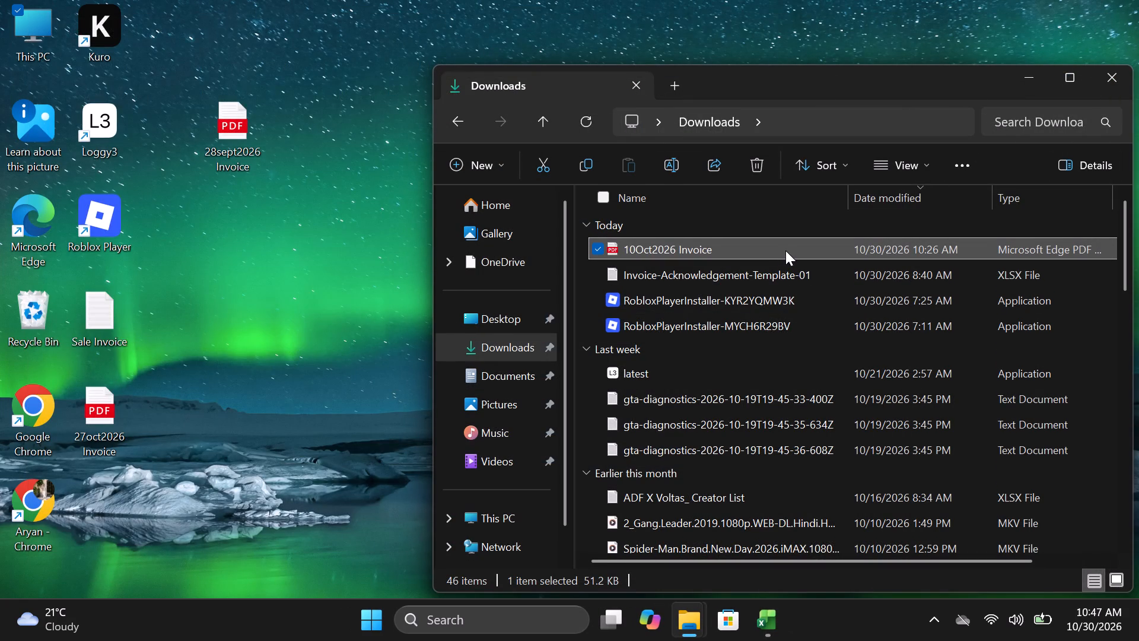
Delete the 10Oct2026 Invoice PDF from the Downloads folder and close the remaining folder windows.
{"action": "key", "text": "Delete"}
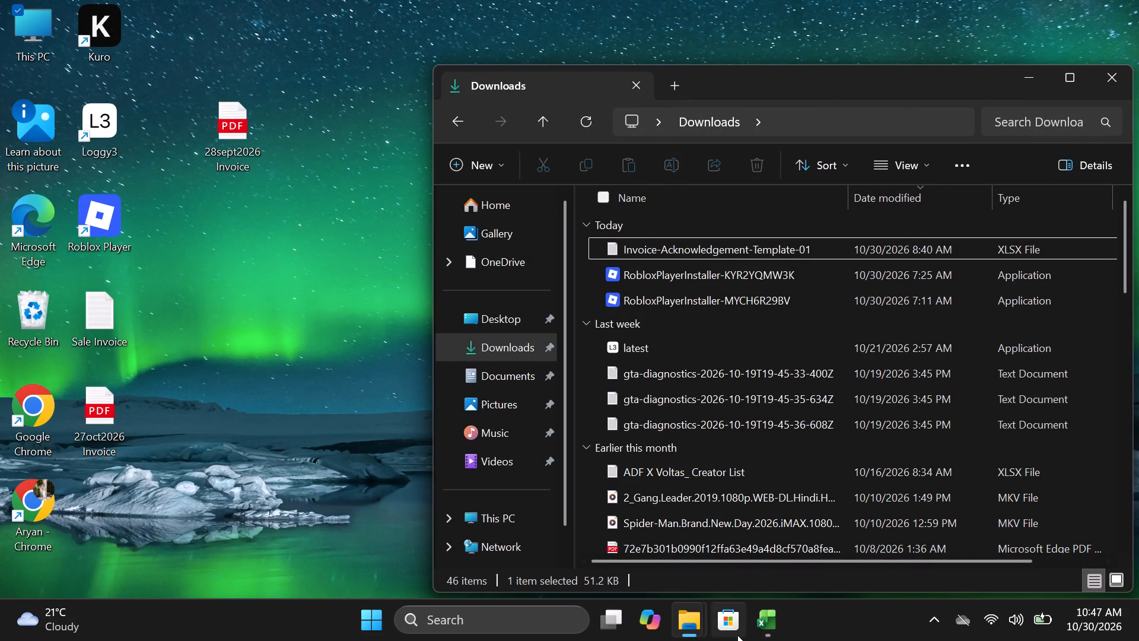
{"action": "left_click", "coordinate": [1115, 77]}
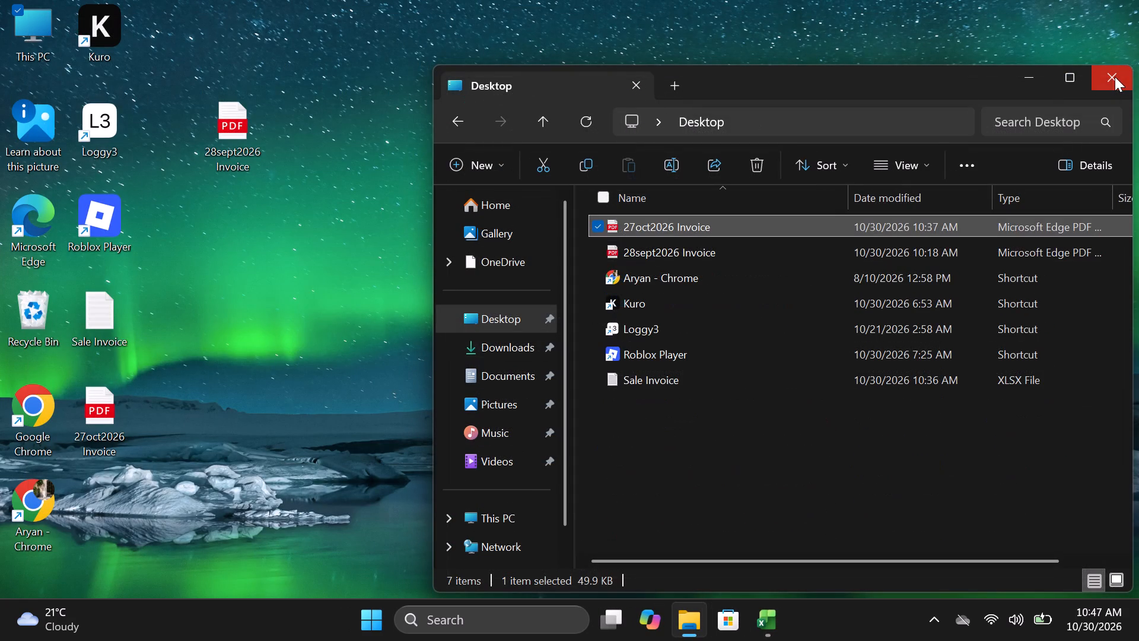
{"action": "left_click", "coordinate": [1106, 71]}
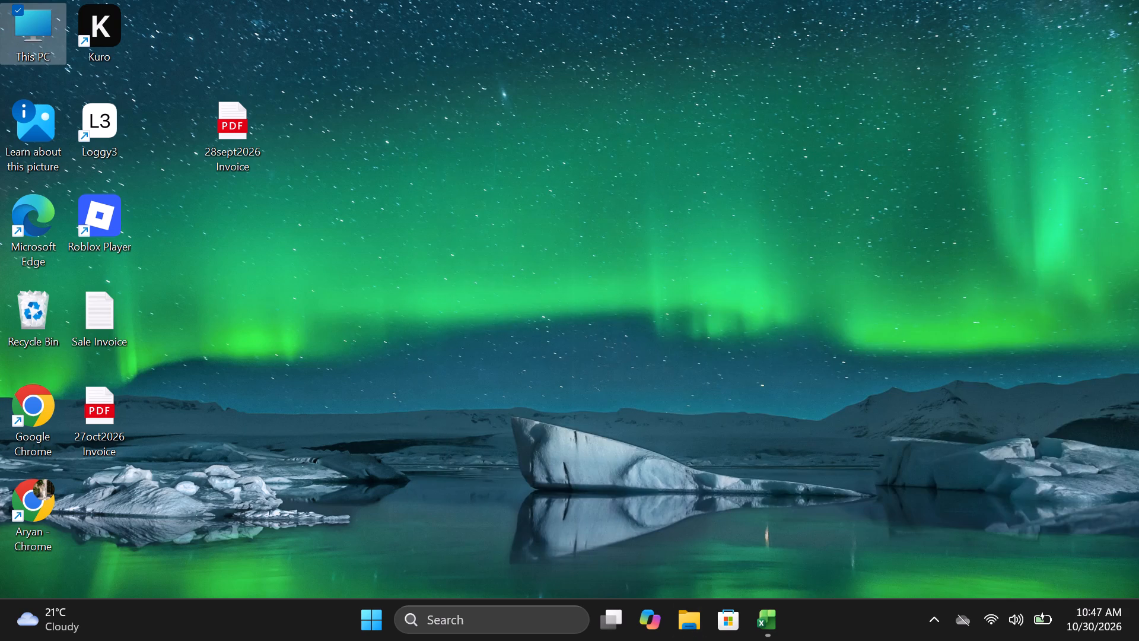
In the Sale Invoice workbook in Excel, clear the number from cell B11, keeping only the label "Transaction Id:".
{"action": "left_click", "coordinate": [757, 617]}
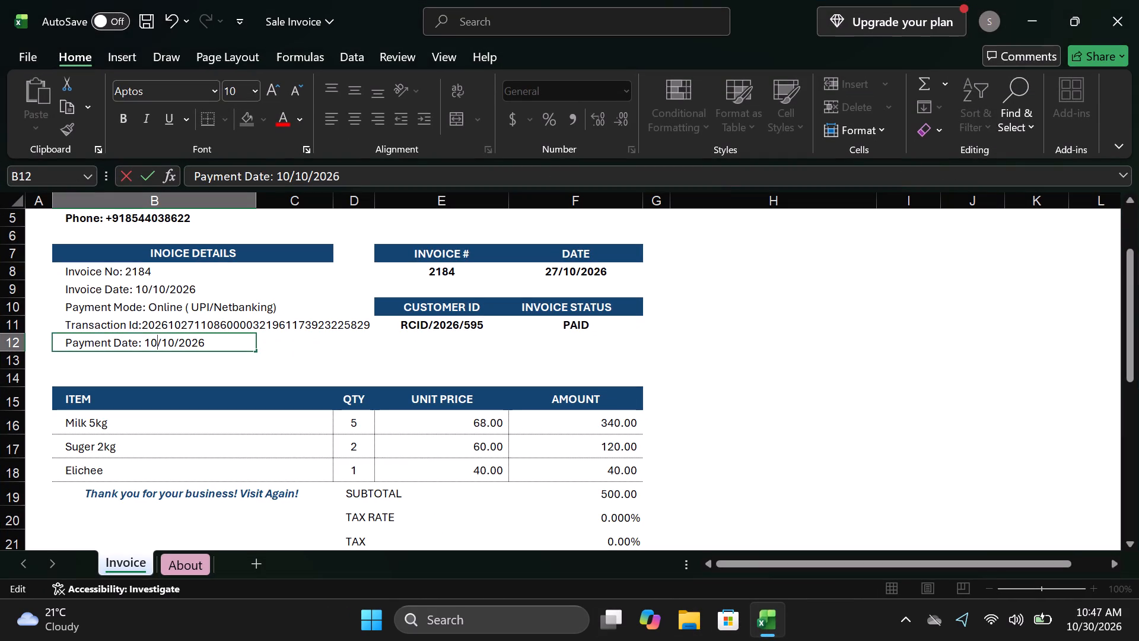
{"action": "left_click", "coordinate": [355, 329]}
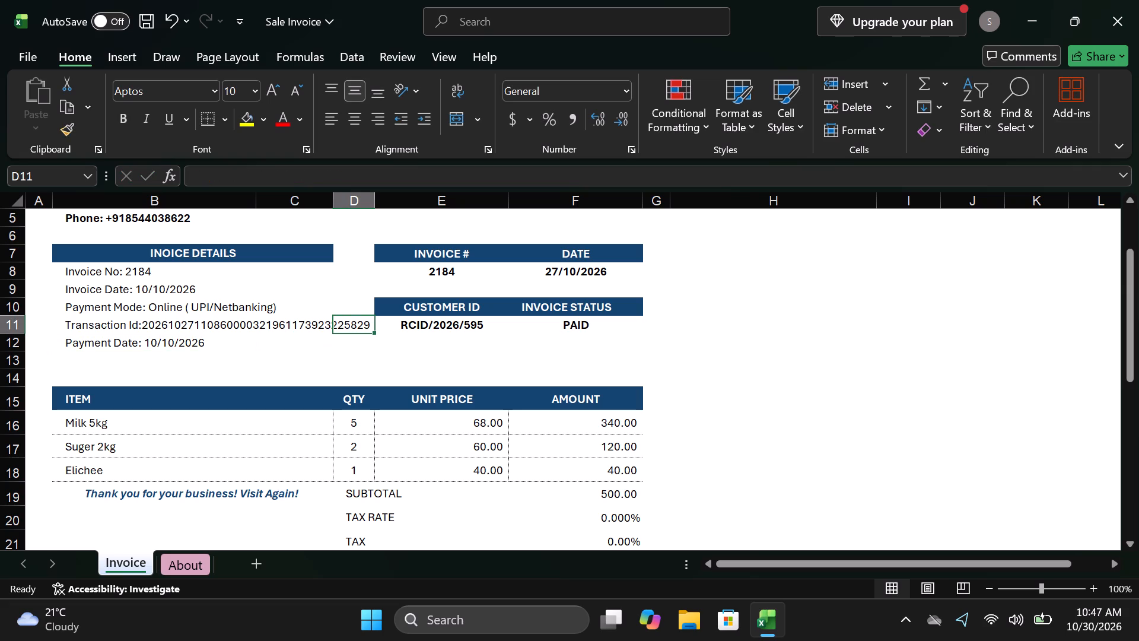
{"action": "left_click", "coordinate": [201, 326]}
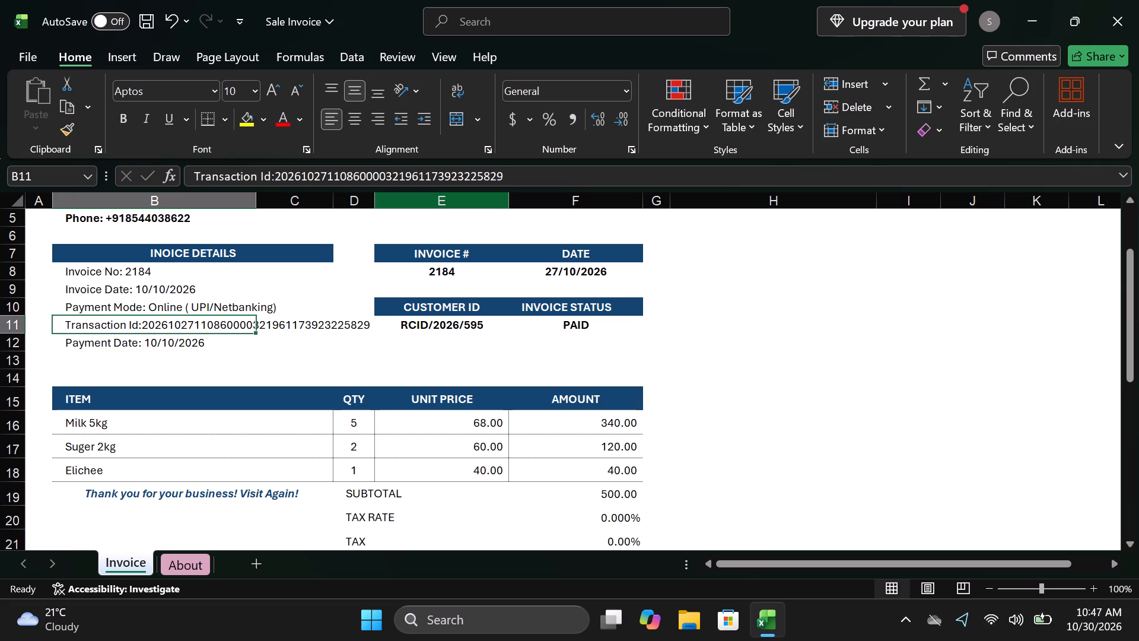
{"action": "left_click", "coordinate": [549, 176]}
{"action": "key", "text": "BackSpace"}
{"action": "key", "text": "BackSpace"}
{"action": "key", "text": "BackSpace"}
{"action": "key", "text": "BackSpace"}
{"action": "key", "text": "BackSpace"}
{"action": "key", "text": "BackSpace"}
{"action": "key", "text": "BackSpace"}
{"action": "key", "text": "BackSpace"}
{"action": "key", "text": "BackSpace"}
{"action": "key", "text": "BackSpace"}
{"action": "key", "text": "BackSpace"}
{"action": "key", "text": "BackSpace"}
{"action": "key", "text": "BackSpace"}
{"action": "key", "text": "BackSpace"}
{"action": "key", "text": "BackSpace"}
{"action": "key", "text": "BackSpace"}
{"action": "key", "text": "BackSpace"}
{"action": "key", "text": "BackSpace"}
{"action": "key", "text": "BackSpace"}
{"action": "key", "text": "BackSpace"}
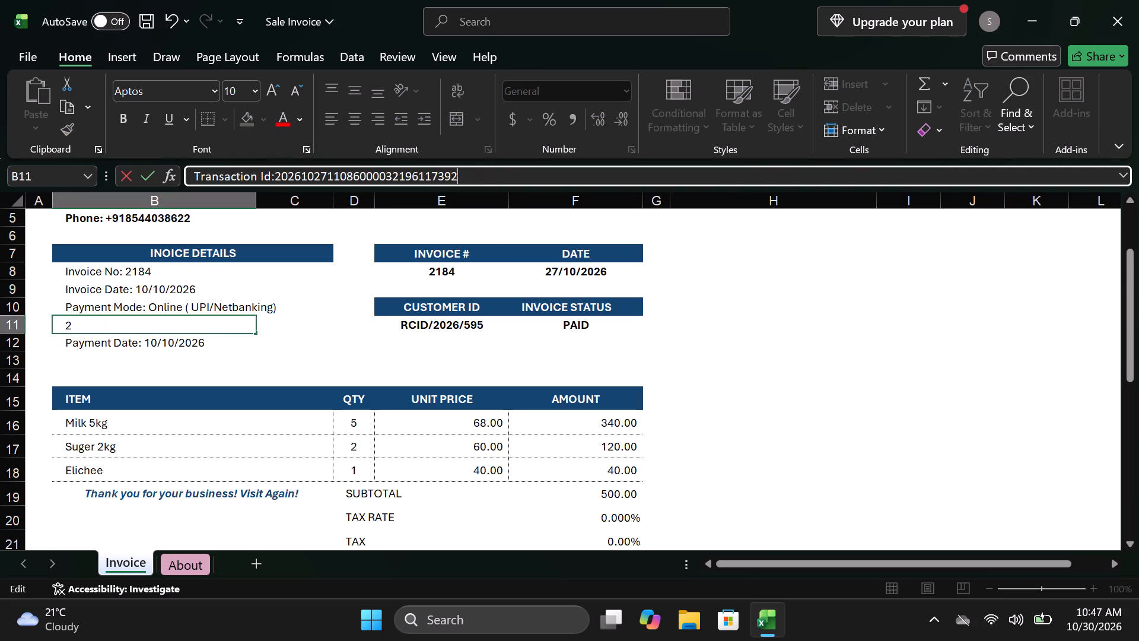
{"action": "key", "text": "BackSpace"}
{"action": "key", "text": "BackSpace"}
{"action": "key", "text": "BackSpace"}
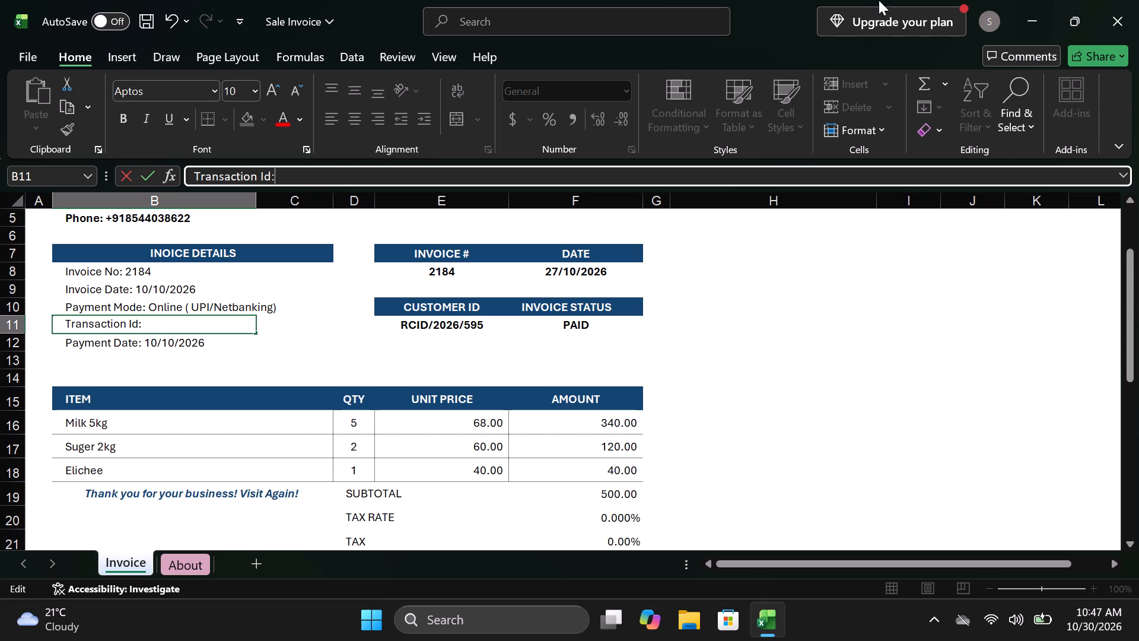
Bring up Windows Start over the workbook.
{"action": "left_click", "coordinate": [362, 623]}
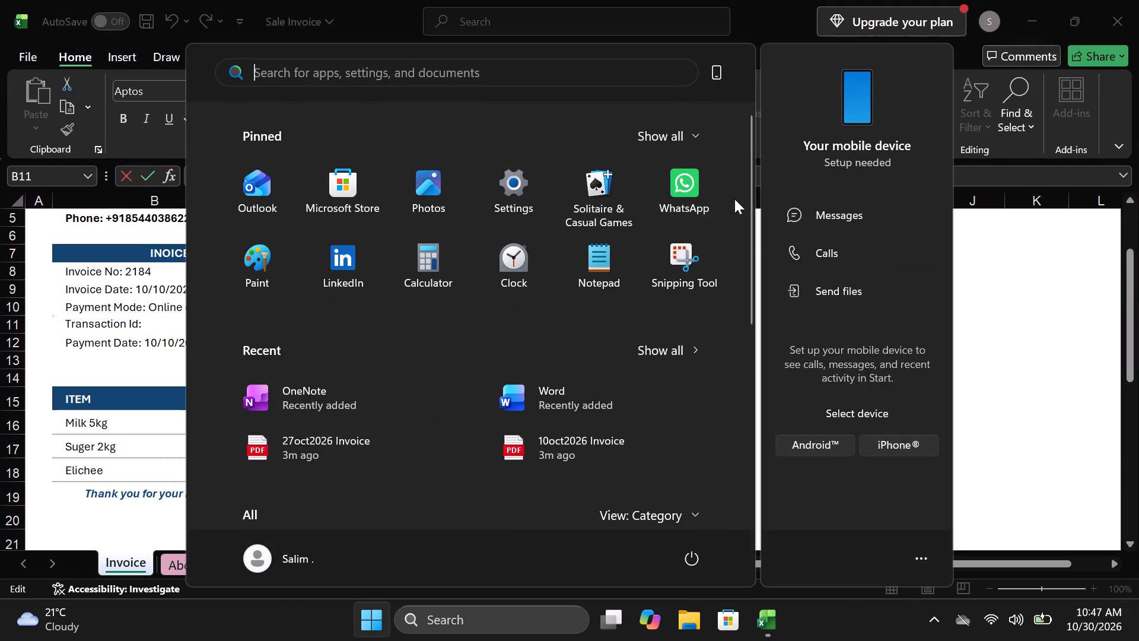
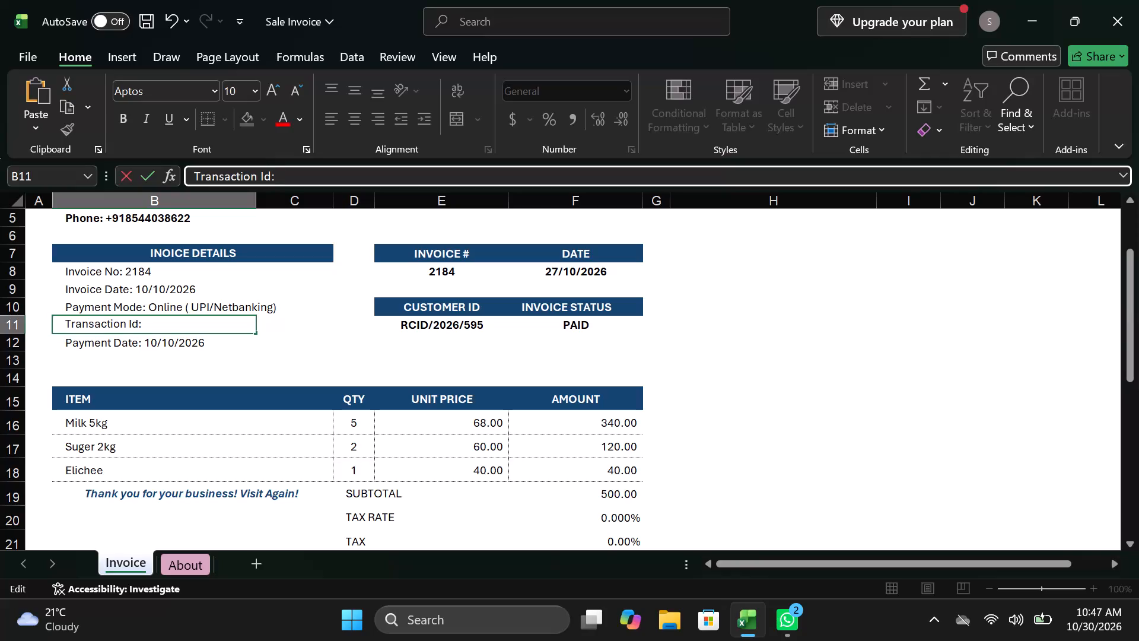
Paste the copied transaction number after the "Transaction Id:" label in cell B11.
{"action": "key", "text": "ctrl+v"}
{"action": "left_click", "coordinate": [360, 357]}
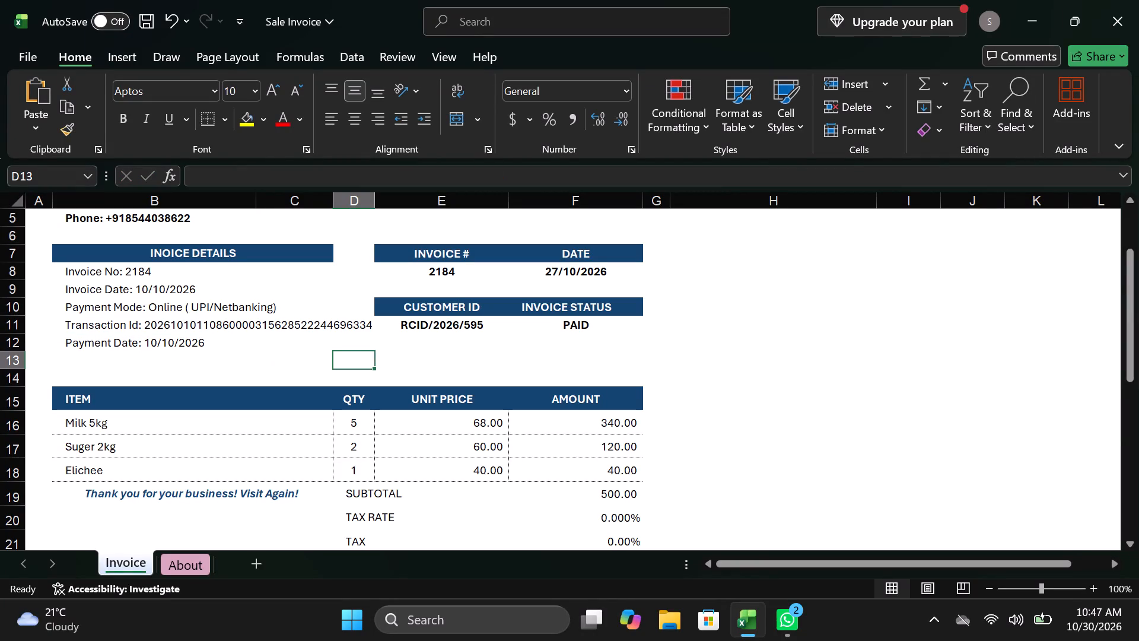
Review the whole invoice, from the store header and invoice details through the item lines to the Grand Total.
{"action": "left_click", "coordinate": [515, 354]}
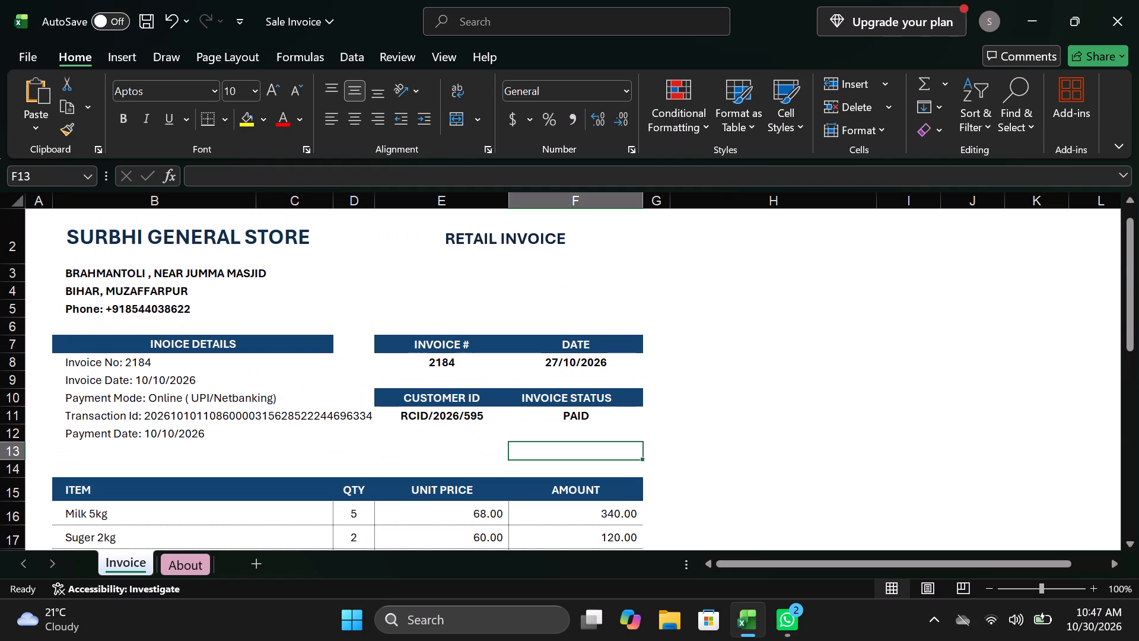
{"action": "scroll", "coordinate": [515, 354], "scroll_direction": "down", "scroll_amount": 1}
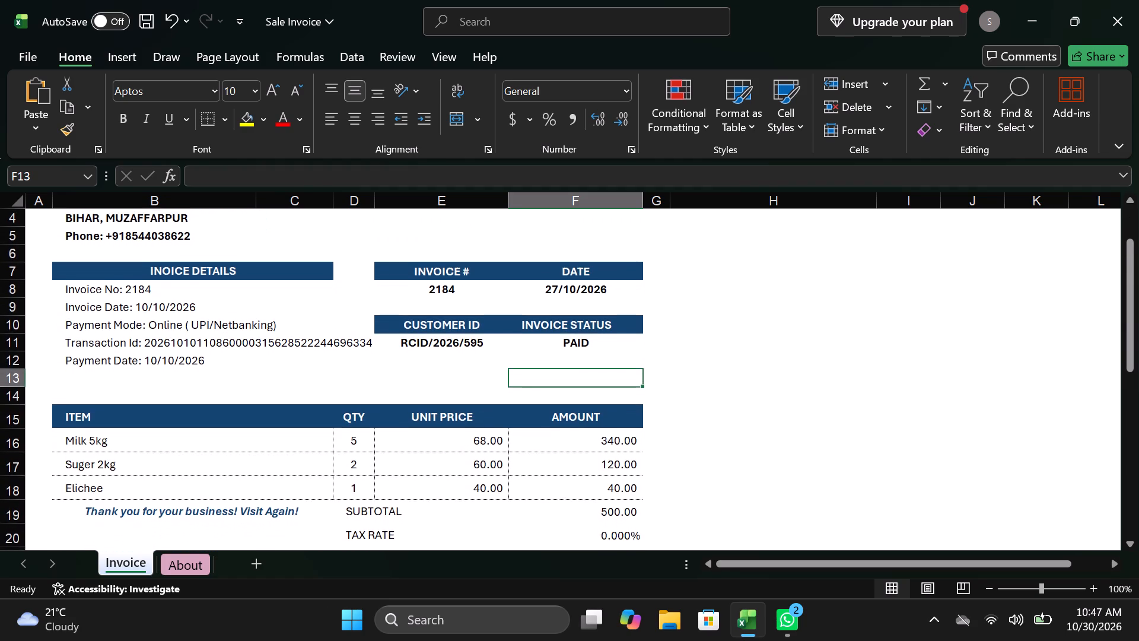
{"action": "scroll", "coordinate": [515, 354], "scroll_direction": "down", "scroll_amount": 2}
{"action": "scroll", "coordinate": [515, 354], "scroll_direction": "up", "scroll_amount": 3}
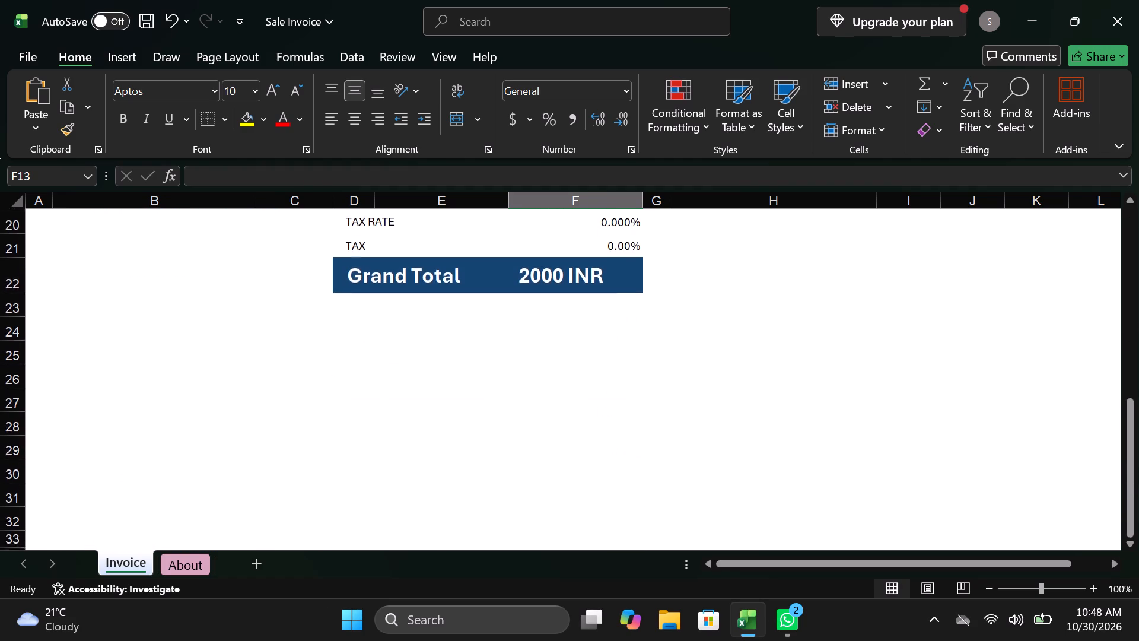
{"action": "scroll", "coordinate": [515, 354], "scroll_direction": "up", "scroll_amount": 2}
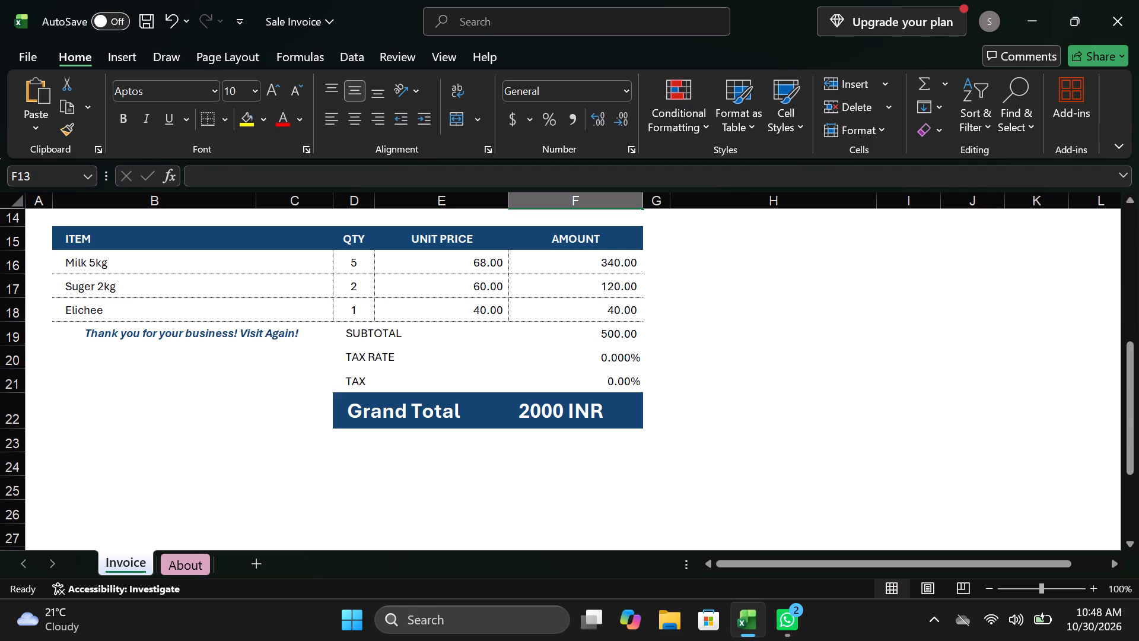
{"action": "scroll", "coordinate": [515, 354], "scroll_direction": "up", "scroll_amount": 1}
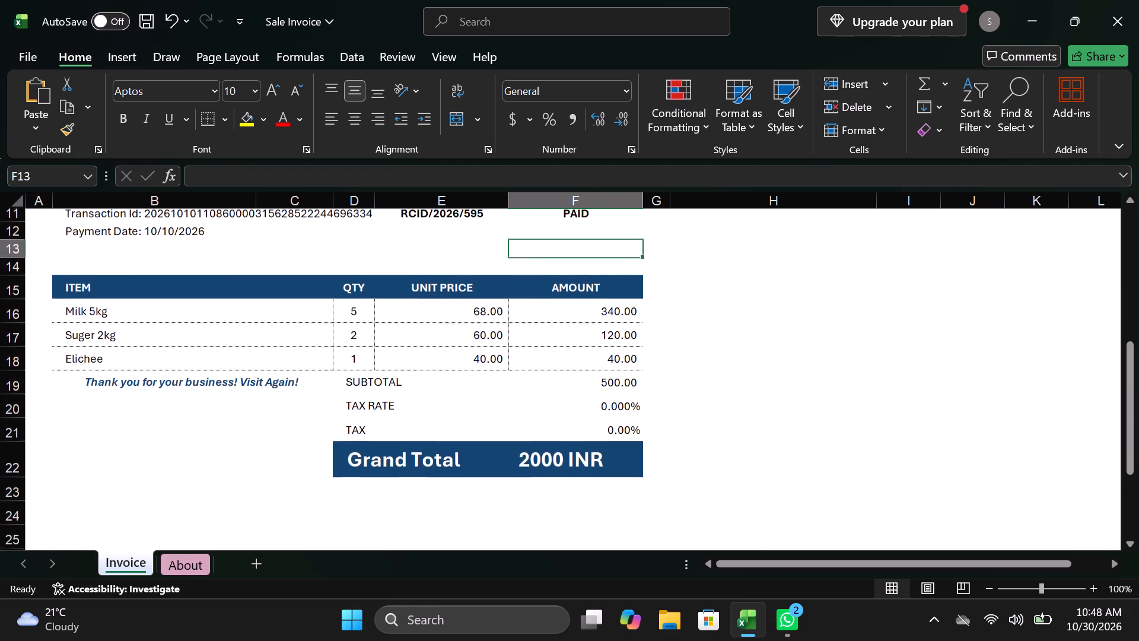
{"action": "scroll", "coordinate": [515, 354], "scroll_direction": "up", "scroll_amount": 1}
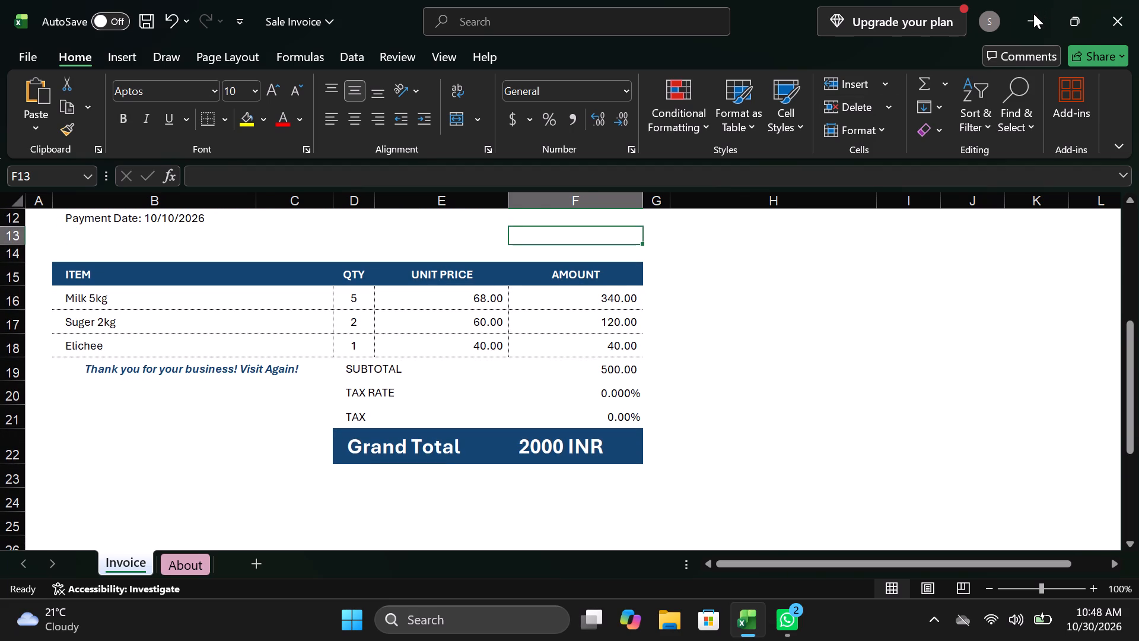
{"action": "scroll", "coordinate": [599, 353], "scroll_direction": "up", "scroll_amount": 2}
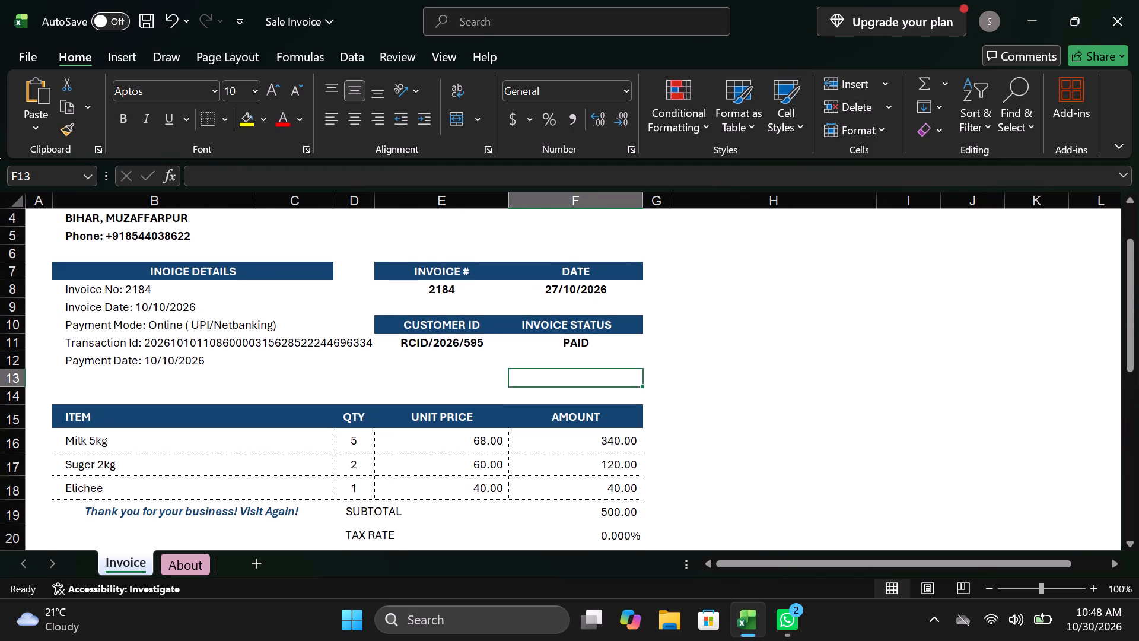
{"action": "left_click", "coordinate": [696, 375]}
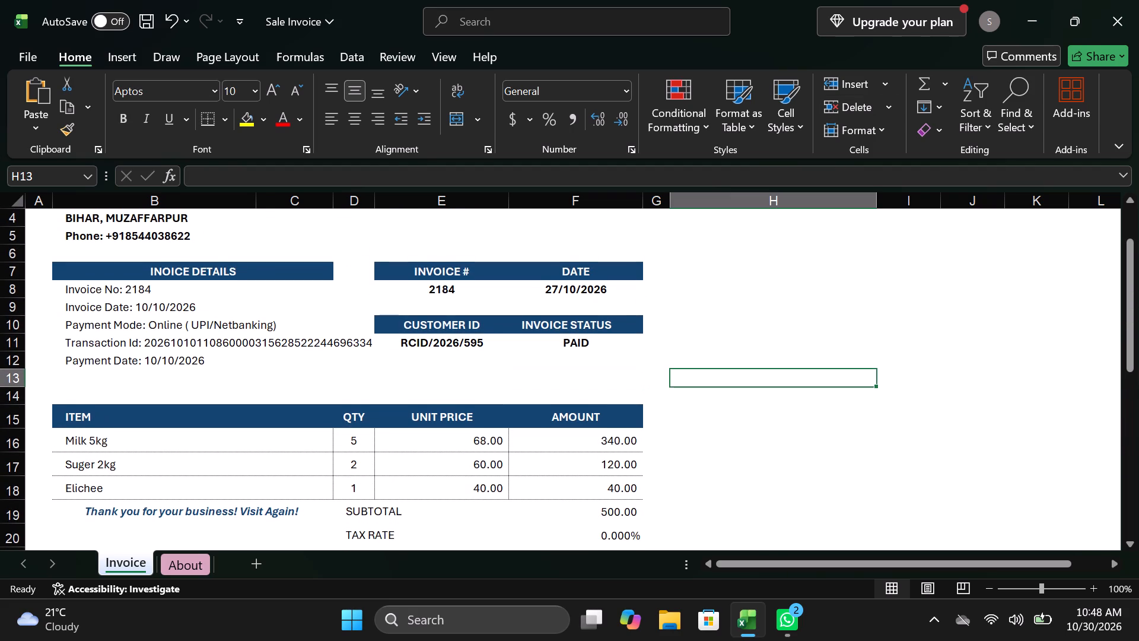
{"action": "scroll", "coordinate": [696, 375], "scroll_direction": "down", "scroll_amount": 1}
{"action": "scroll", "coordinate": [696, 375], "scroll_direction": "up", "scroll_amount": 3}
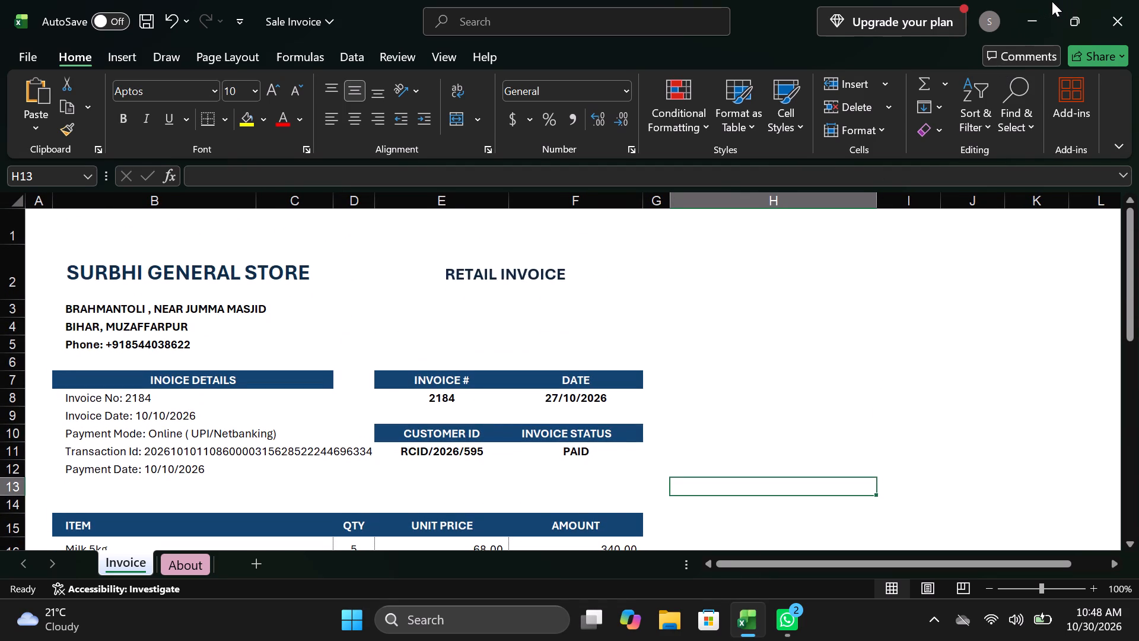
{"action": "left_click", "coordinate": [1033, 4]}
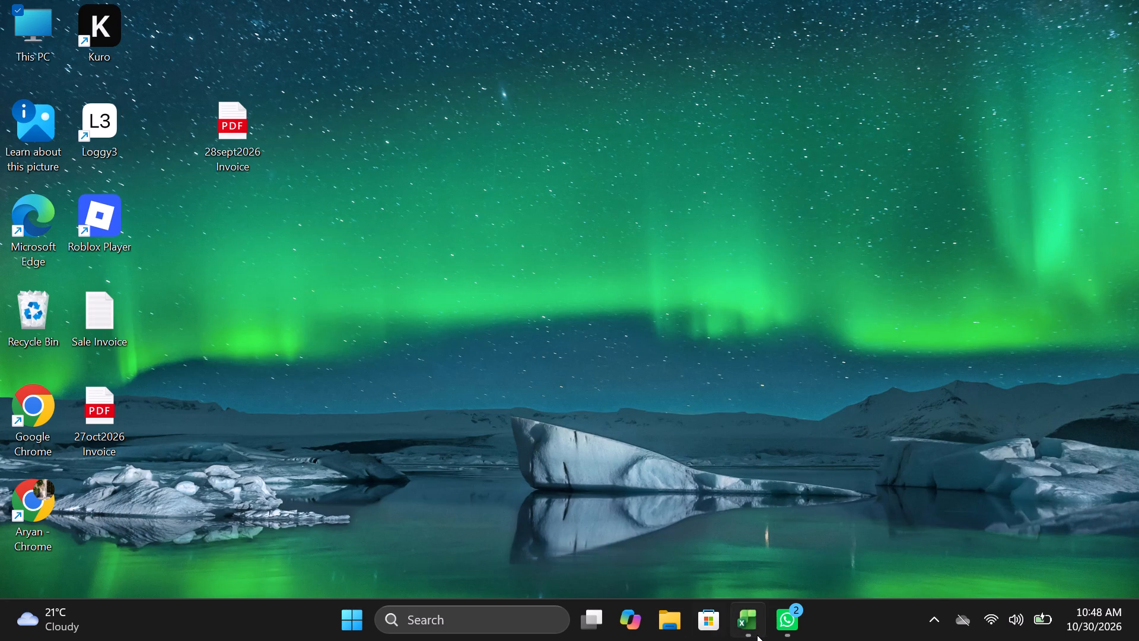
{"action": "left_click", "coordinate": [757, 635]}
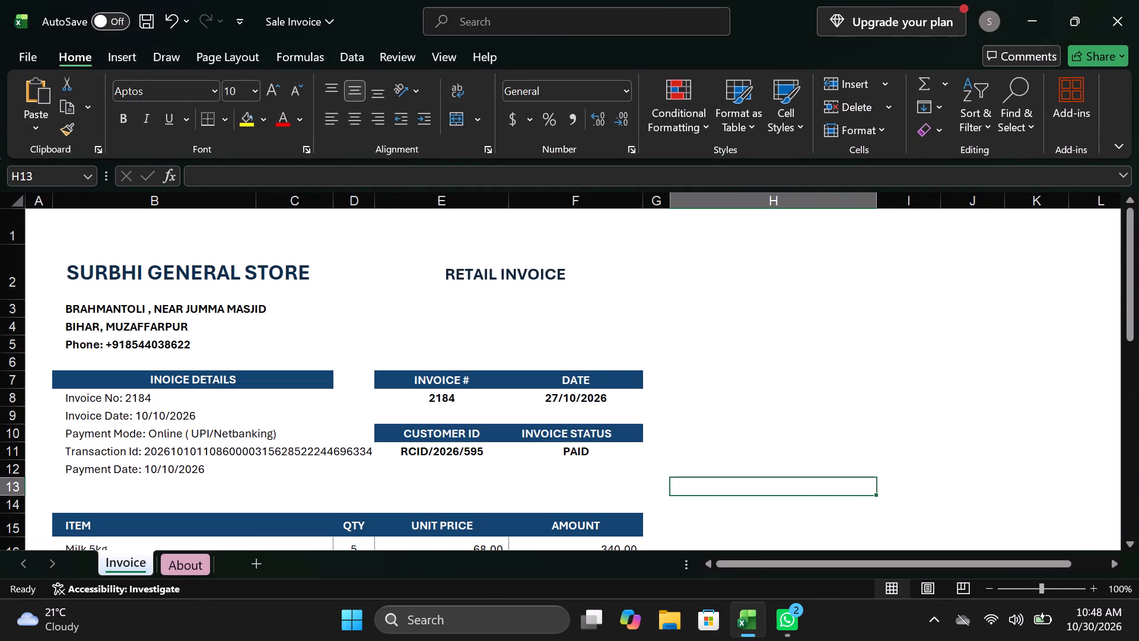
Replace the last two digits of the customer ID in cell E11 with 87.
{"action": "double_click", "coordinate": [493, 452]}
{"action": "key", "text": "BackSpace"}
{"action": "key", "text": "BackSpace"}
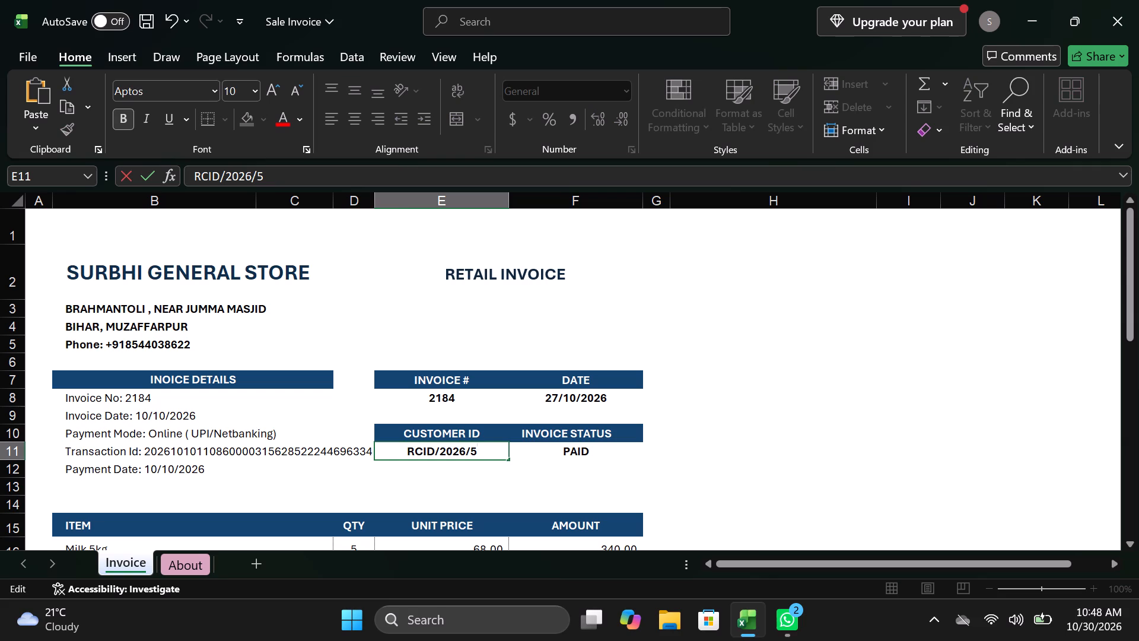
{"action": "type", "text": "87"}
{"action": "left_click", "coordinate": [765, 415]}
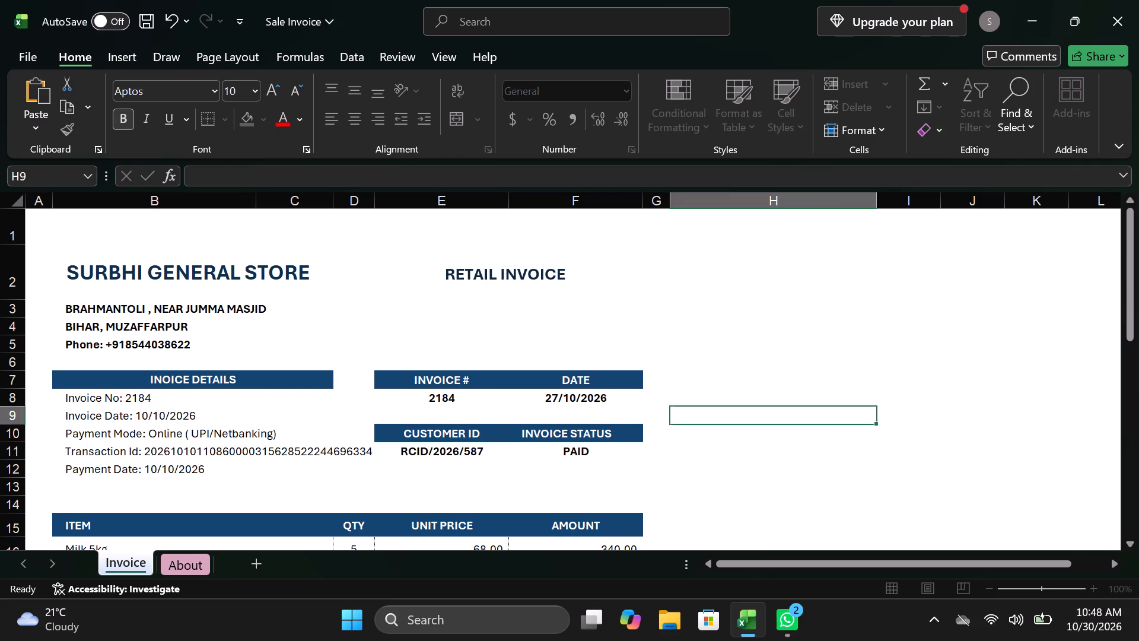
Replace the first item in row 16 with "Refine 5Ltr" and set its unit price to 164.
{"action": "scroll", "coordinate": [765, 415], "scroll_direction": "down", "scroll_amount": 3}
{"action": "left_click", "coordinate": [168, 350]}
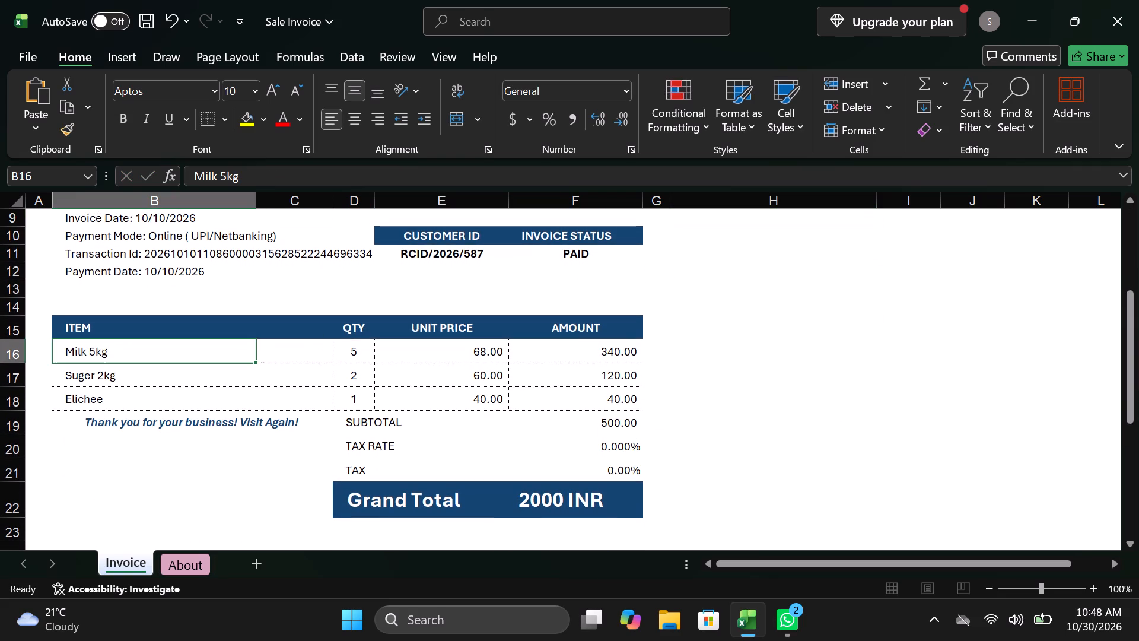
{"action": "key", "text": "BackSpace"}
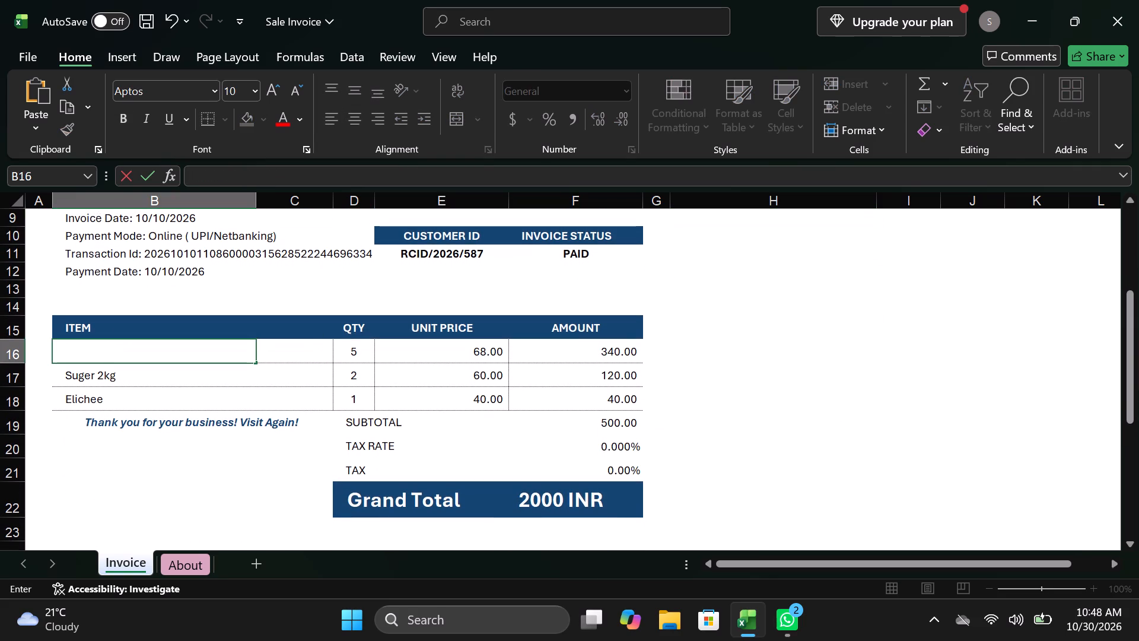
{"action": "type", "text": "Refine"}
{"action": "key", "text": "space"}
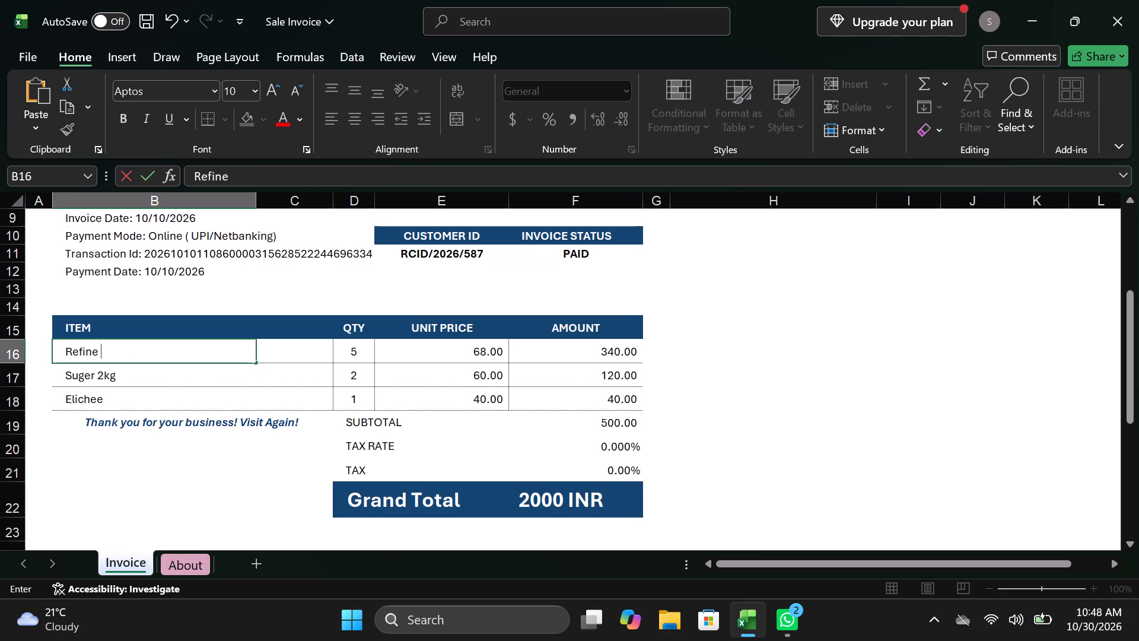
{"action": "key", "text": "5"}
{"action": "type", "text": "Ltr"}
{"action": "key", "text": "Tab"}
{"action": "key", "text": "Tab"}
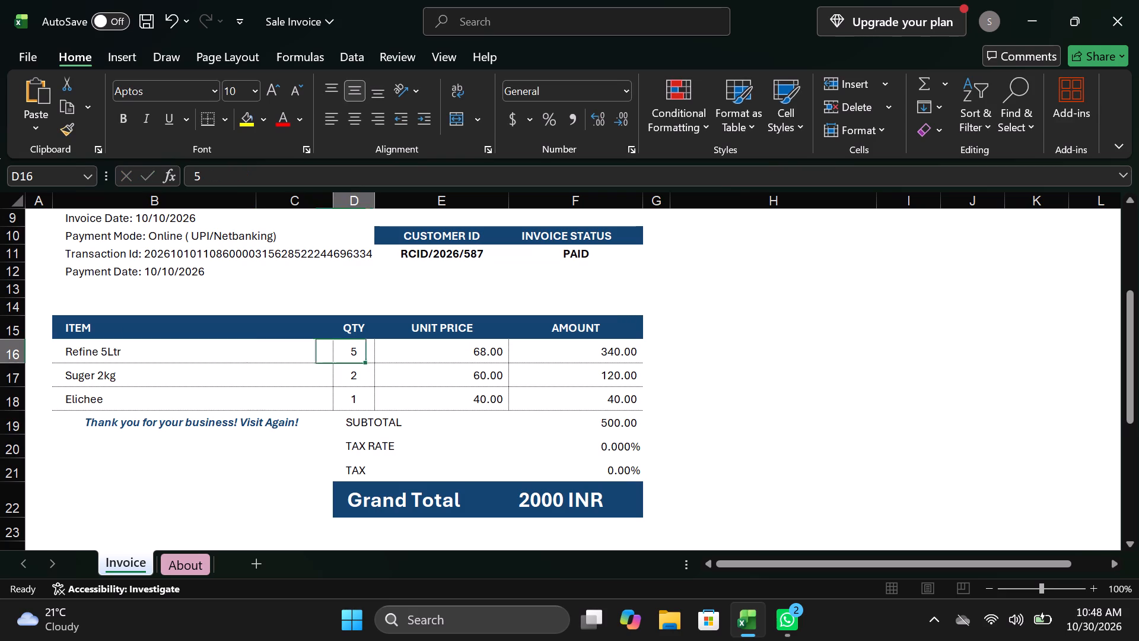
{"action": "key", "text": "Tab"}
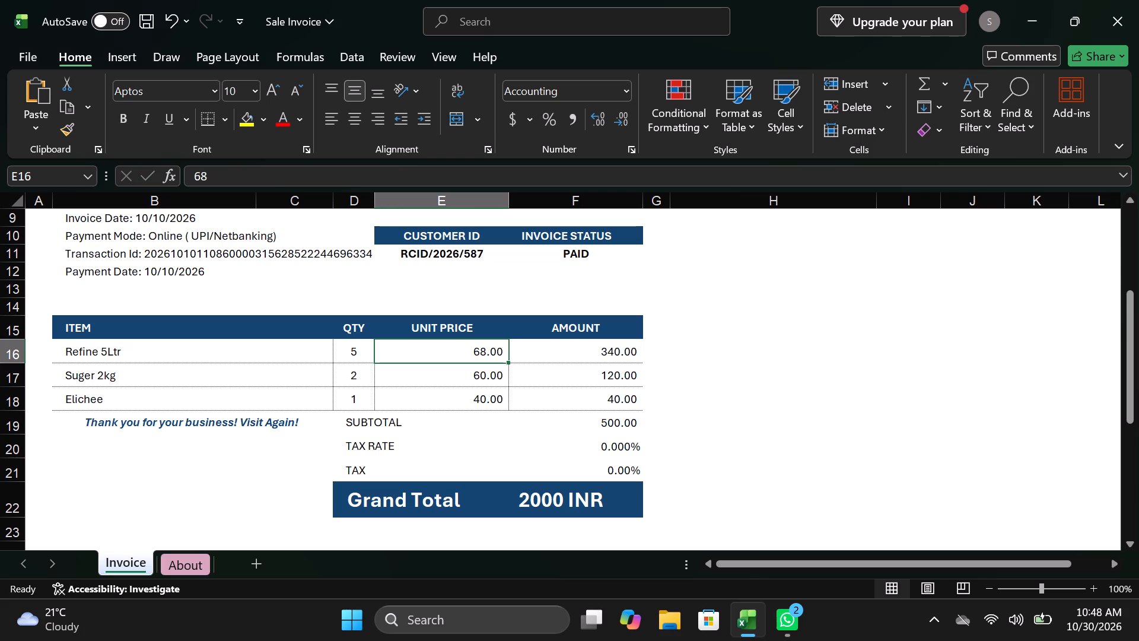
{"action": "key", "text": "Down"}
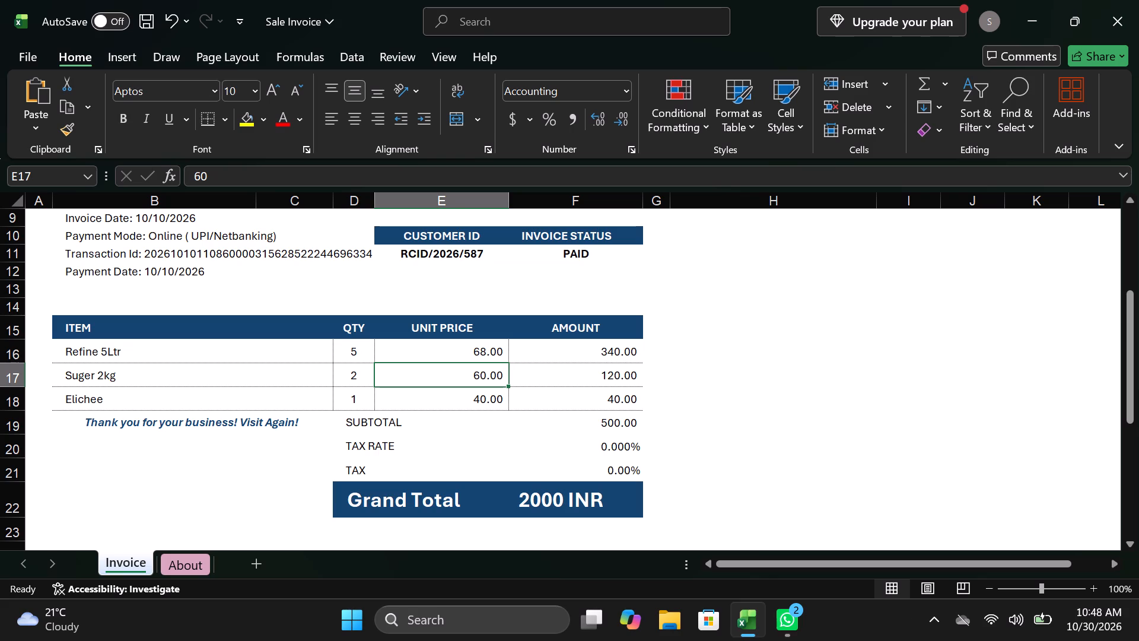
{"action": "key", "text": "Up"}
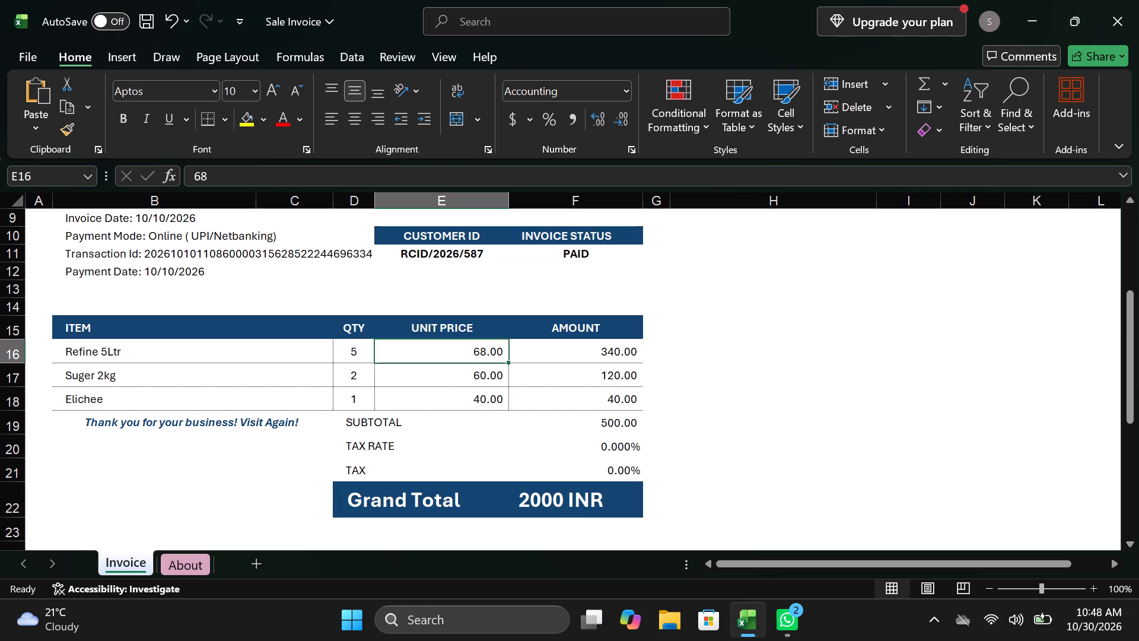
{"action": "key", "text": "BackSpace"}
{"action": "type", "text": "164"}
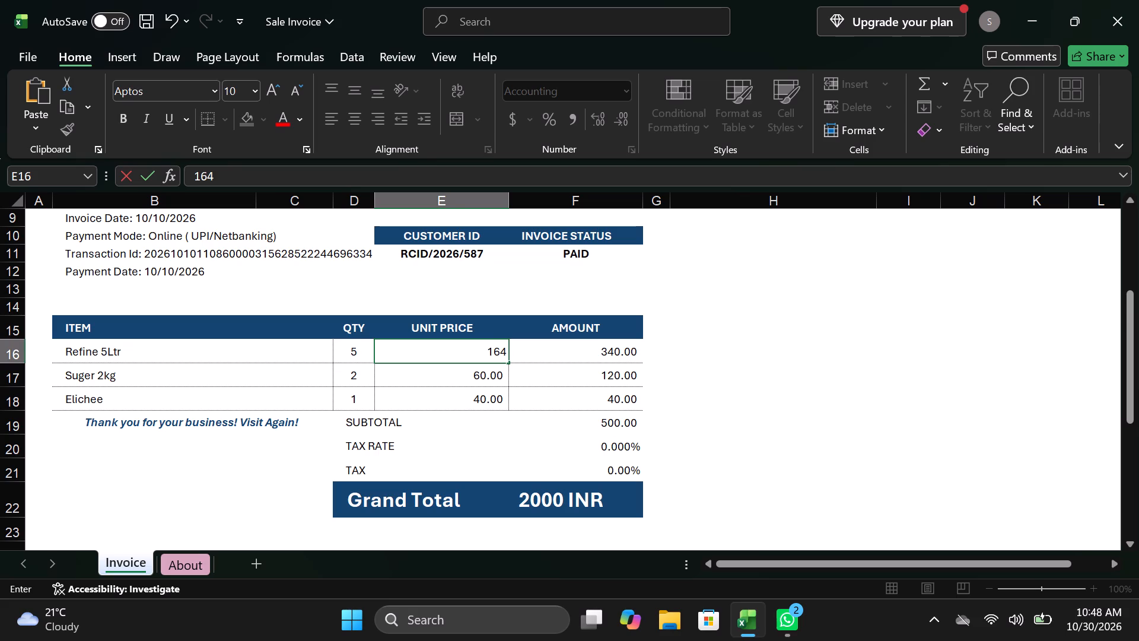
{"action": "key", "text": "Down"}
Replace the second item in row 17 with "Maida 5Kg", quantity 5 and unit price 36.
{"action": "key", "text": "Left"}
{"action": "key", "text": "Left"}
{"action": "key", "text": "Left"}
{"action": "key", "text": "Left"}
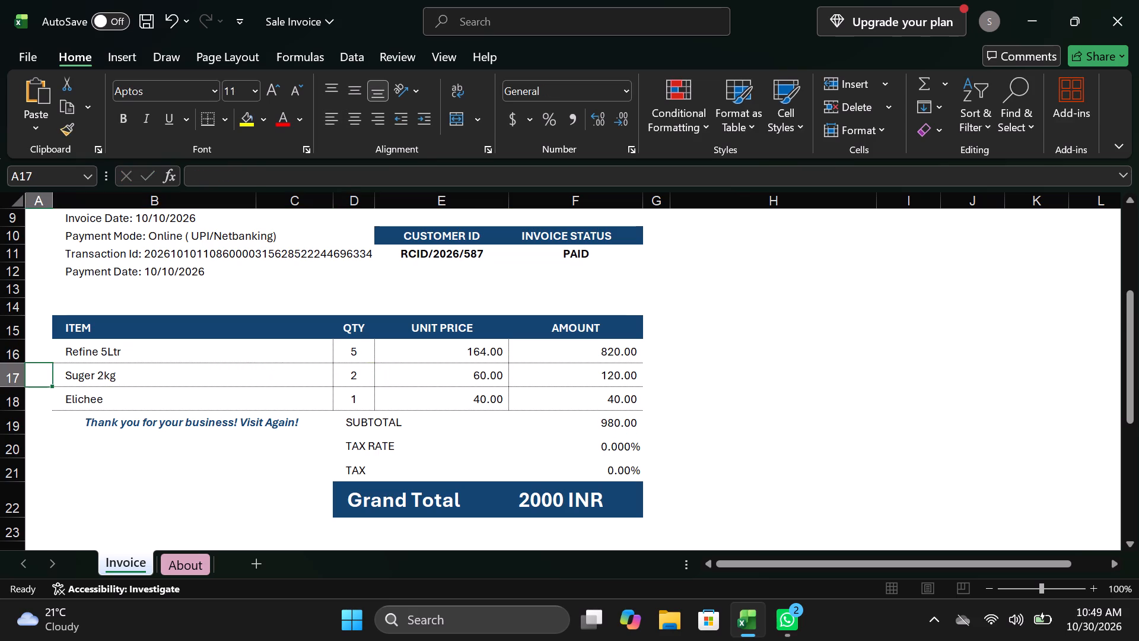
{"action": "key", "text": "Right"}
{"action": "key", "text": "BackSpace"}
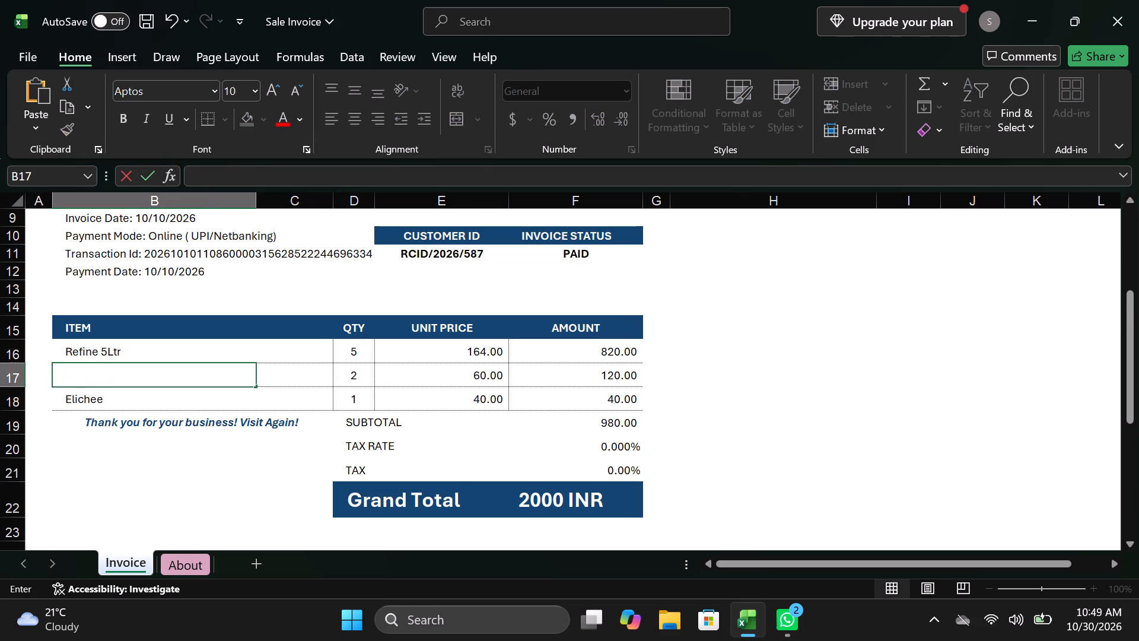
{"action": "type", "text": "Maida"}
{"action": "key", "text": "space"}
{"action": "type", "text": "5Kg"}
{"action": "key", "text": "Tab"}
{"action": "key", "text": "Tab"}
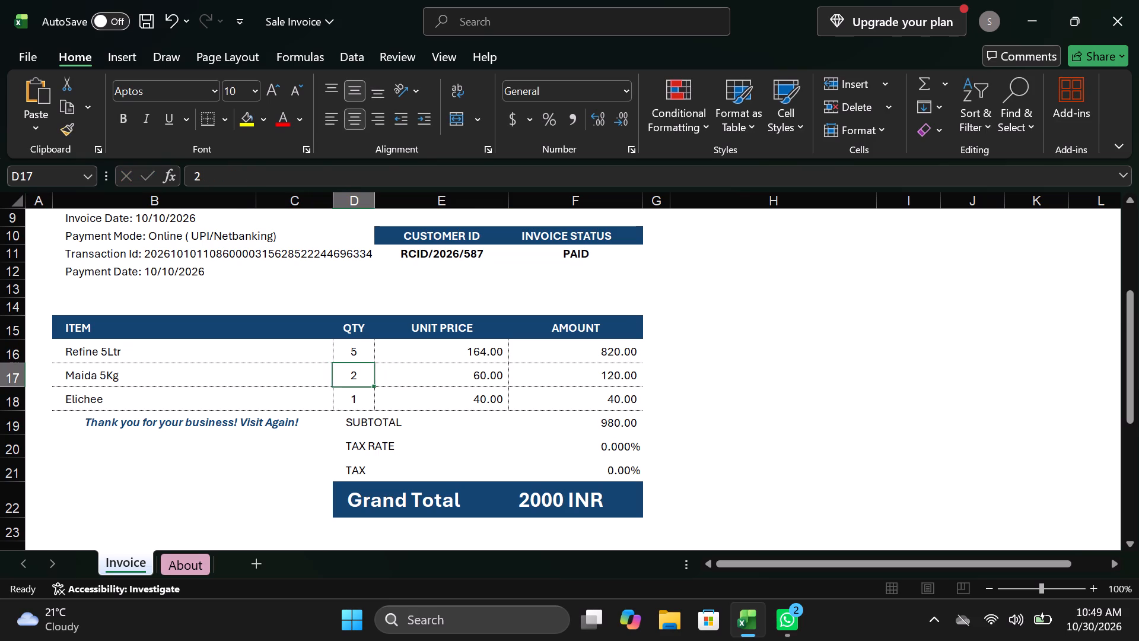
{"action": "key", "text": "5"}
{"action": "key", "text": "Tab"}
{"action": "type", "text": "34"}
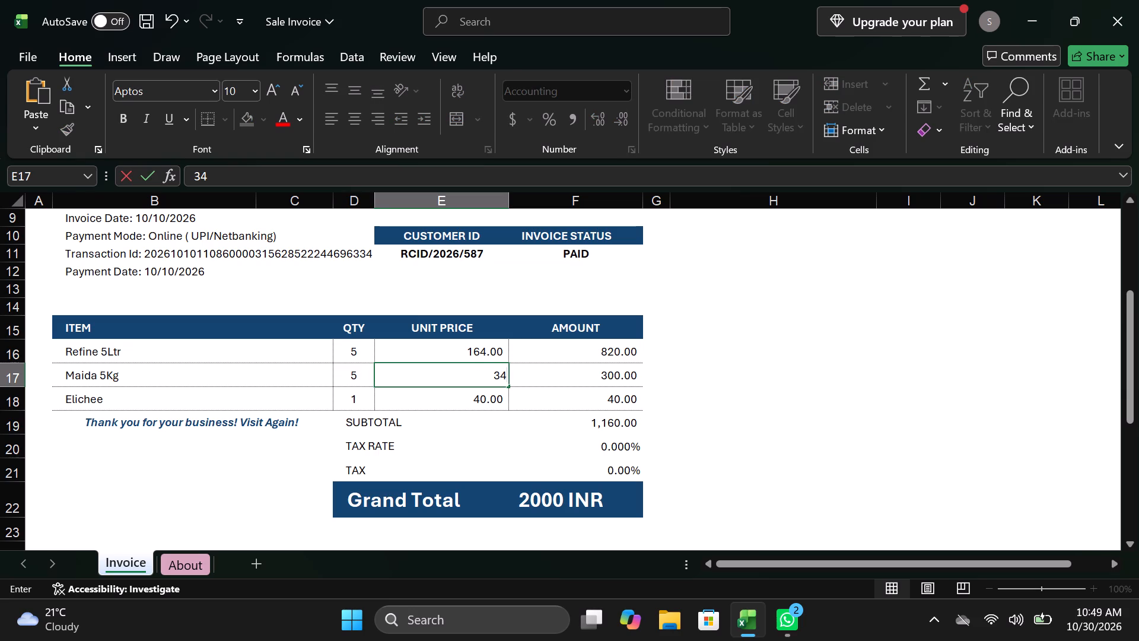
{"action": "key", "text": "BackSpace"}
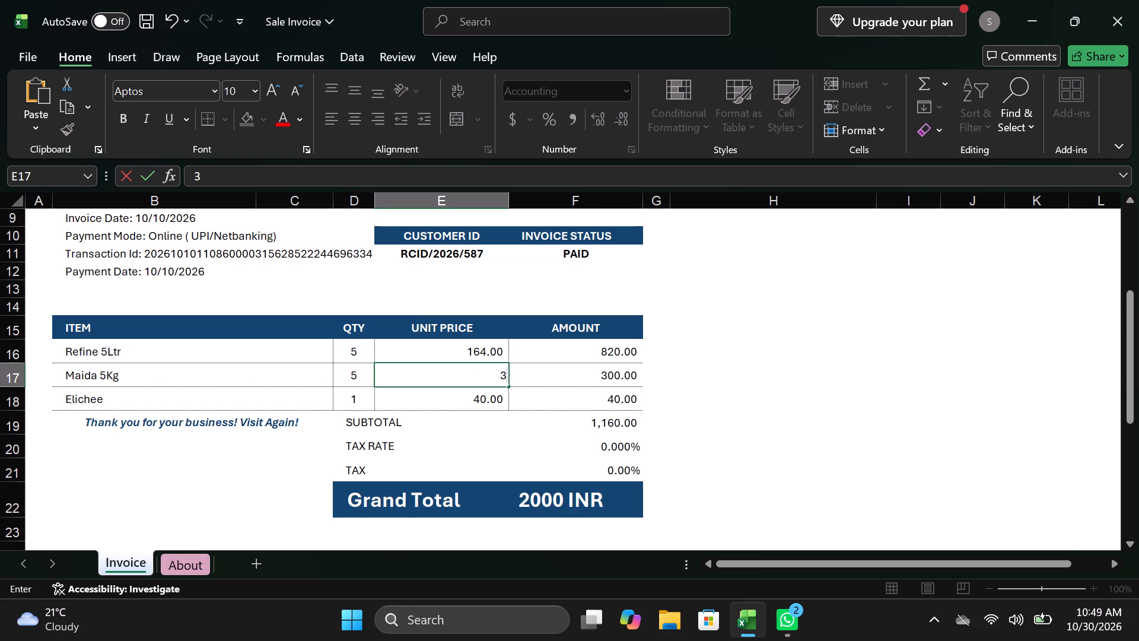
{"action": "type", "text": "65"}
{"action": "key", "text": "BackSpace"}
{"action": "key", "text": "Down"}
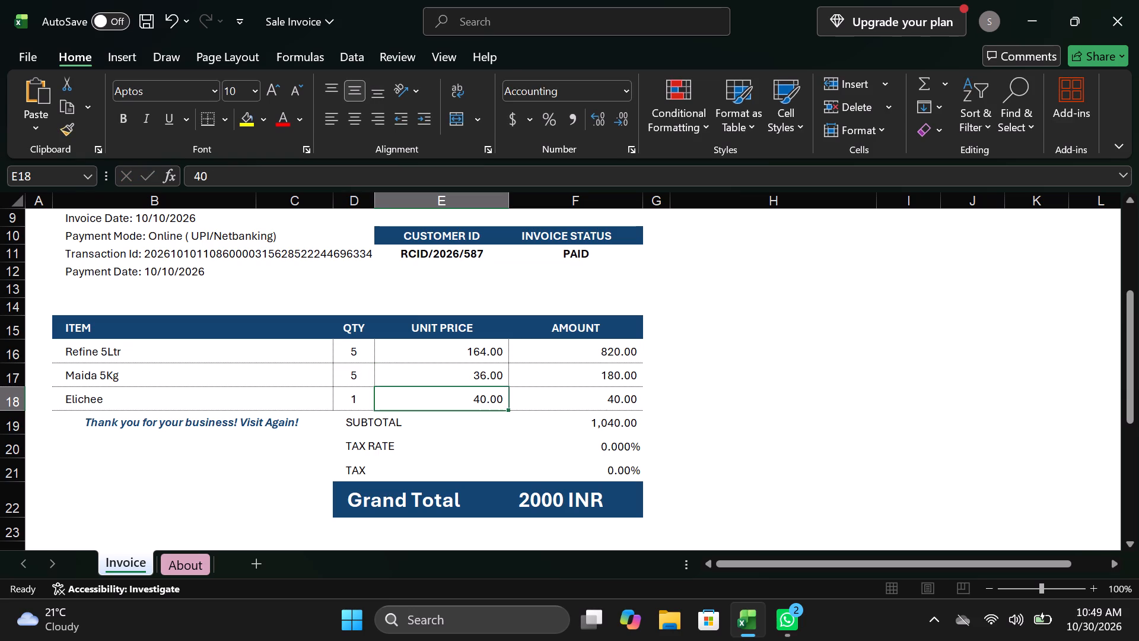
Replace the third item in row 18 with "Suger 10kg", quantity 10, unit price 45 and amount 450.
{"action": "key", "text": "Left"}
{"action": "key", "text": "Left"}
{"action": "key", "text": "Left"}
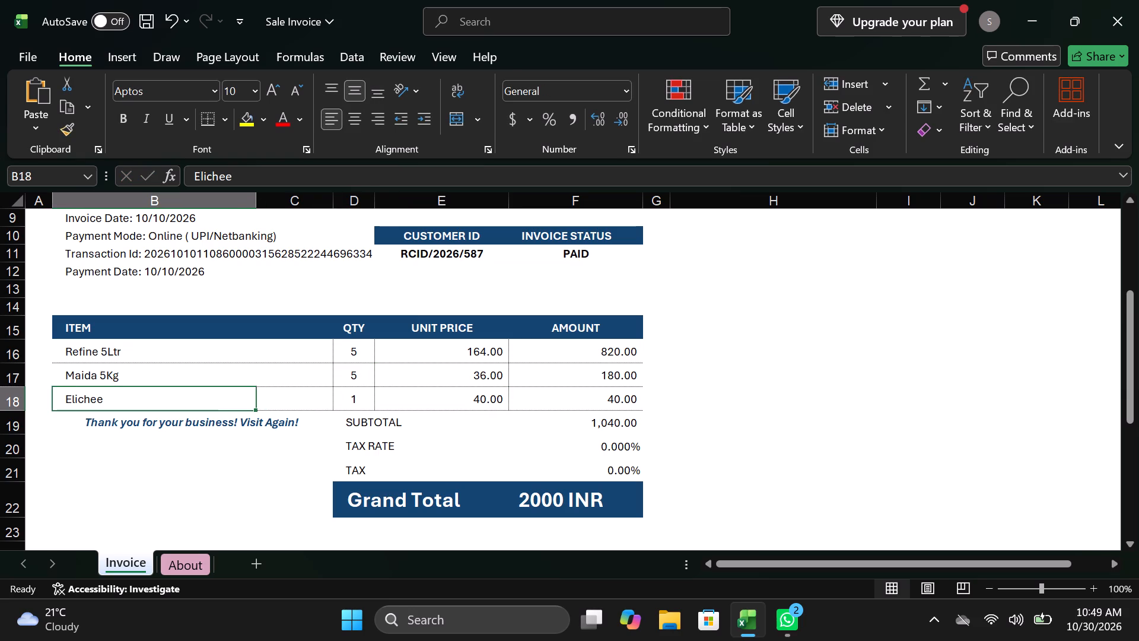
{"action": "key", "text": "BackSpace"}
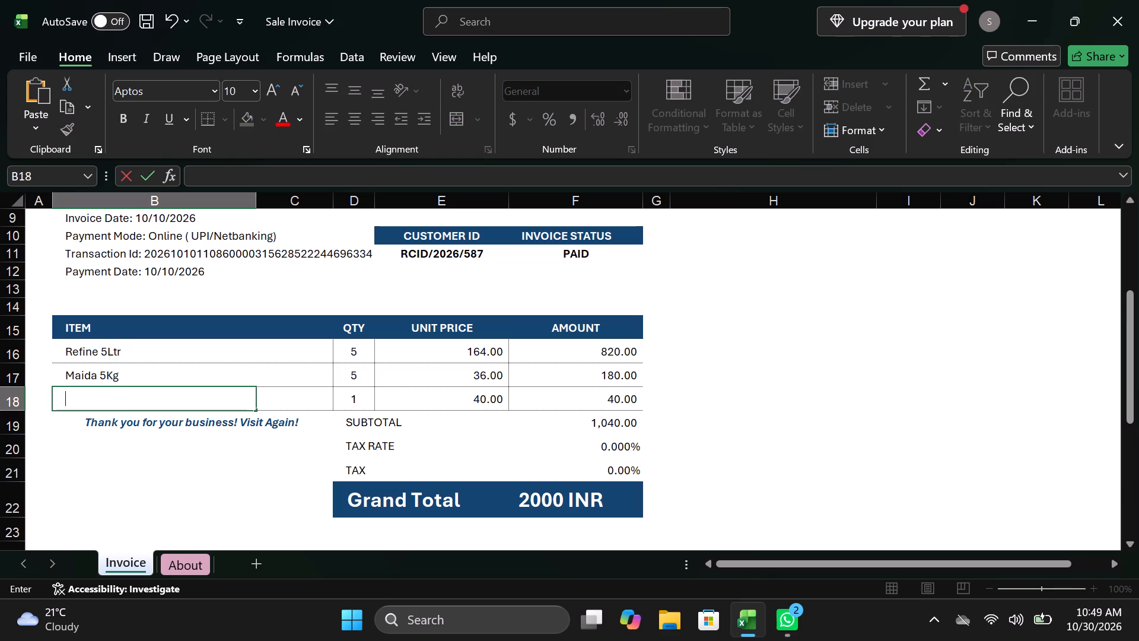
{"action": "key", "text": "shift+s"}
{"action": "type", "text": "uger"}
{"action": "key", "text": "space"}
{"action": "type", "text": "10kg"}
{"action": "key", "text": "Tab"}
{"action": "key", "text": "Tab"}
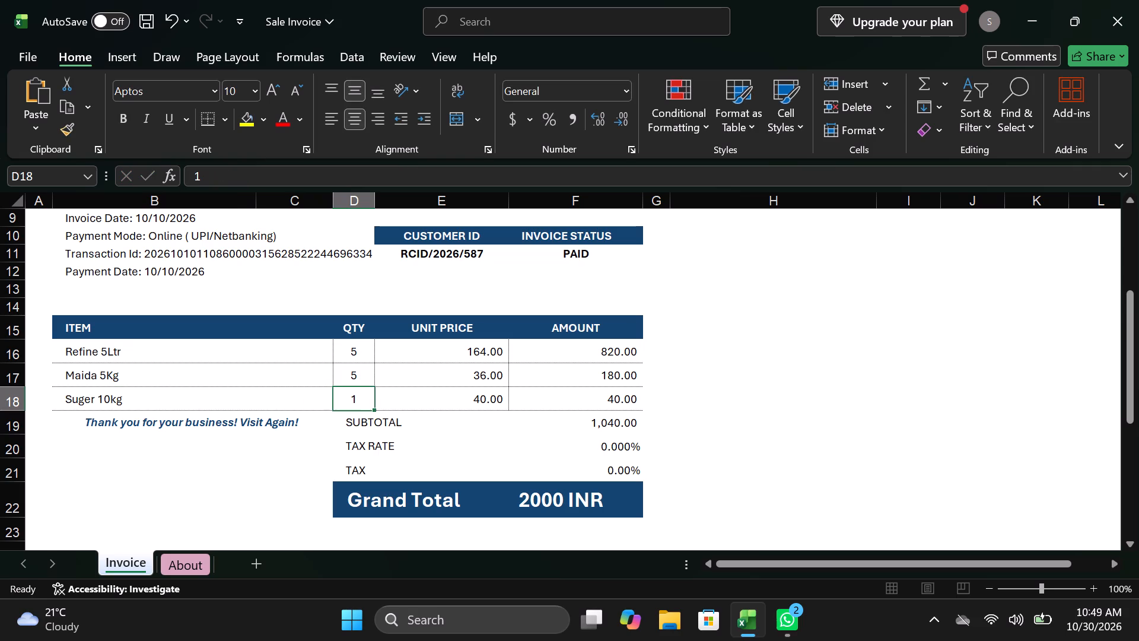
{"action": "type", "text": "10"}
{"action": "key", "text": "Tab"}
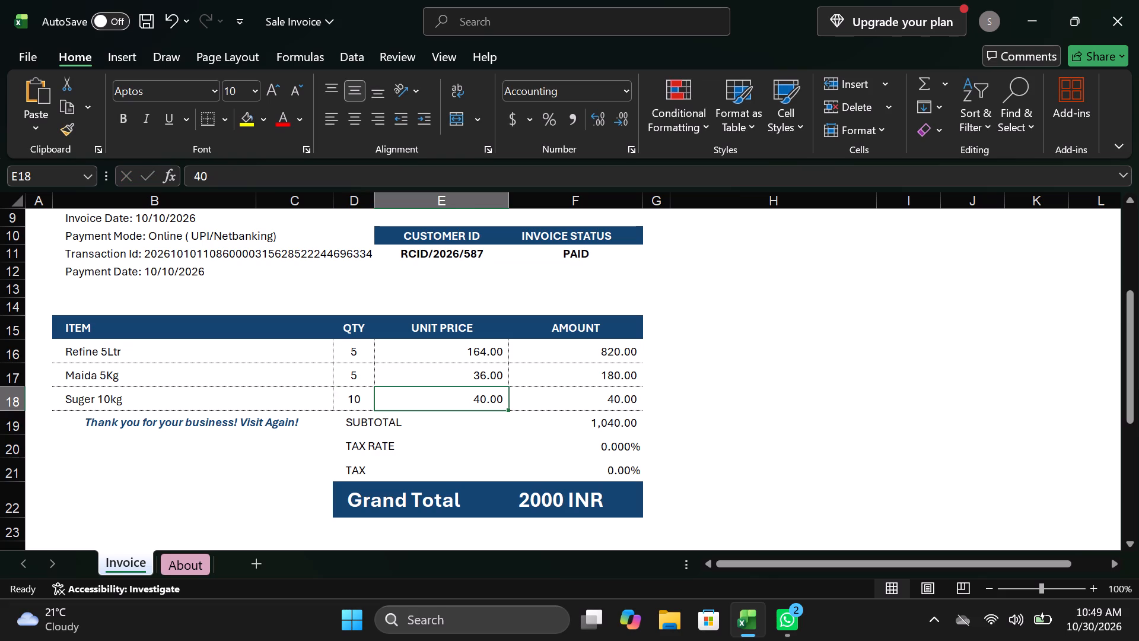
{"action": "type", "text": "45"}
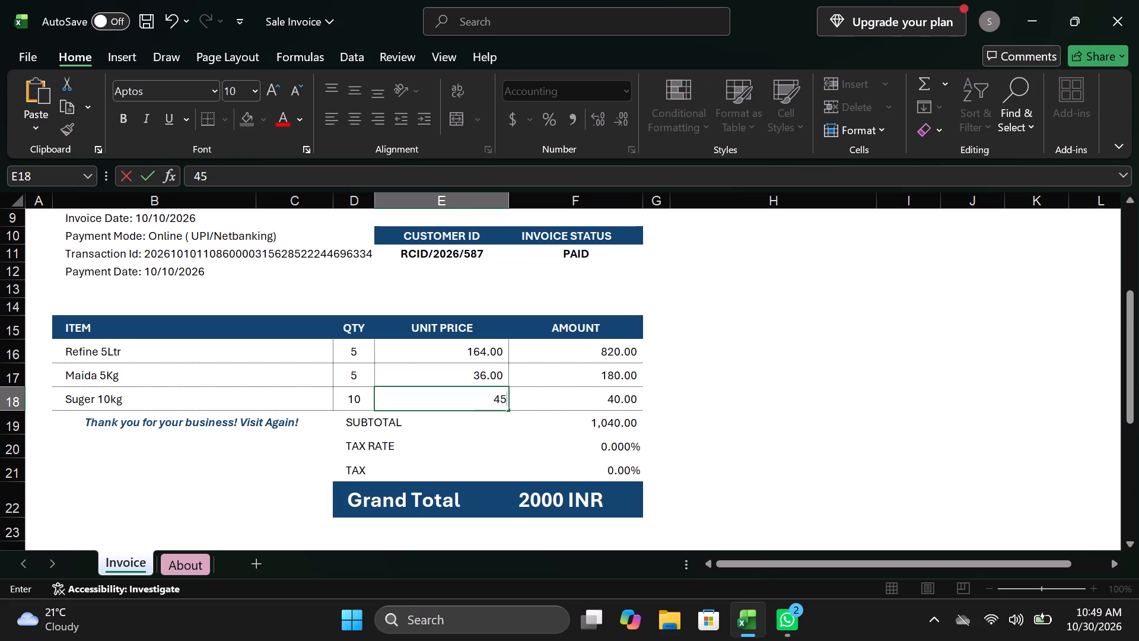
{"action": "key", "text": "Tab"}
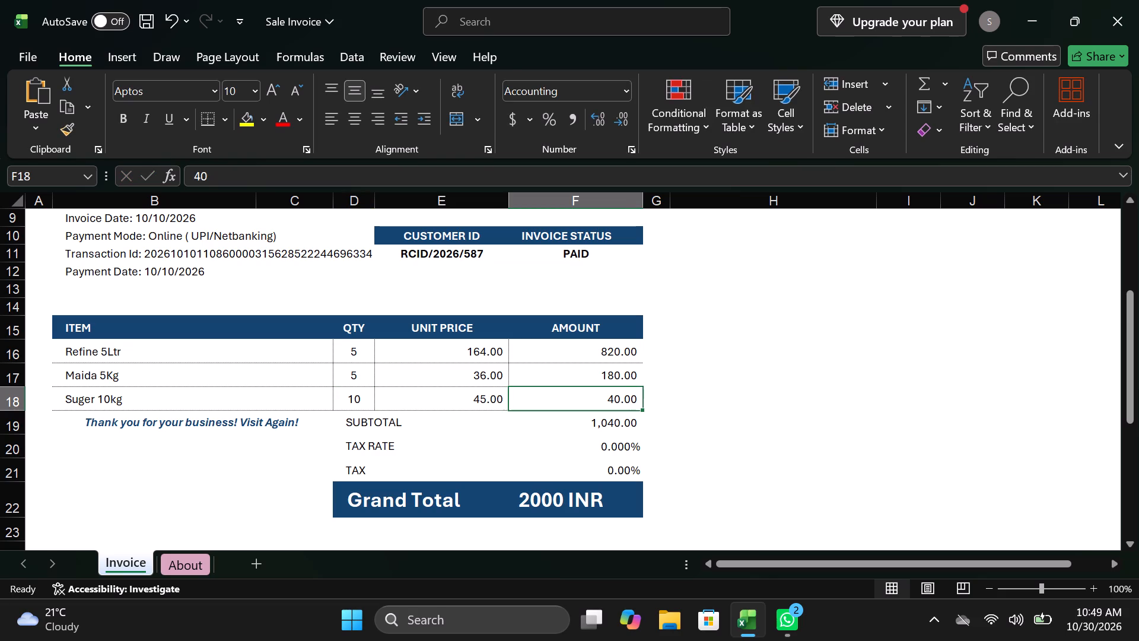
{"action": "type", "text": "450"}
{"action": "key", "text": "Down"}
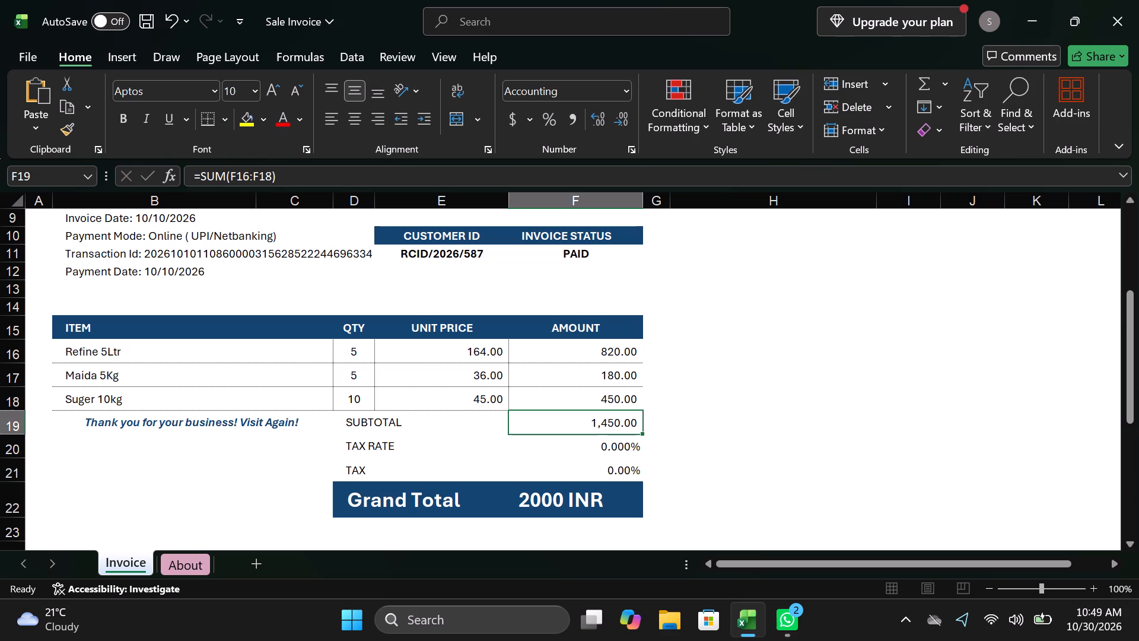
Insert a blank item row above the "Suger 10kg" line.
{"action": "key", "text": "Up"}
{"action": "key", "text": "Left"}
{"action": "key", "text": "Left"}
{"action": "key", "text": "Left"}
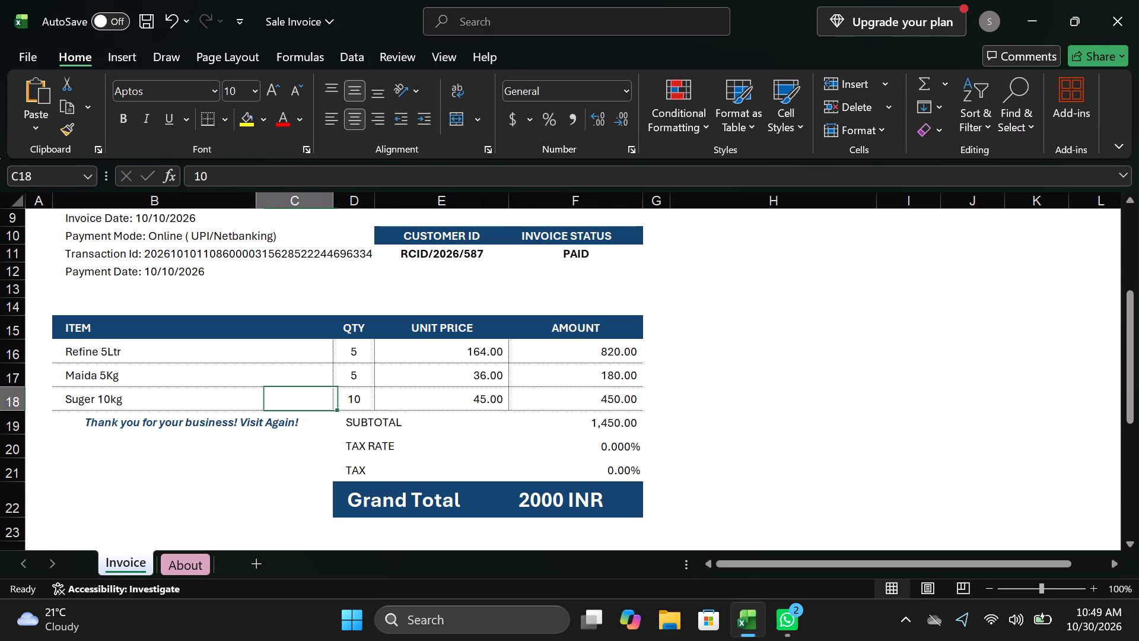
{"action": "key", "text": "Left"}
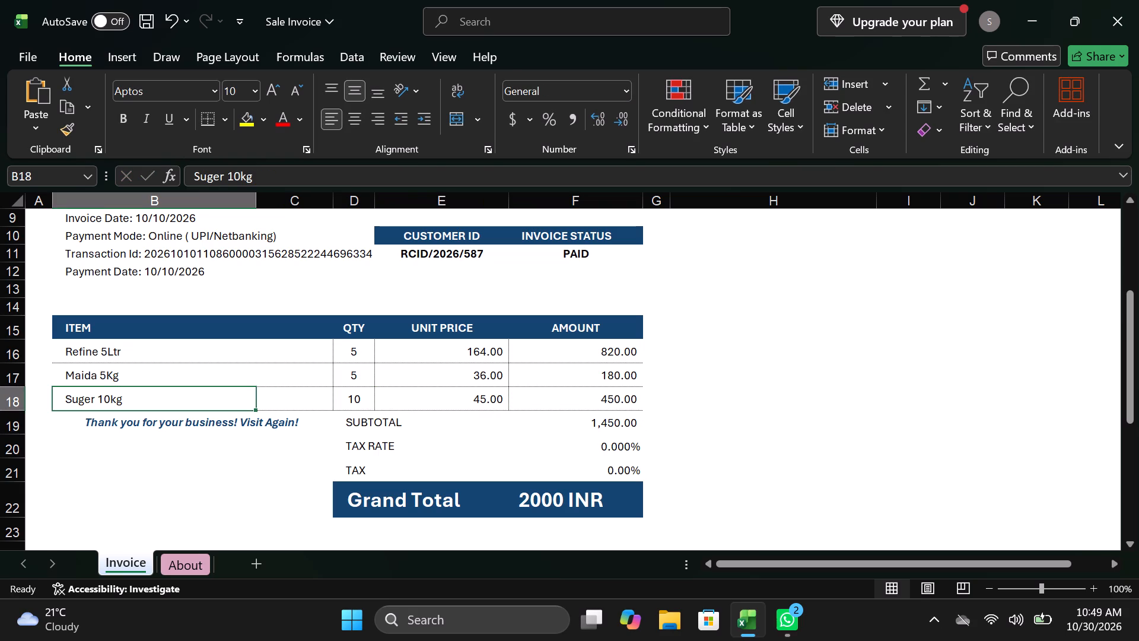
{"action": "key", "text": "Left"}
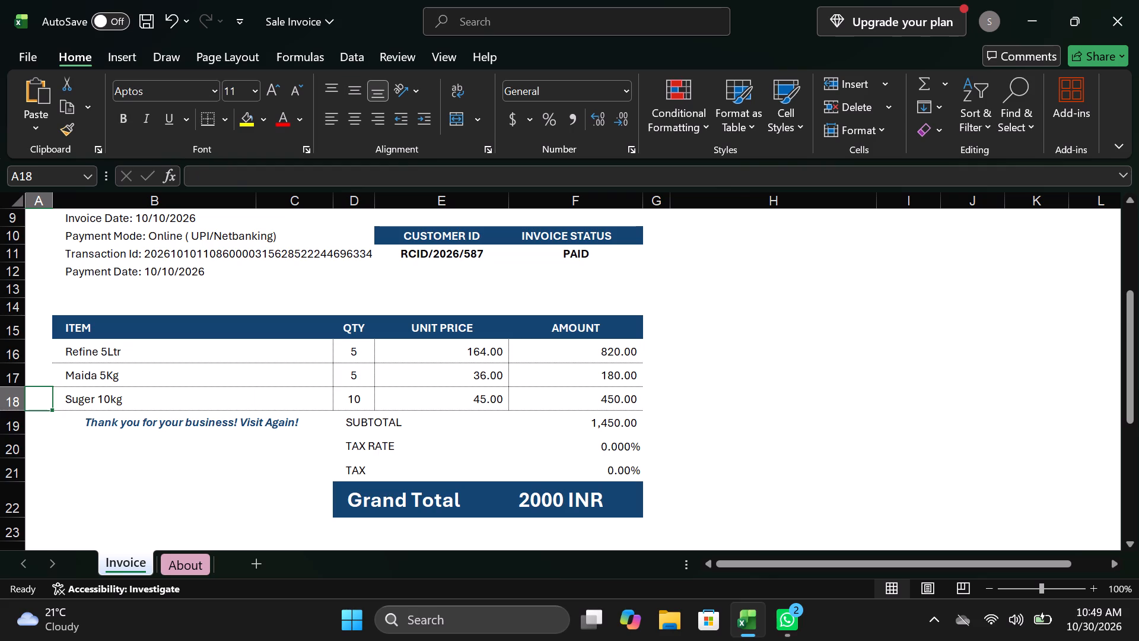
{"action": "right_click", "coordinate": [15, 398]}
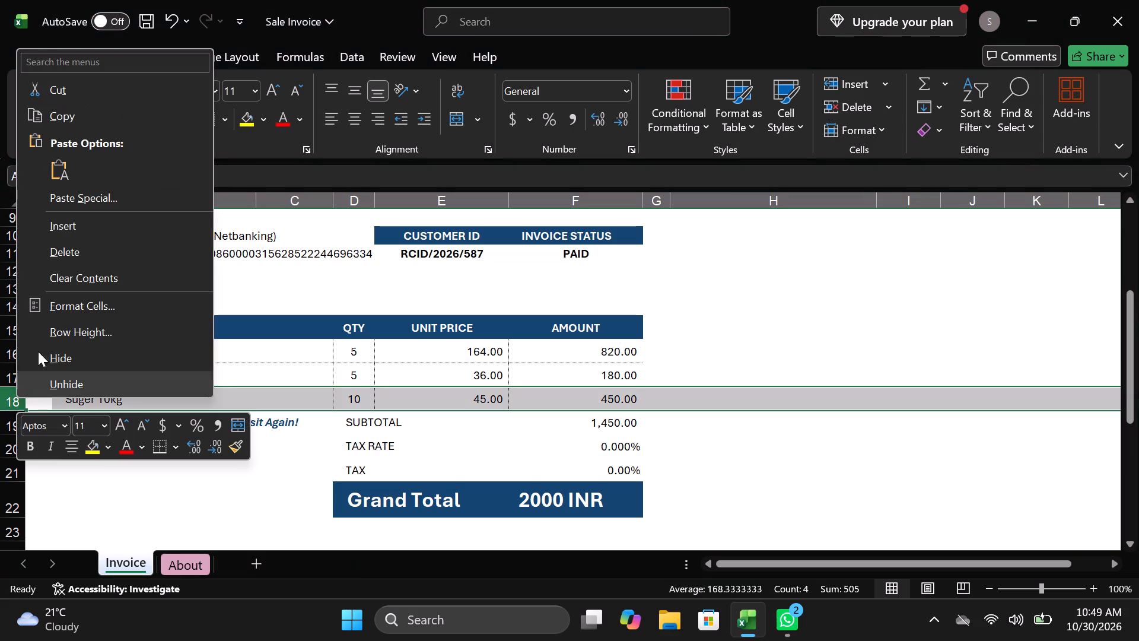
{"action": "left_click", "coordinate": [70, 227]}
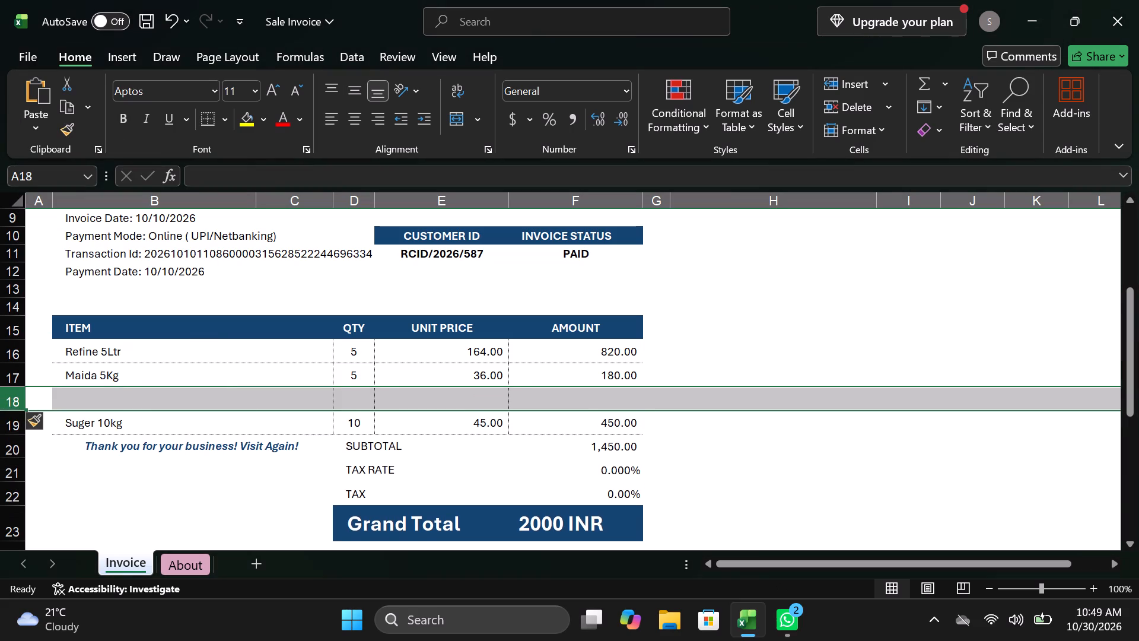
Fill the blank row 18 with "Amul Ghee 200gm", quantity 1, unit price 150 and amount 150.
{"action": "left_click", "coordinate": [161, 395]}
{"action": "type", "text": "Ami"}
{"action": "key", "text": "BackSpace"}
{"action": "type", "text": "ul Ghee"}
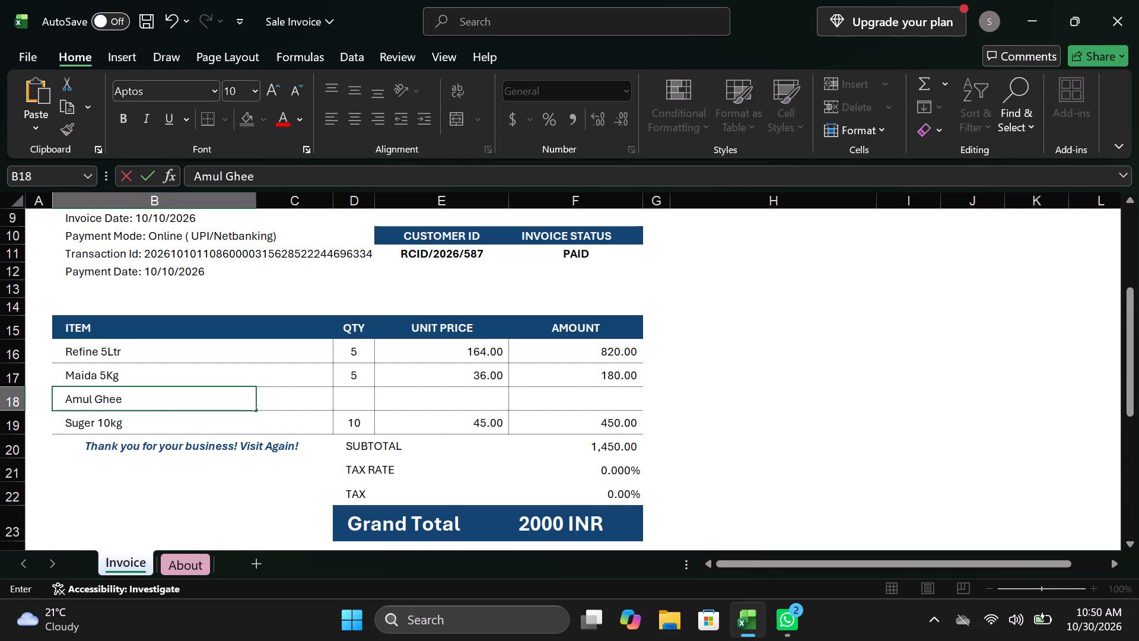
{"action": "key", "text": "space"}
{"action": "type", "text": "200gm"}
{"action": "key", "text": "Tab"}
{"action": "key", "text": "Tab"}
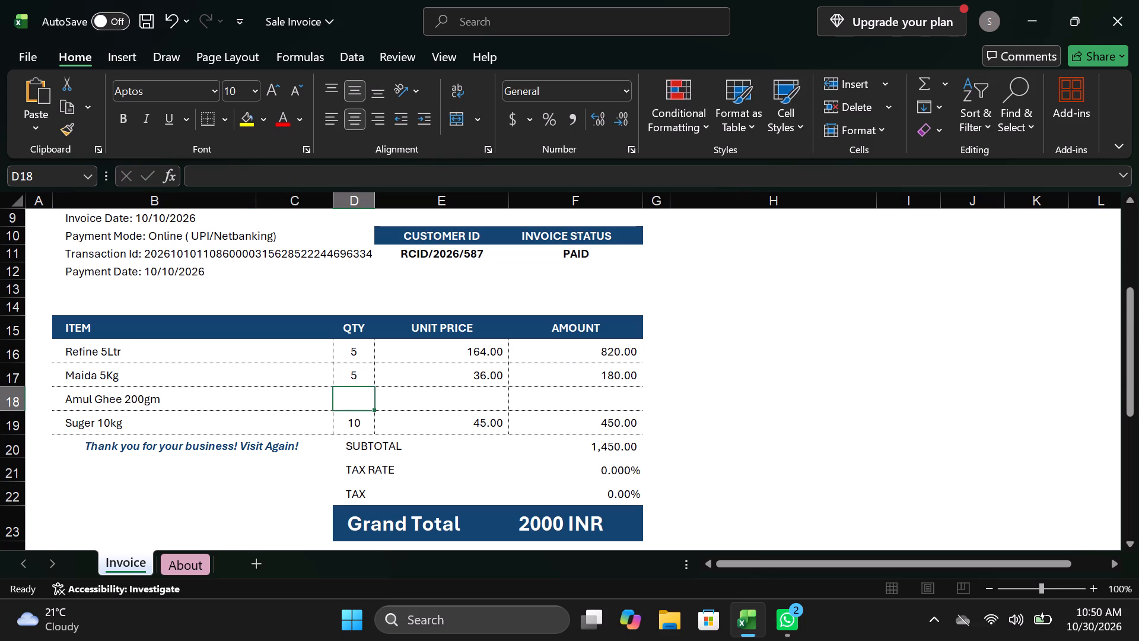
{"action": "type", "text": "150"}
{"action": "key", "text": "BackSpace"}
{"action": "key", "text": "BackSpace"}
{"action": "key", "text": "Tab"}
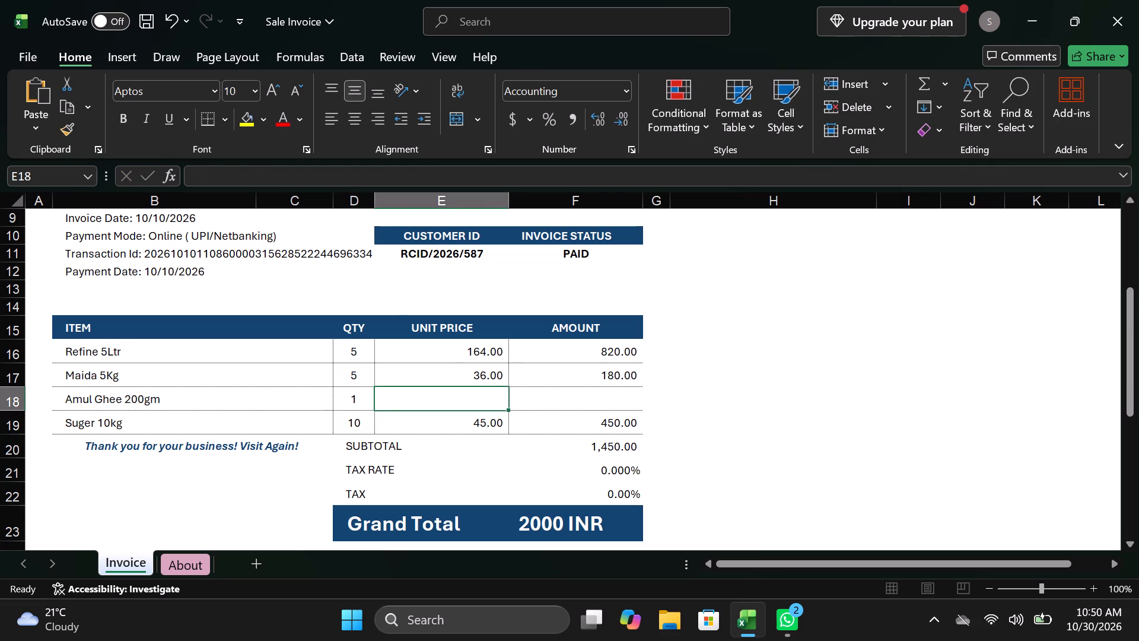
{"action": "type", "text": "15"}
{"action": "key", "text": "0"}
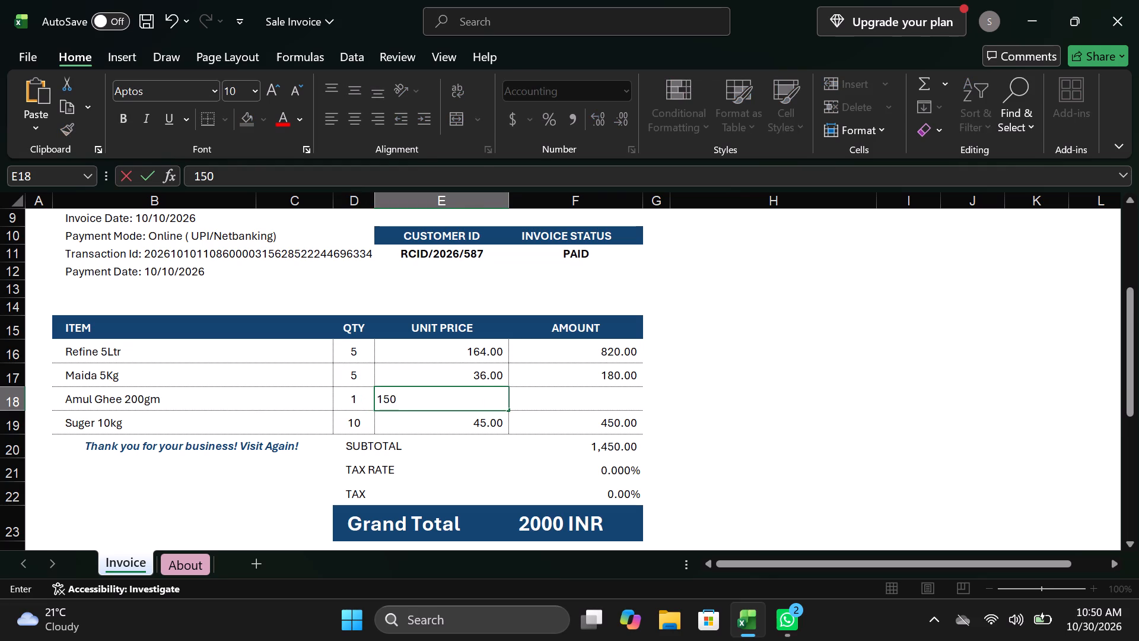
{"action": "key", "text": "Tab"}
{"action": "key", "text": "1"}
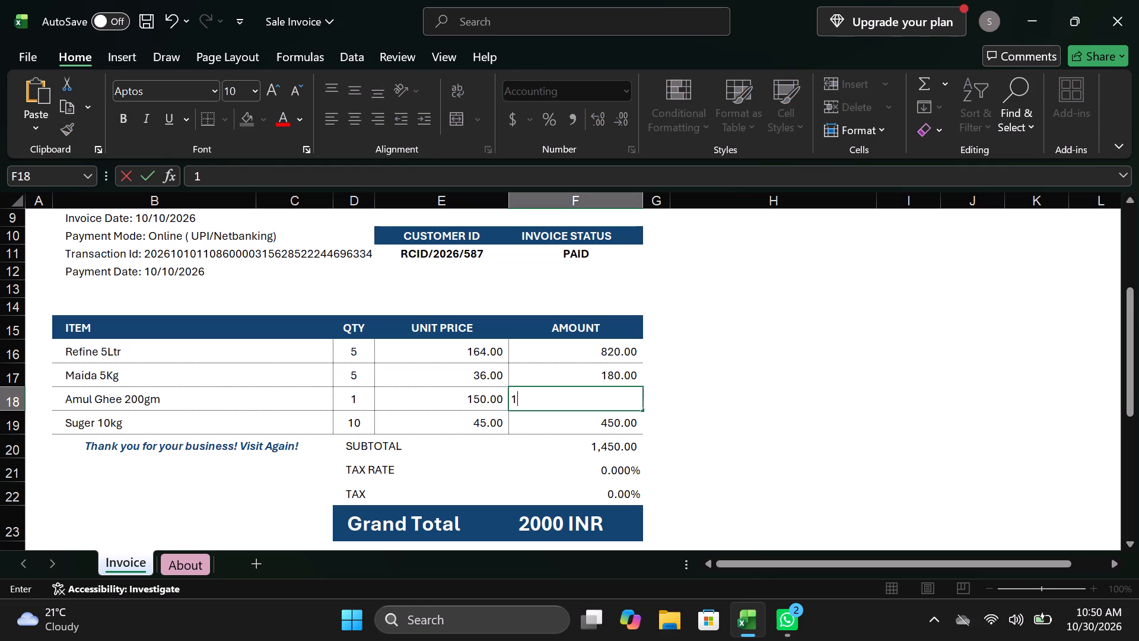
{"action": "type", "text": "50"}
{"action": "key", "text": "Down"}
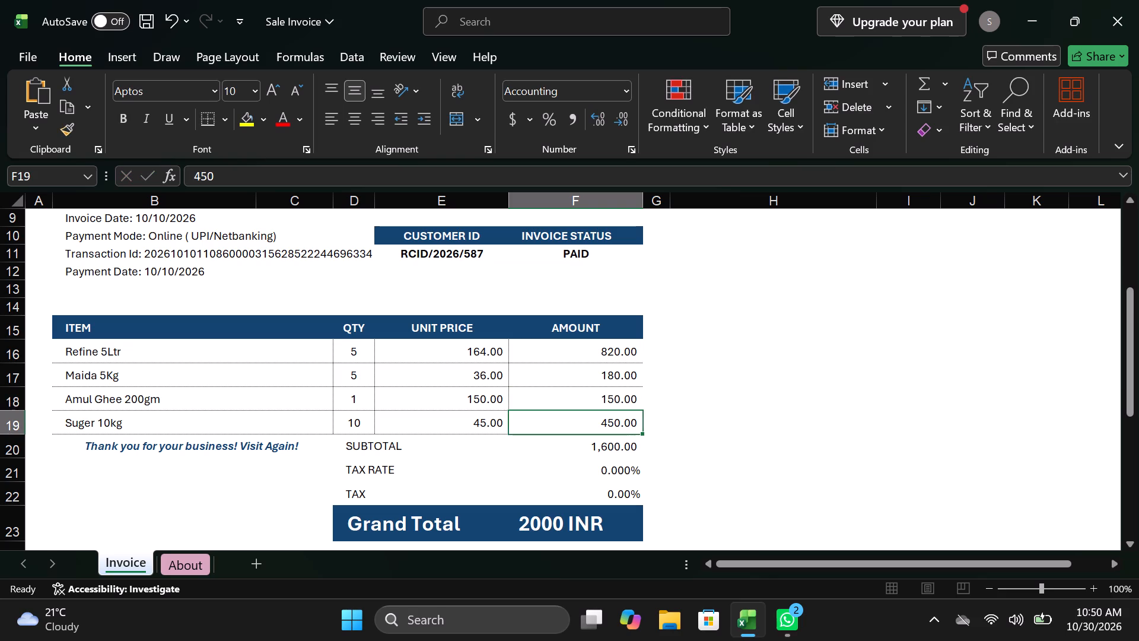
Insert another blank item row between "Amul Ghee 200gm" and "Suger 10kg".
{"action": "key", "text": "Left"}
{"action": "key", "text": "Left"}
{"action": "key", "text": "Left"}
{"action": "key", "text": "Left"}
{"action": "key", "text": "Left"}
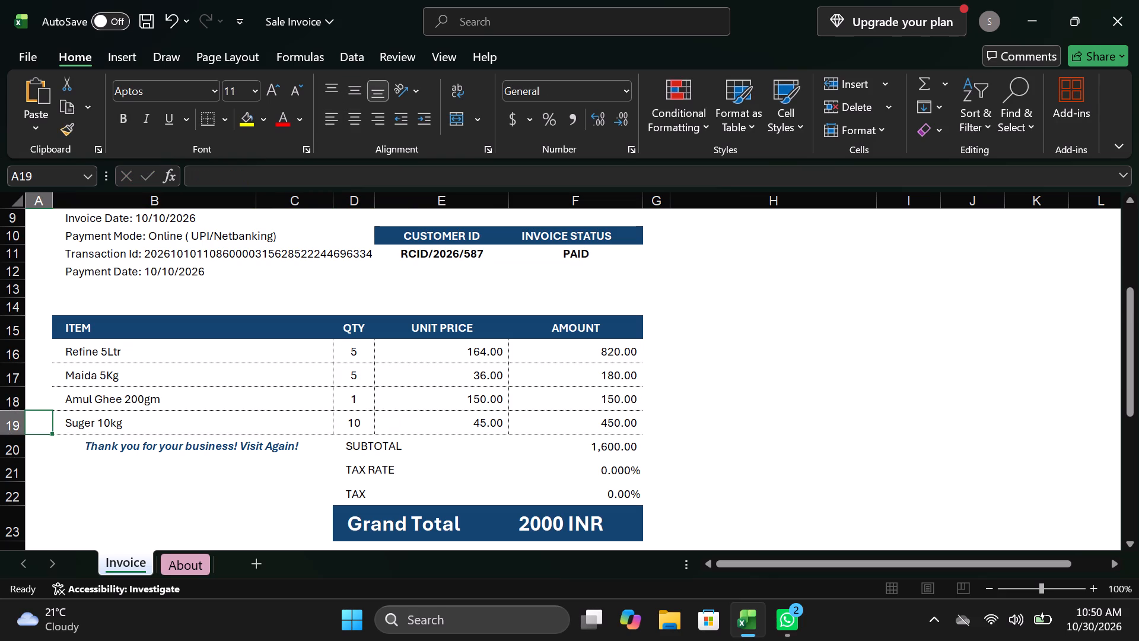
{"action": "left_click", "coordinate": [17, 425]}
{"action": "right_click", "coordinate": [17, 425]}
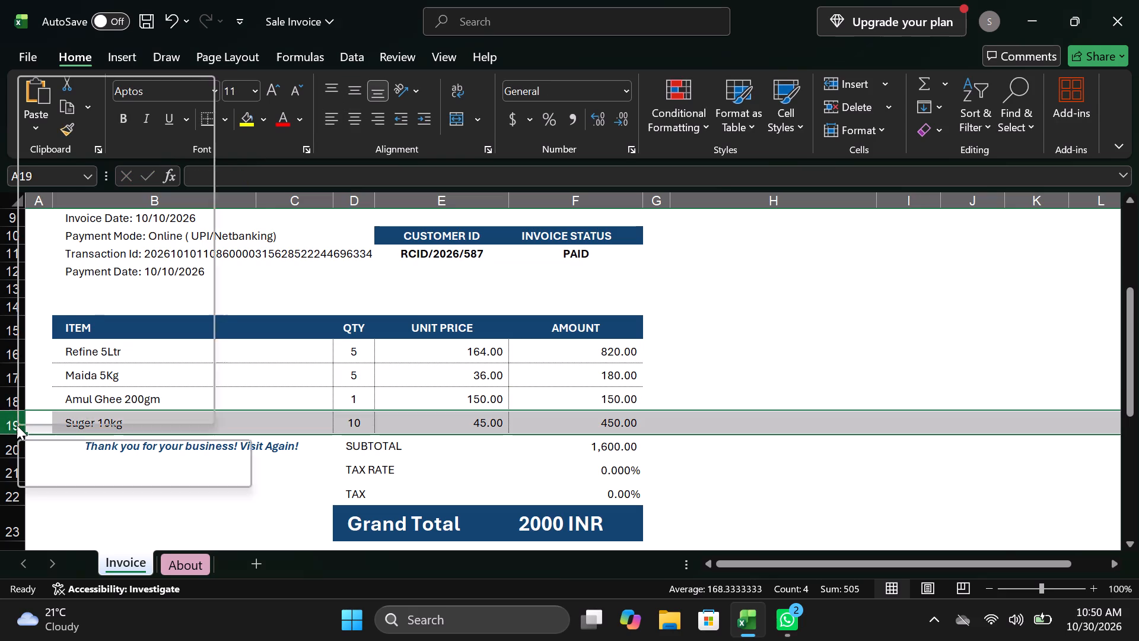
{"action": "left_click", "coordinate": [49, 247]}
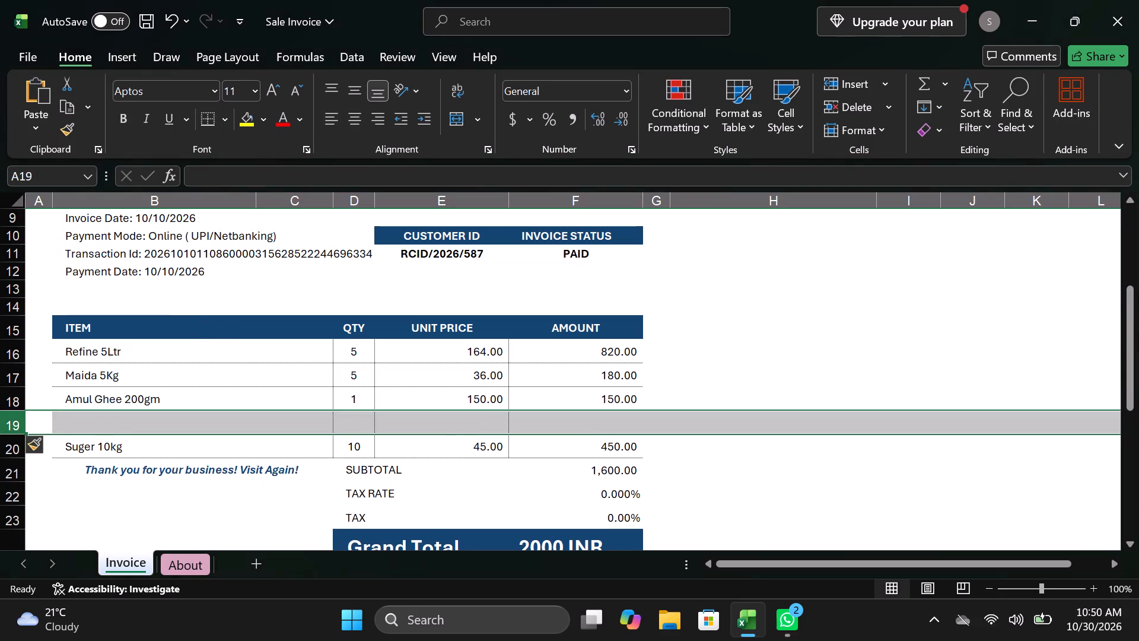
Enter the item text "Dry Fruit( Kismis,kaju,pista)" in cell A19 of the new row.
{"action": "type", "text": "Dre"}
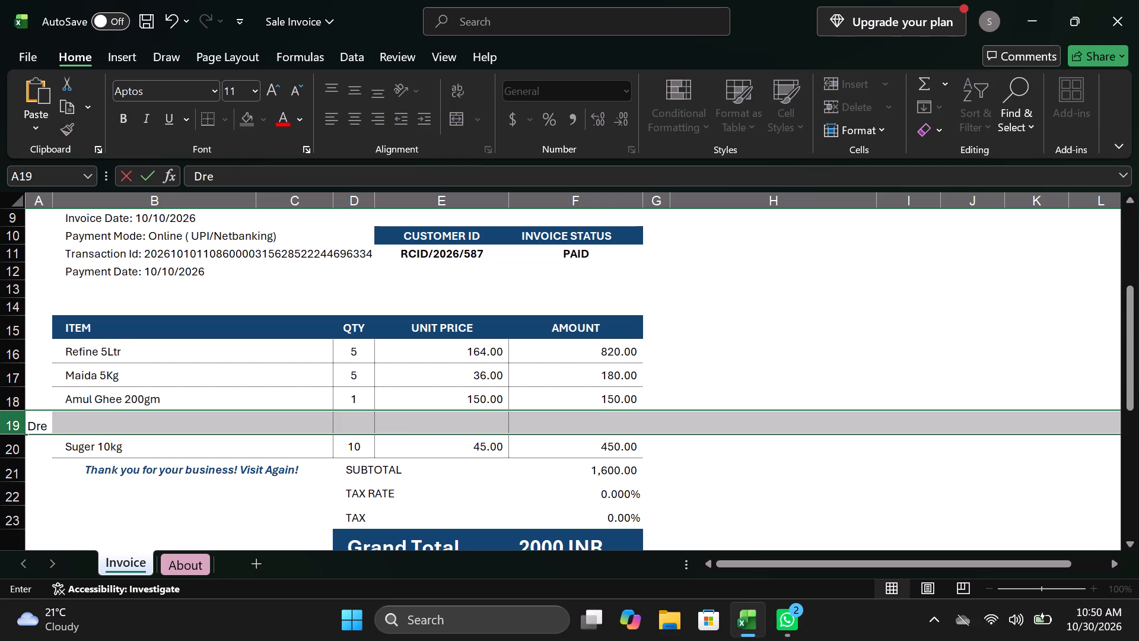
{"action": "key", "text": "BackSpace"}
{"action": "type", "text": "y"}
{"action": "key", "text": "space"}
{"action": "type", "text": "Fr"}
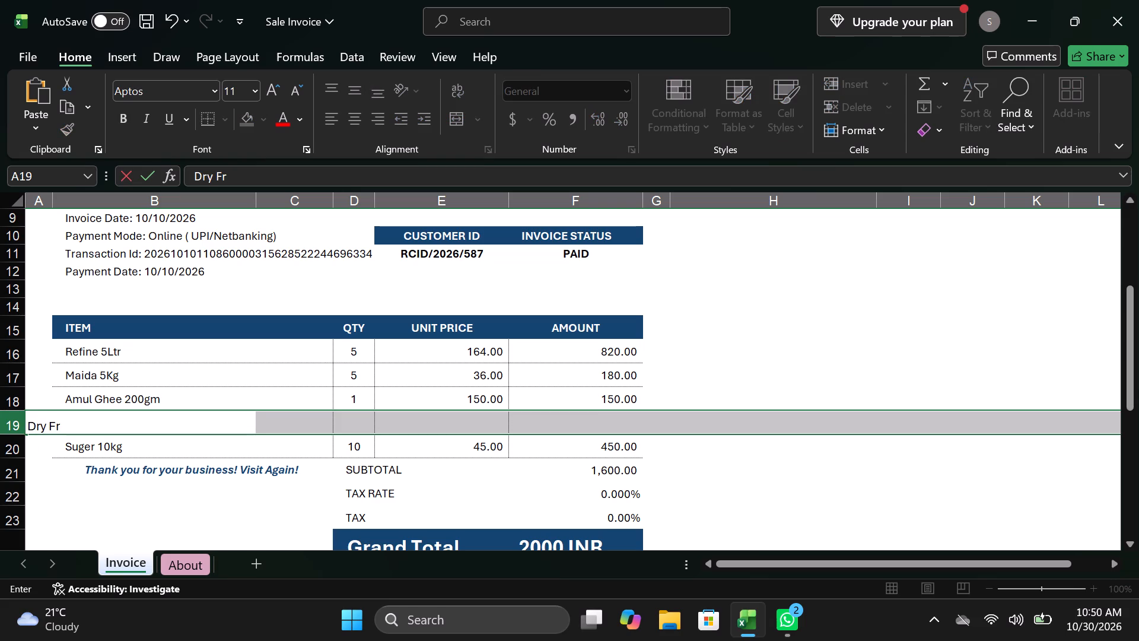
{"action": "type", "text": "uit"}
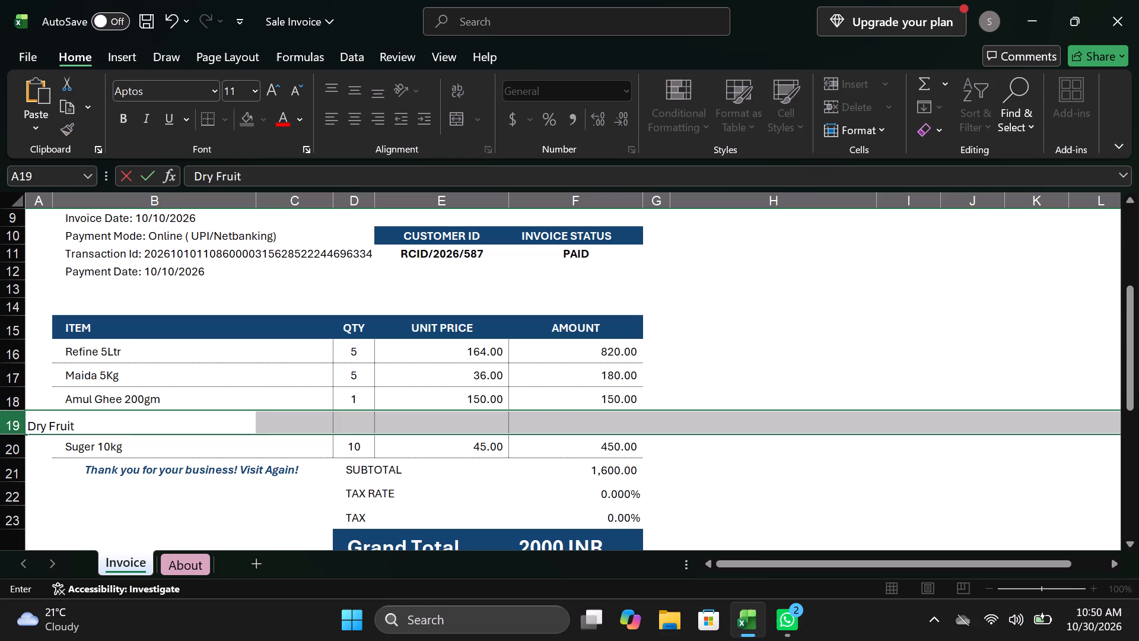
{"action": "type", "text": "( Kismis"}
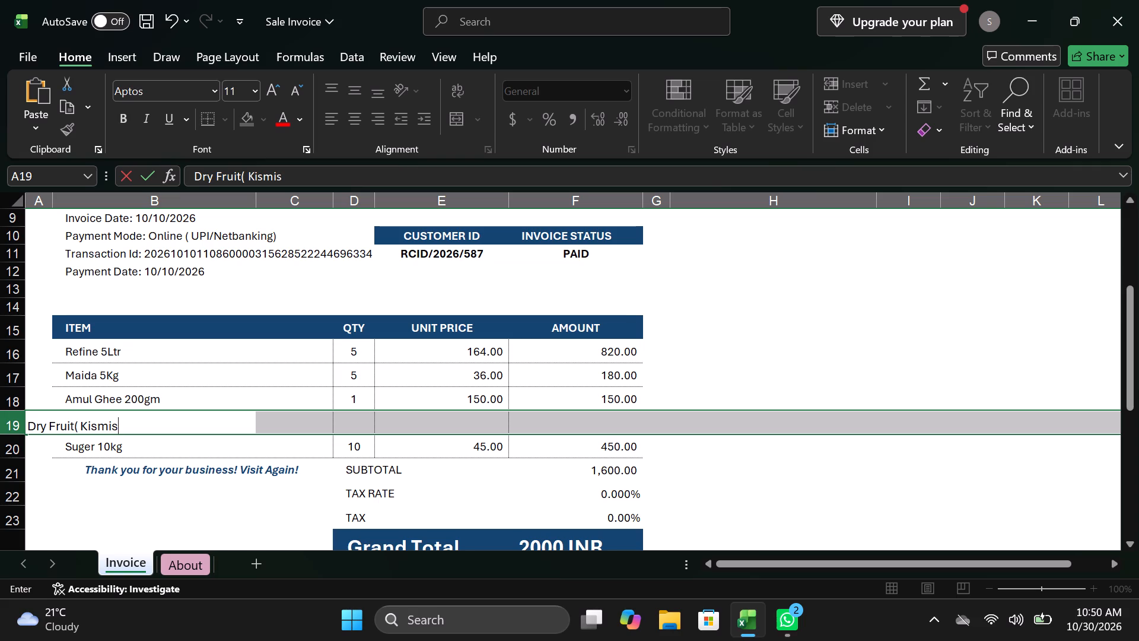
{"action": "key", "text": "comma"}
{"action": "type", "text": "kaju"}
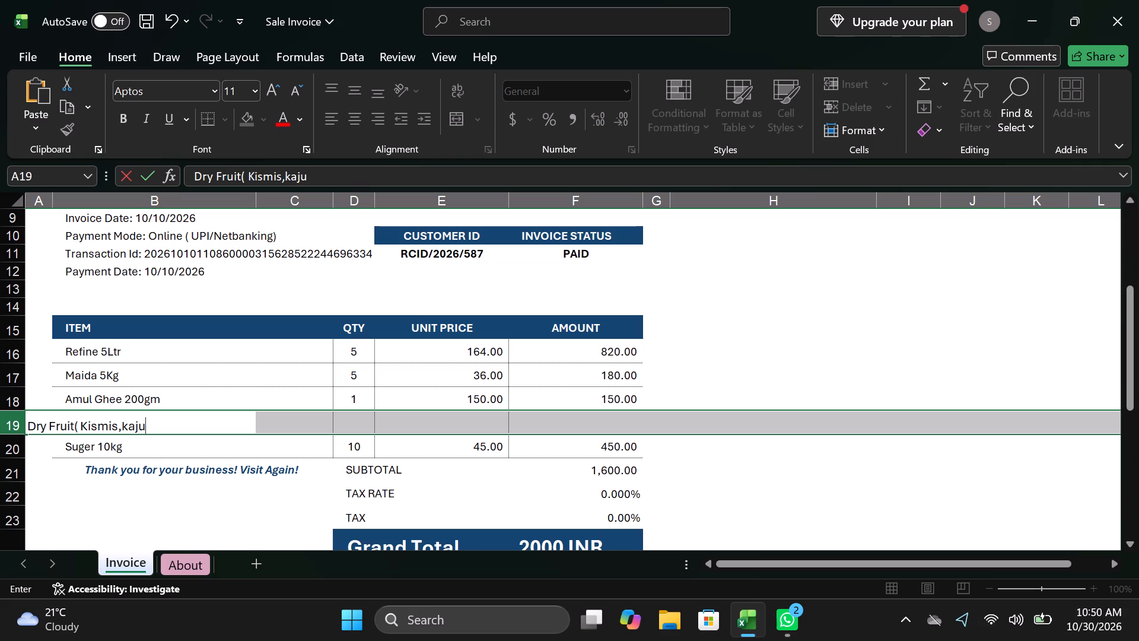
{"action": "key", "text": "comma"}
{"action": "type", "text": "pista"}
{"action": "key", "text": "comma"}
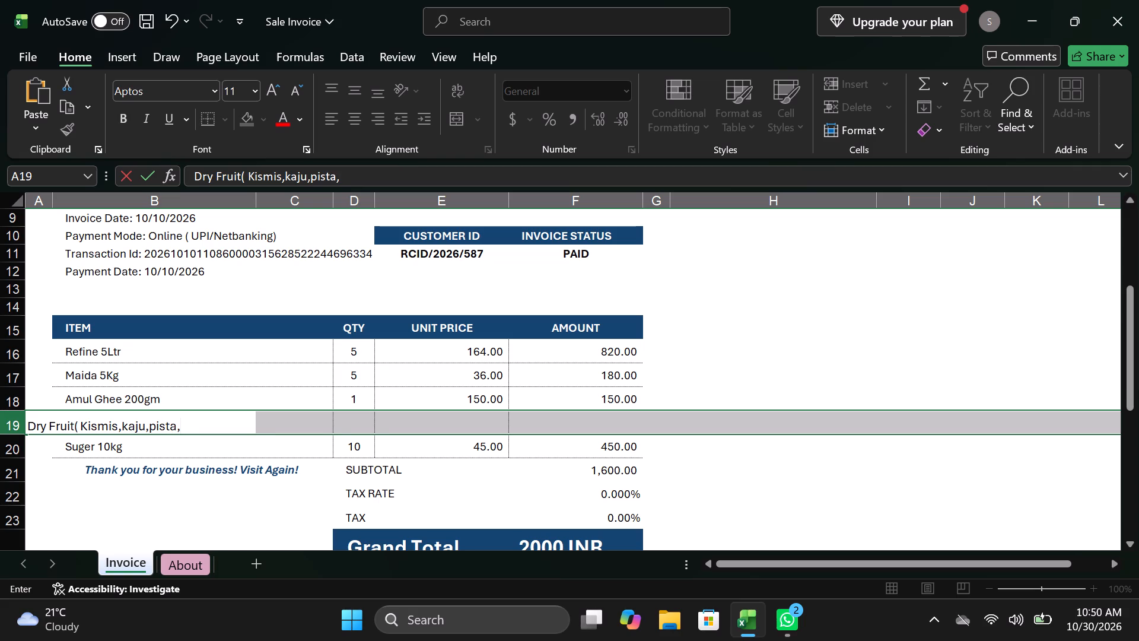
{"action": "key", "text": "BackSpace"}
{"action": "key", "text": "shift+parenright"}
{"action": "left_click", "coordinate": [756, 385]}
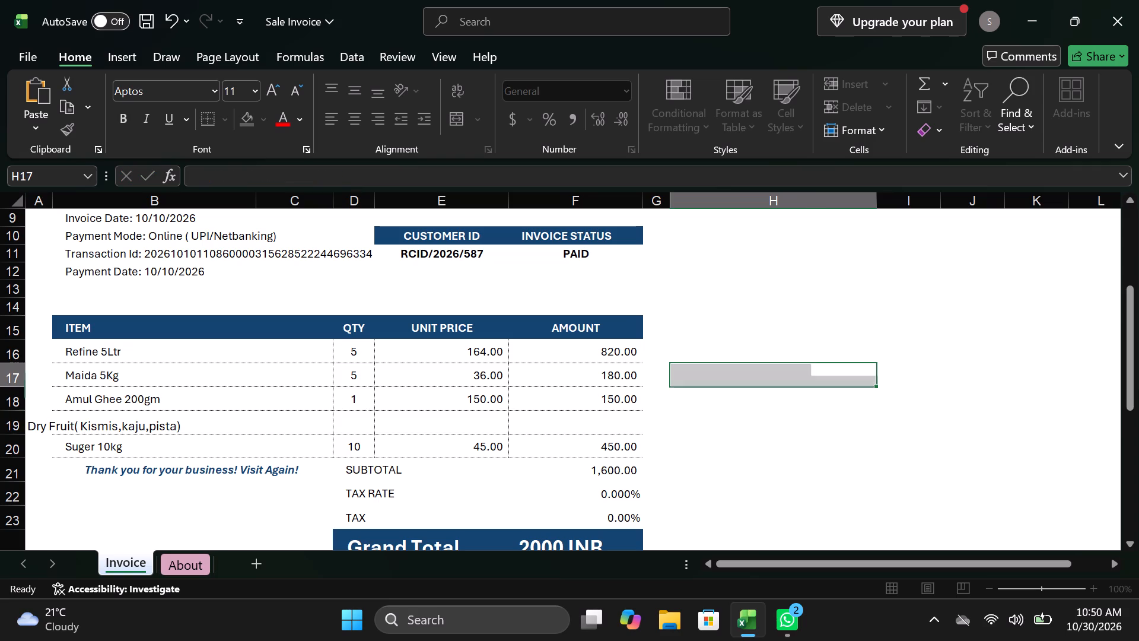
Move the "Dry Fruit( Kismis,kaju,pista)" text from cell A19 into the item column at B19.
{"action": "left_click", "coordinate": [184, 423]}
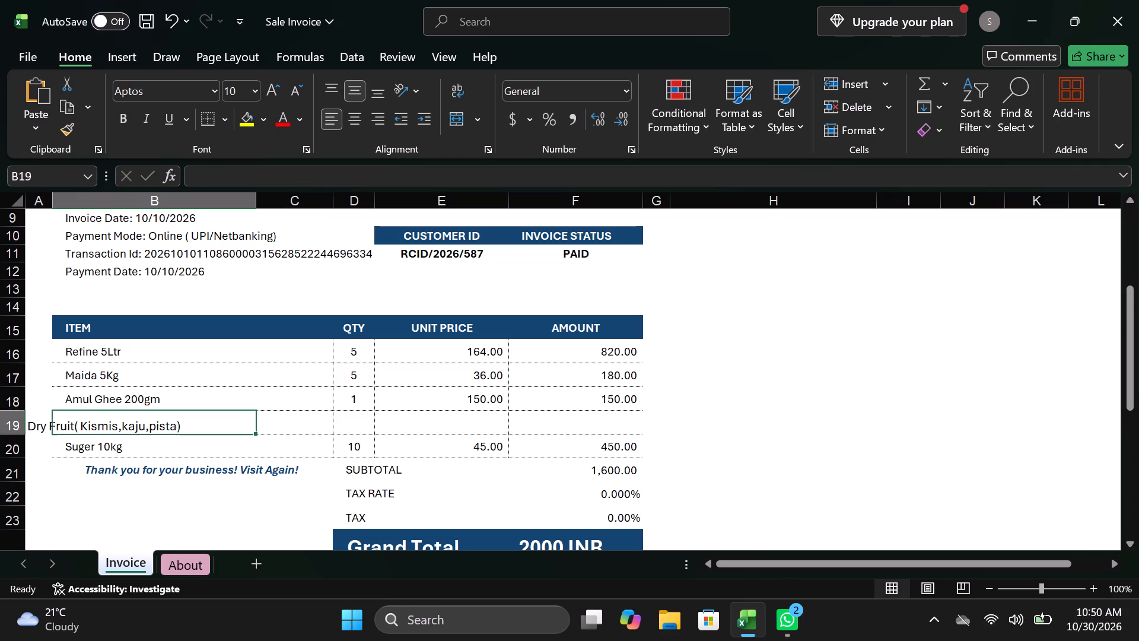
{"action": "left_click", "coordinate": [37, 426]}
{"action": "key", "text": "ctrl+x"}
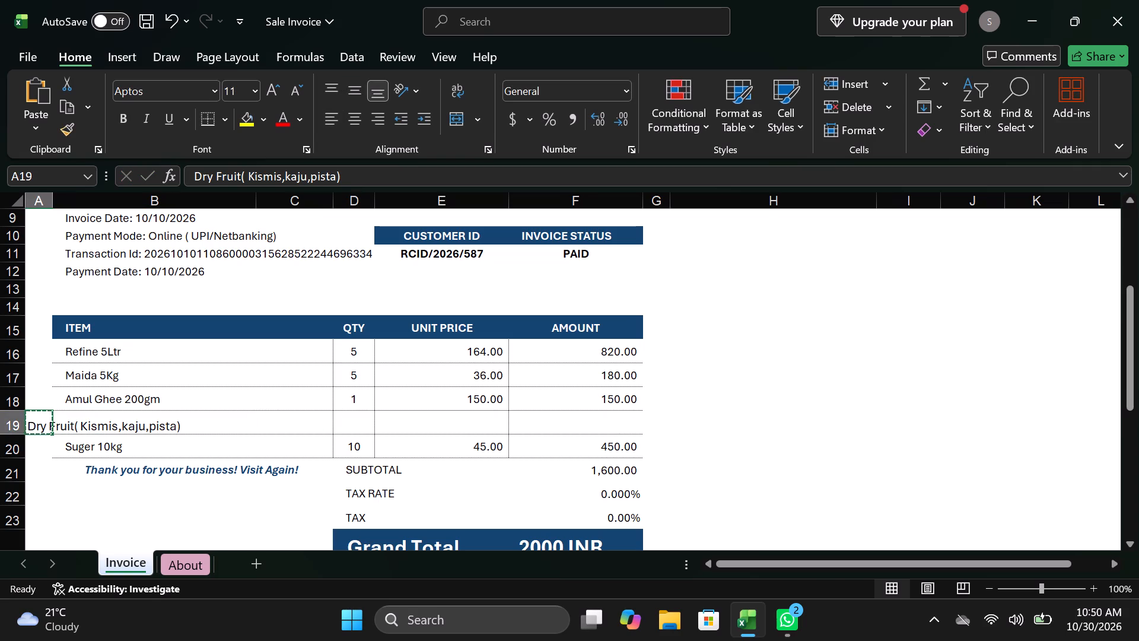
{"action": "left_click", "coordinate": [113, 427]}
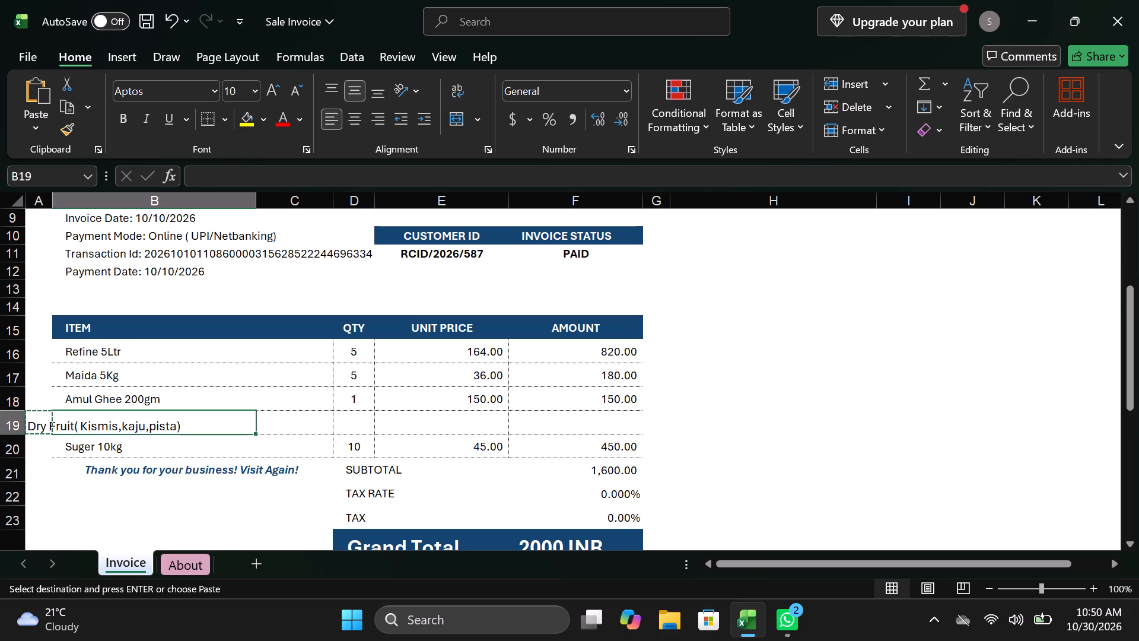
{"action": "key", "text": "ctrl+v"}
Append "200gm" to the dry fruit item text and fill its row with quantity 1, unit price 400 and amount 400.
{"action": "double_click", "coordinate": [224, 423]}
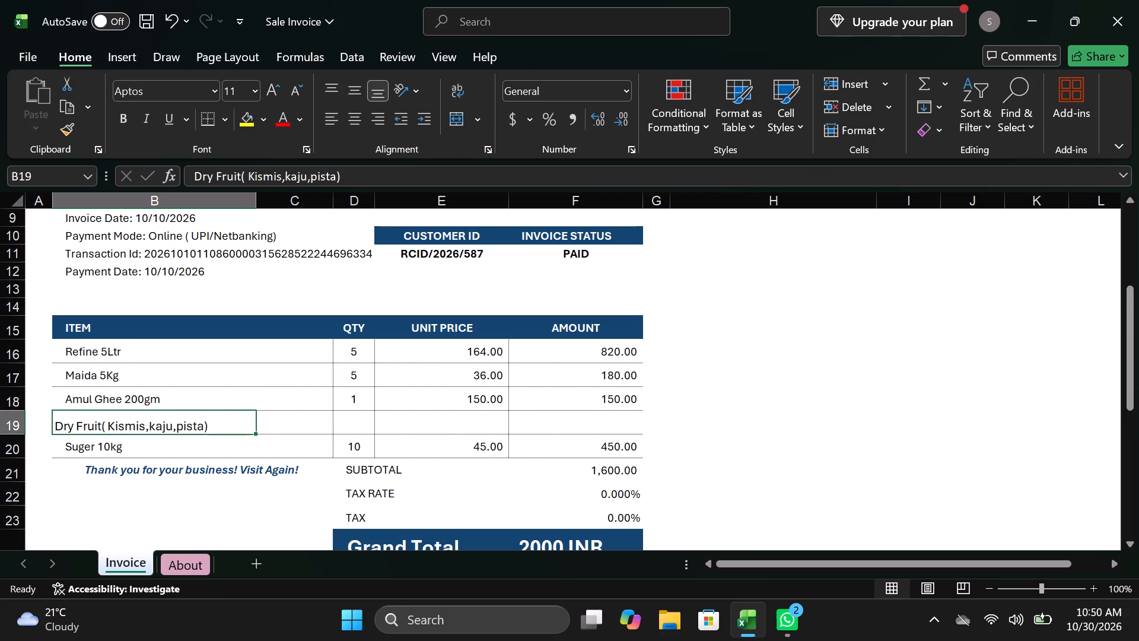
{"action": "key", "text": "space"}
{"action": "type", "text": "200gm"}
{"action": "key", "text": "Tab"}
{"action": "key", "text": "Tab"}
{"action": "key", "text": "1"}
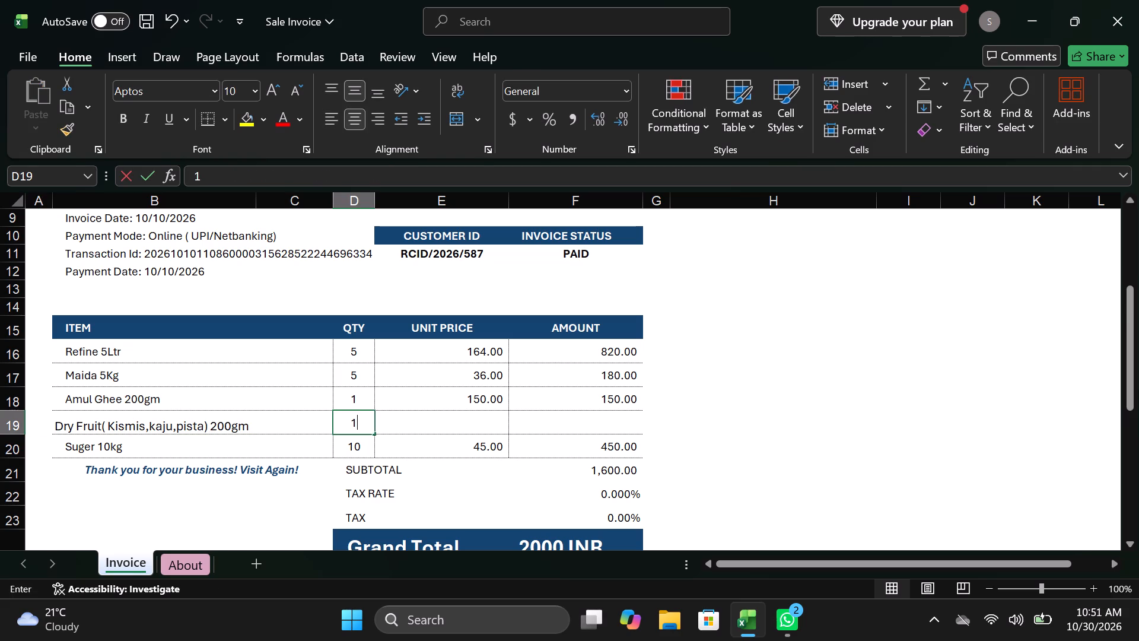
{"action": "key", "text": "Tab"}
{"action": "key", "text": "Tab"}
{"action": "key", "text": "Left"}
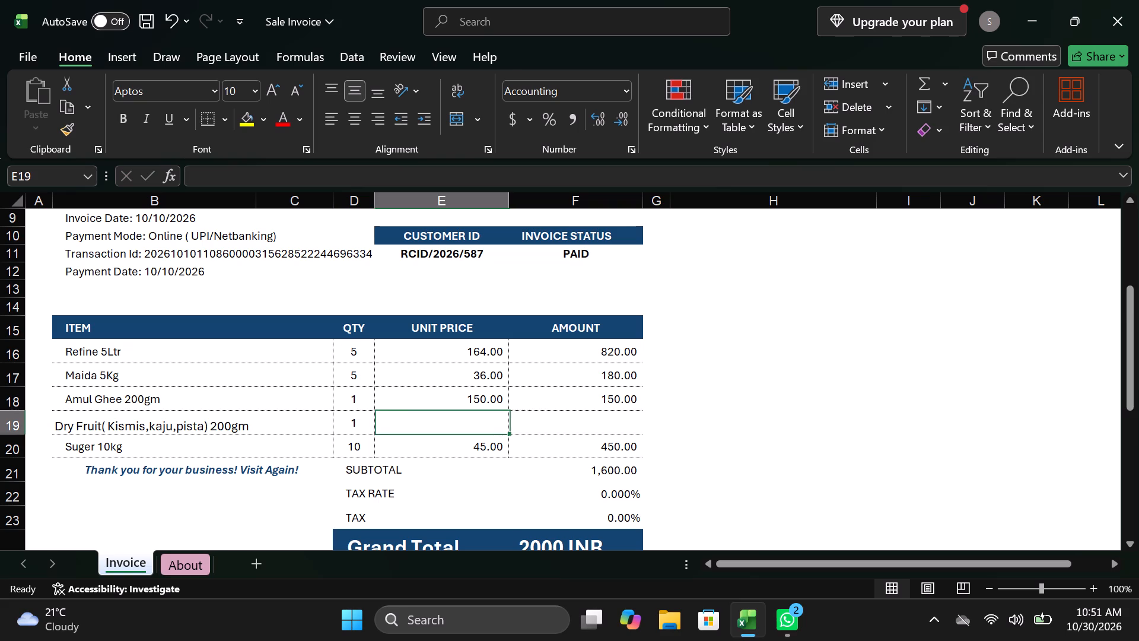
{"action": "type", "text": "400"}
{"action": "key", "text": "Tab"}
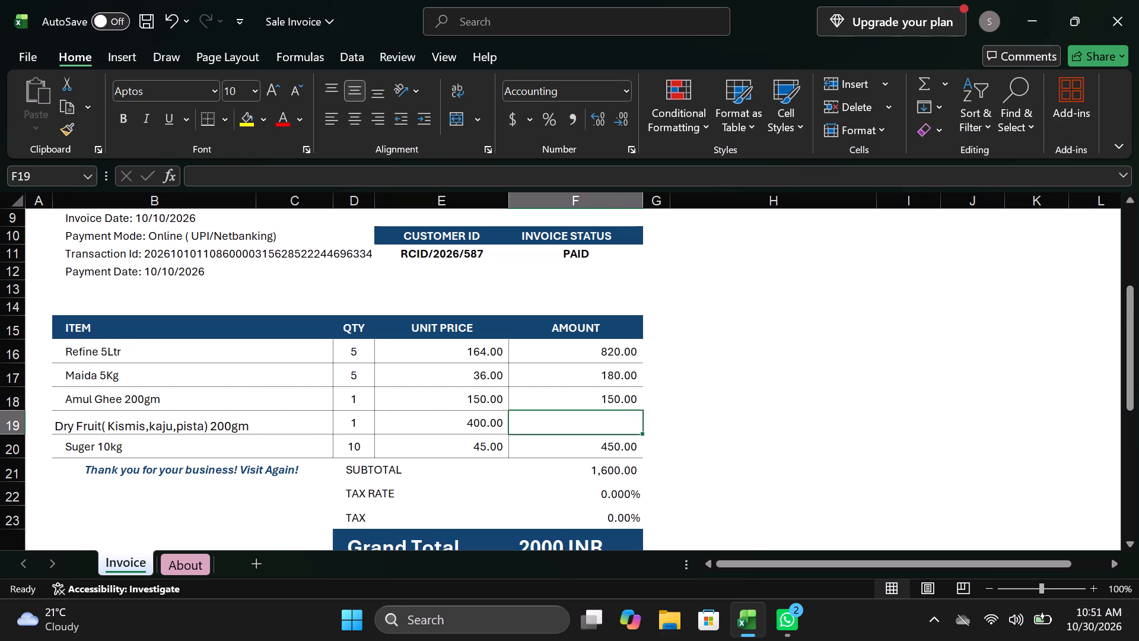
{"action": "type", "text": "400"}
{"action": "key", "text": "Down"}
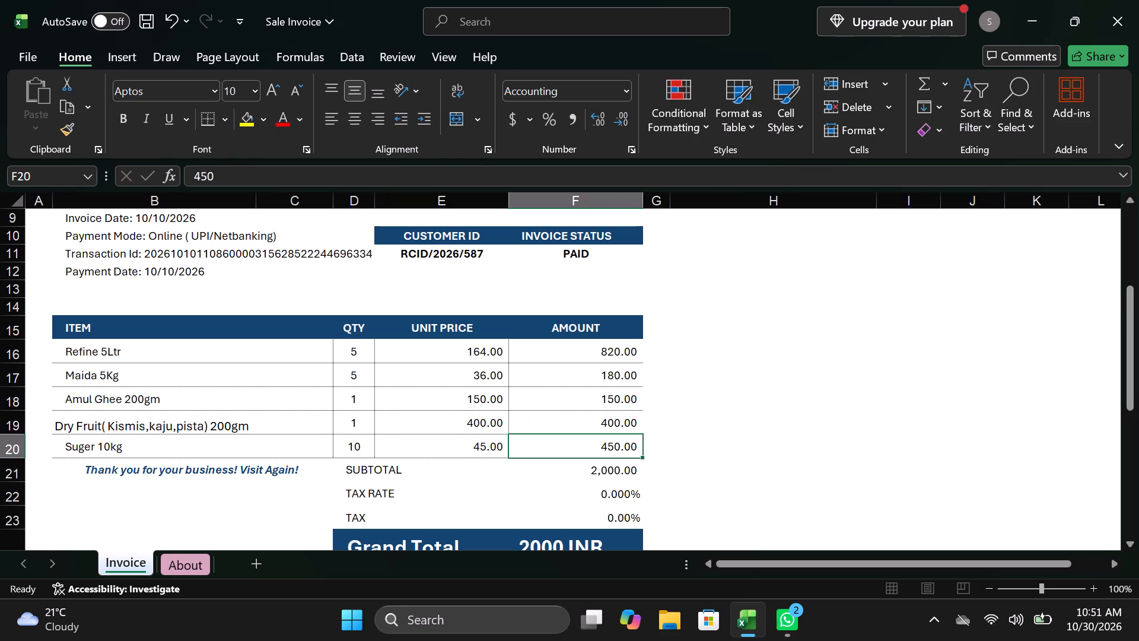
{"action": "key", "text": "Left"}
{"action": "key", "text": "Left"}
{"action": "key", "text": "Left"}
{"action": "key", "text": "Left"}
{"action": "key", "text": "Left"}
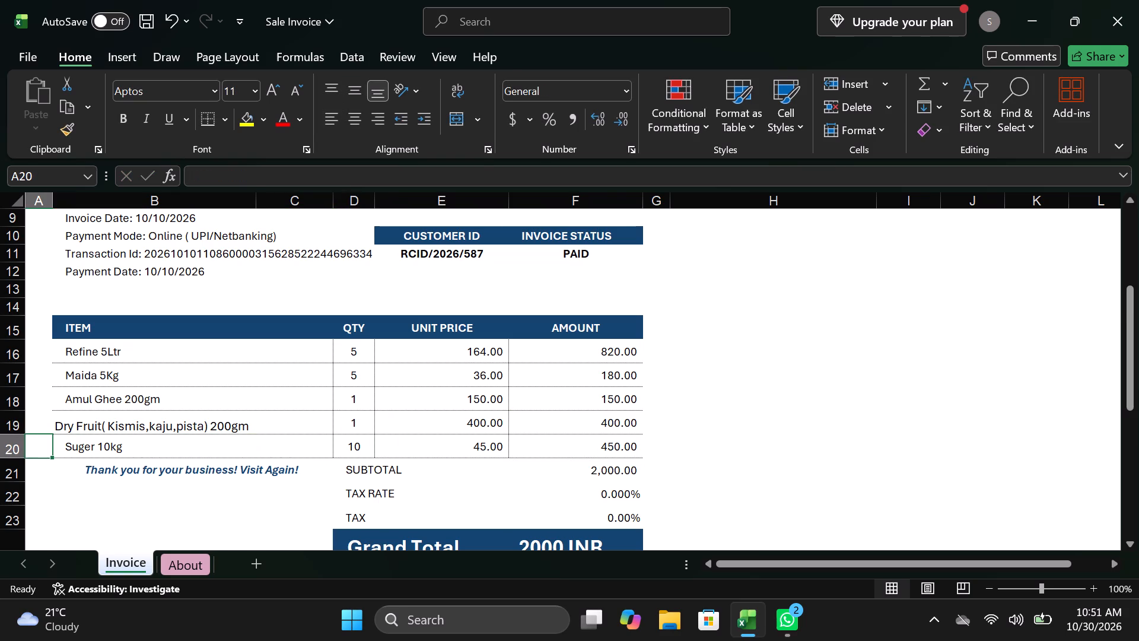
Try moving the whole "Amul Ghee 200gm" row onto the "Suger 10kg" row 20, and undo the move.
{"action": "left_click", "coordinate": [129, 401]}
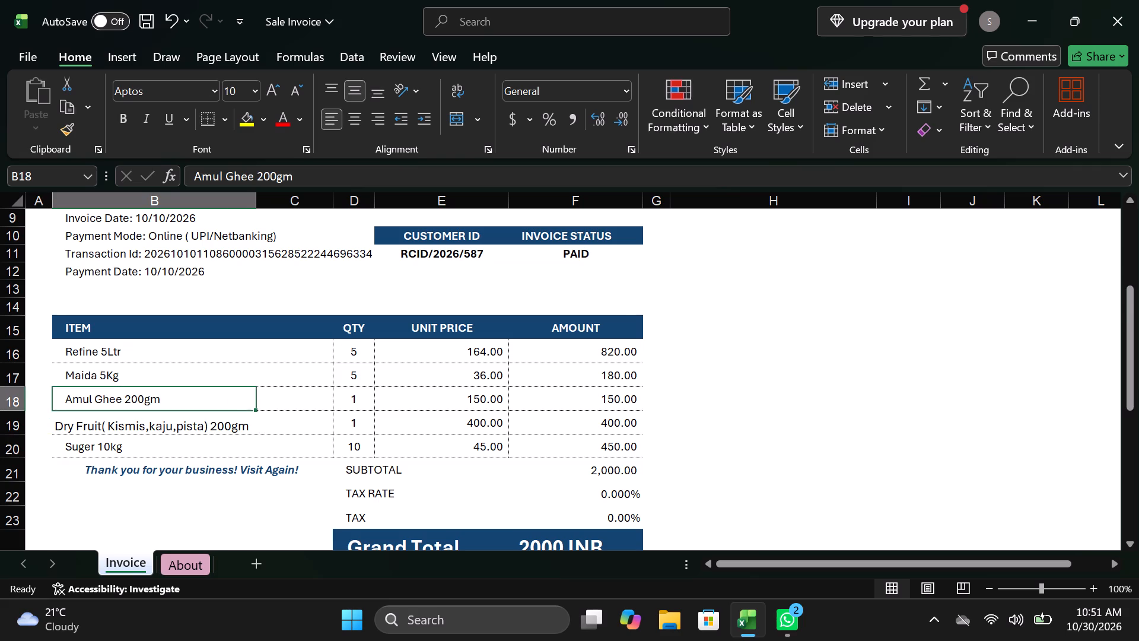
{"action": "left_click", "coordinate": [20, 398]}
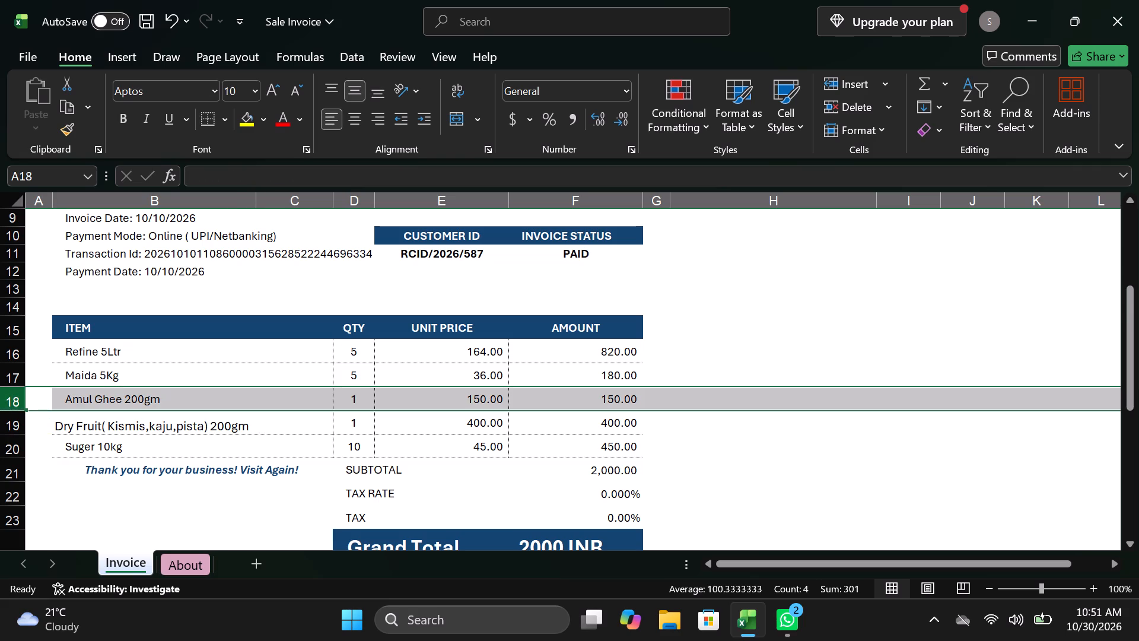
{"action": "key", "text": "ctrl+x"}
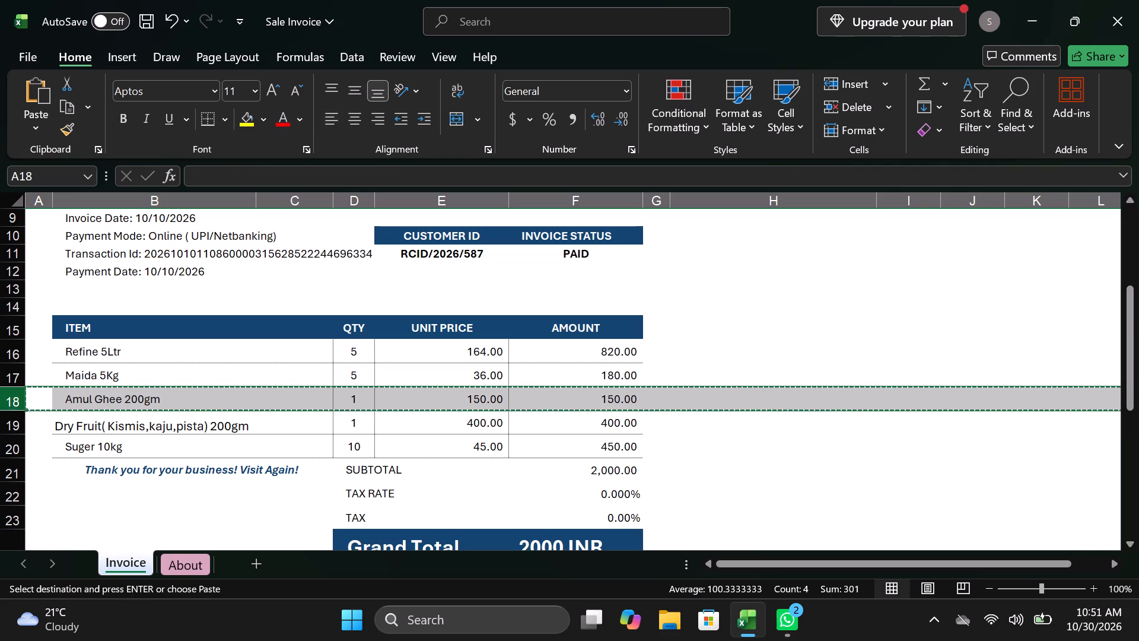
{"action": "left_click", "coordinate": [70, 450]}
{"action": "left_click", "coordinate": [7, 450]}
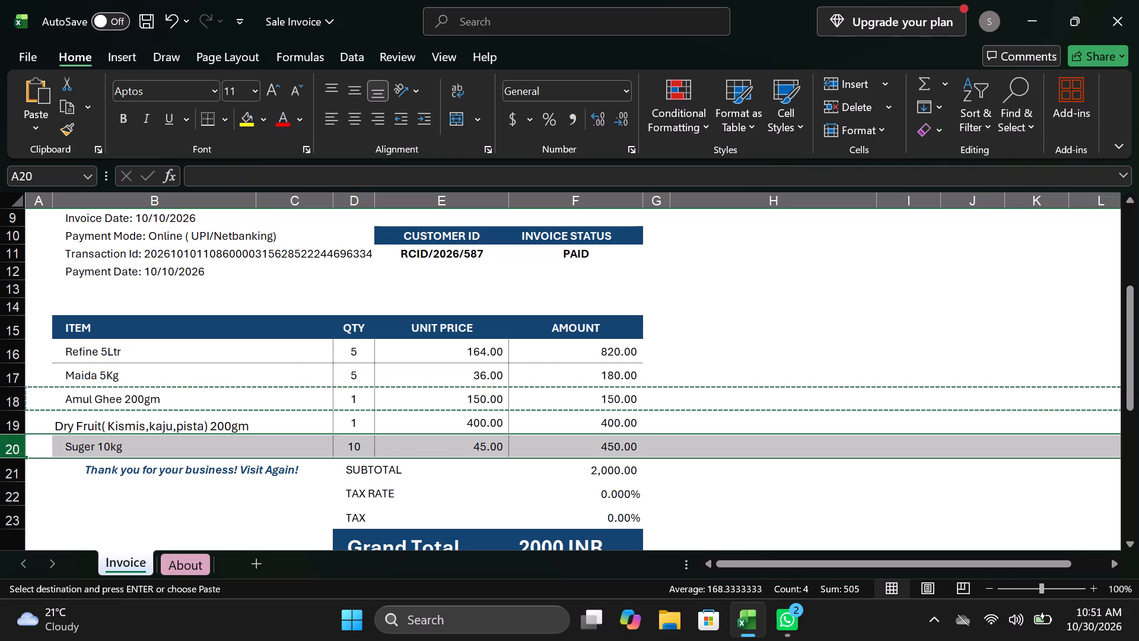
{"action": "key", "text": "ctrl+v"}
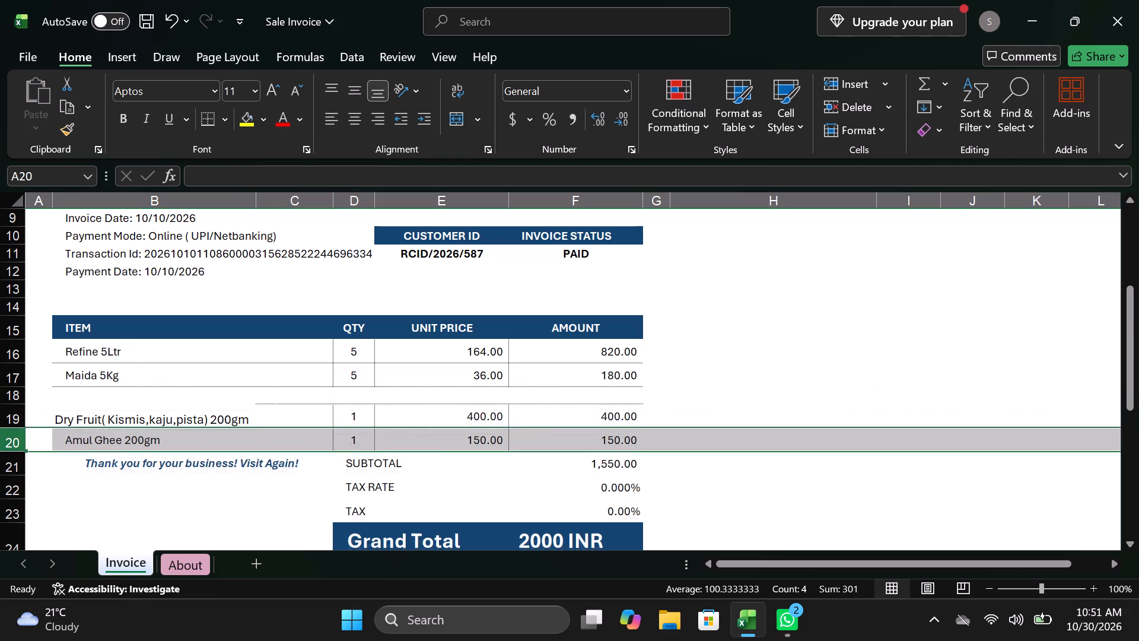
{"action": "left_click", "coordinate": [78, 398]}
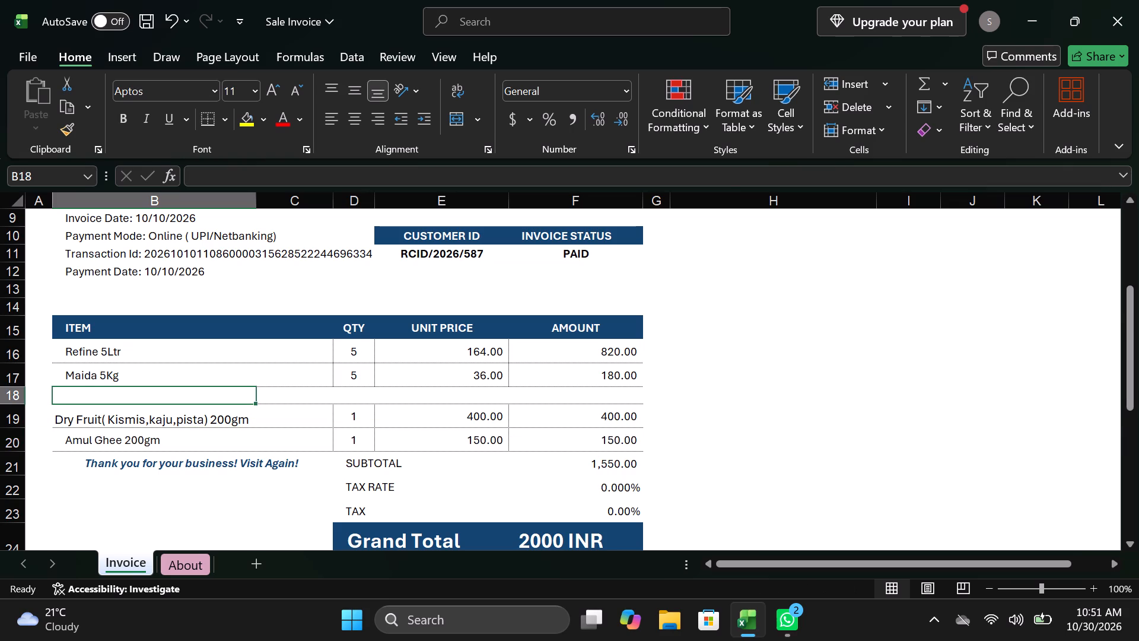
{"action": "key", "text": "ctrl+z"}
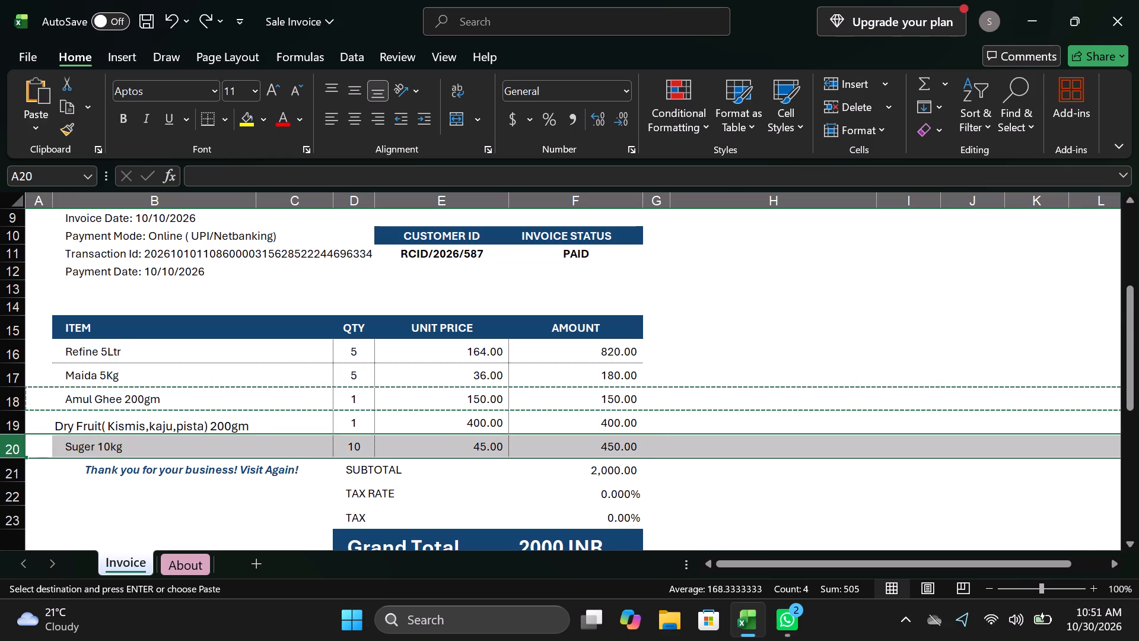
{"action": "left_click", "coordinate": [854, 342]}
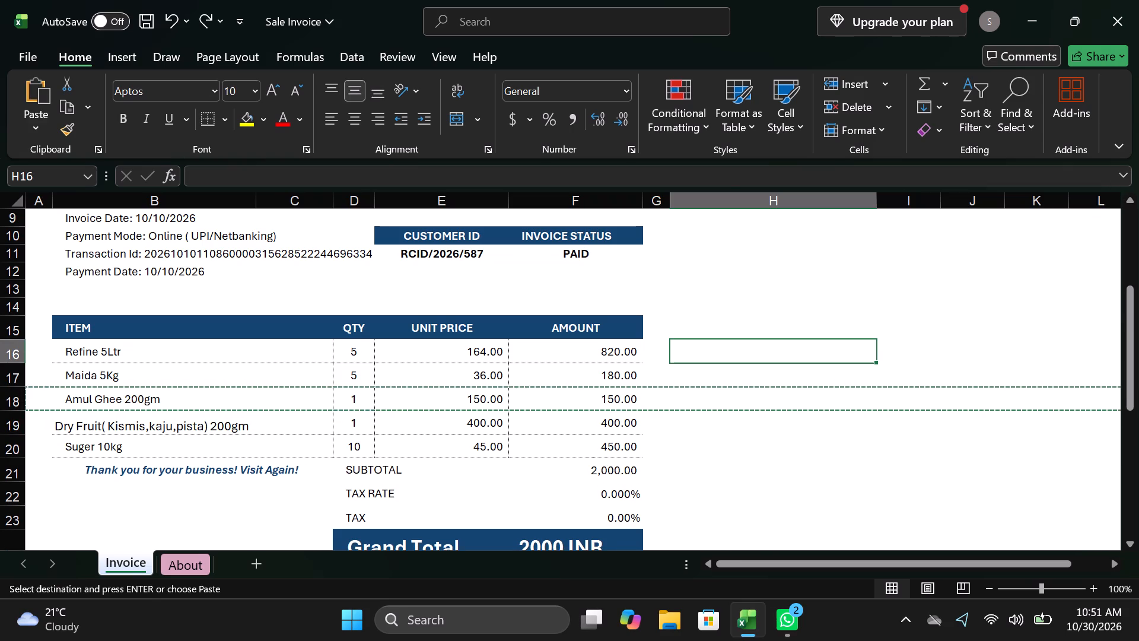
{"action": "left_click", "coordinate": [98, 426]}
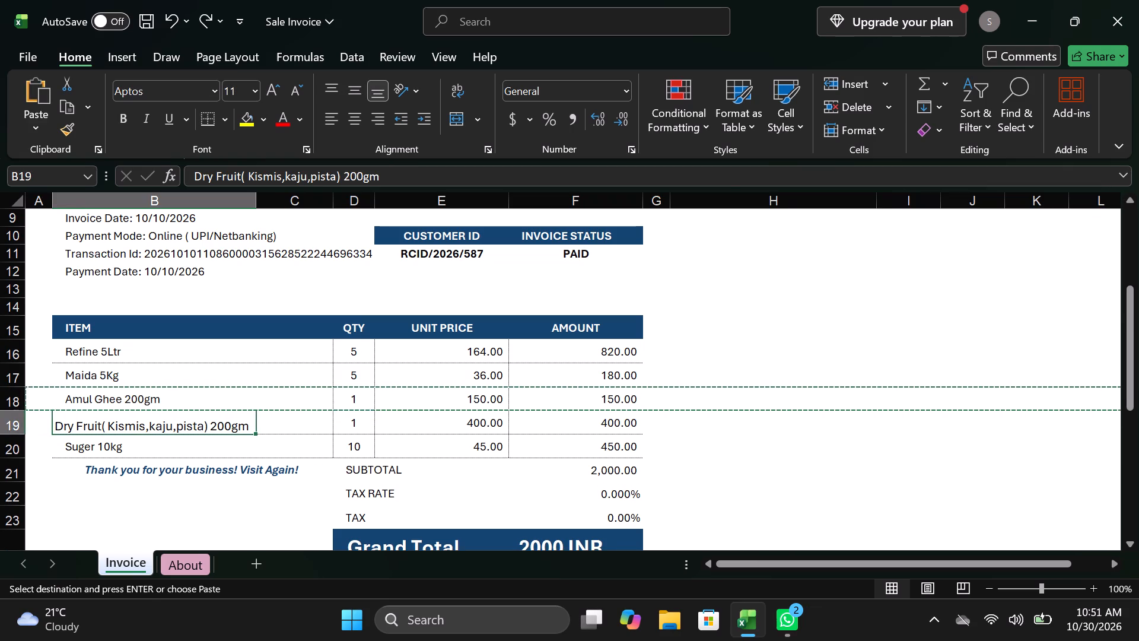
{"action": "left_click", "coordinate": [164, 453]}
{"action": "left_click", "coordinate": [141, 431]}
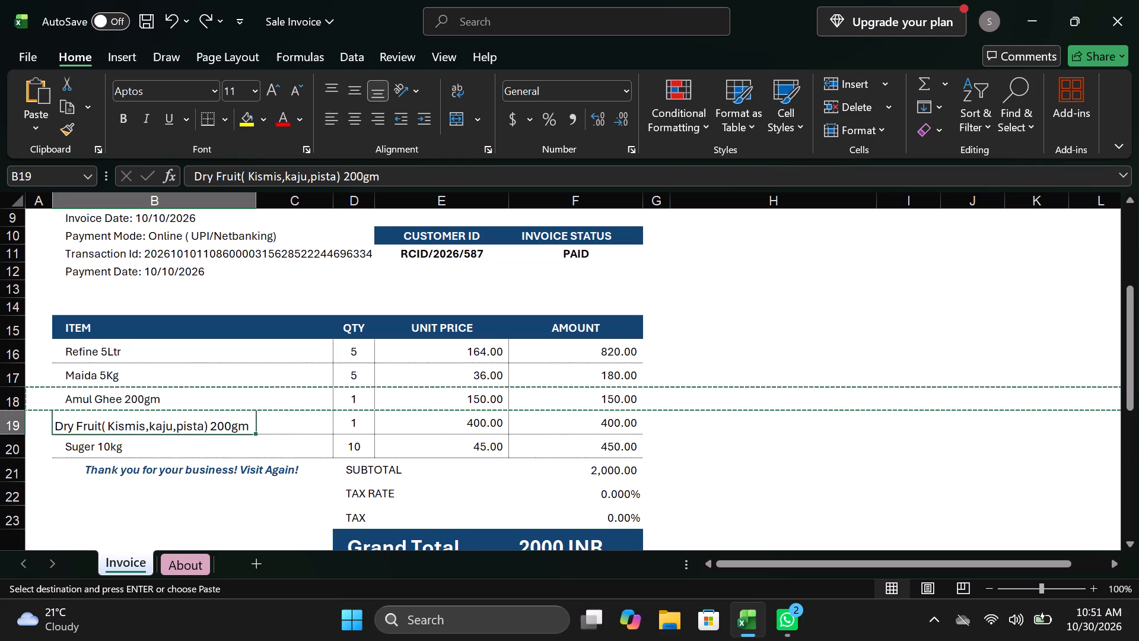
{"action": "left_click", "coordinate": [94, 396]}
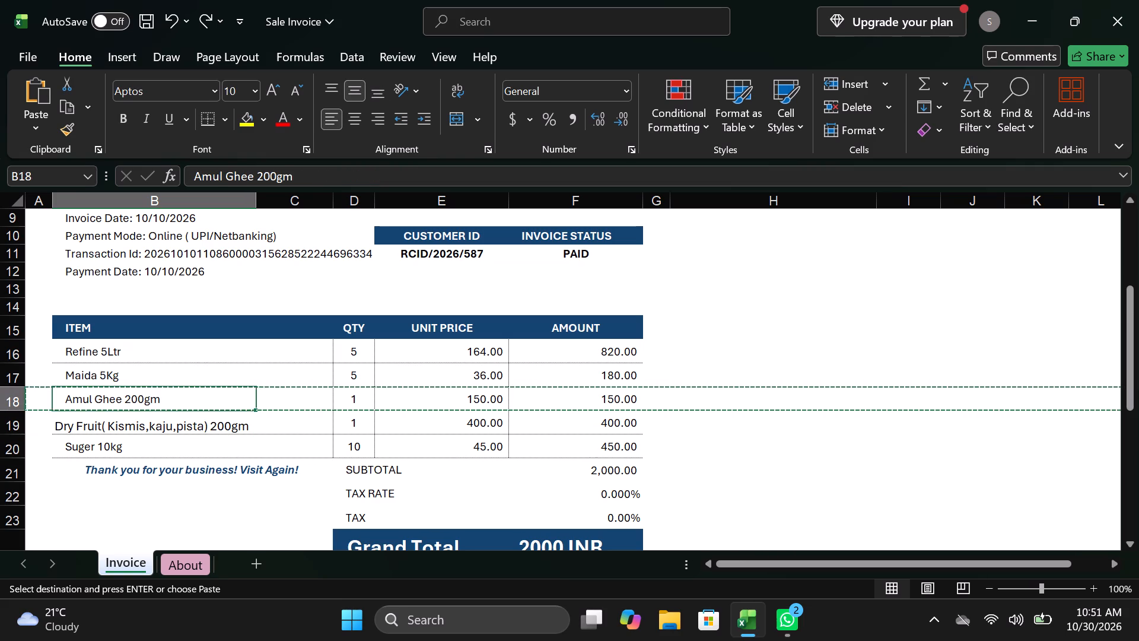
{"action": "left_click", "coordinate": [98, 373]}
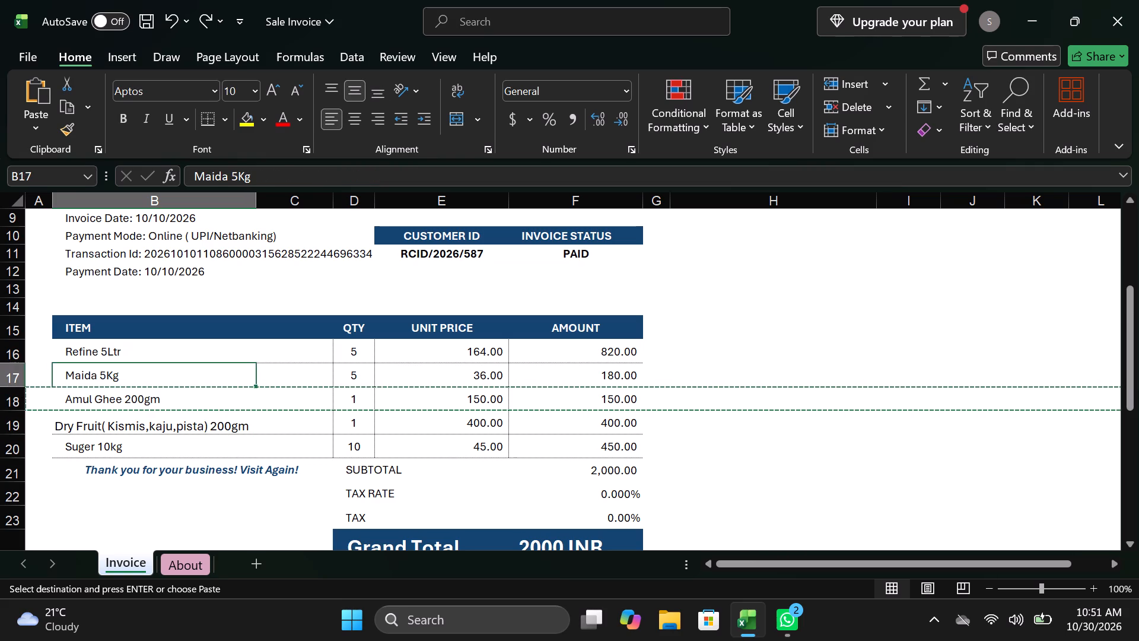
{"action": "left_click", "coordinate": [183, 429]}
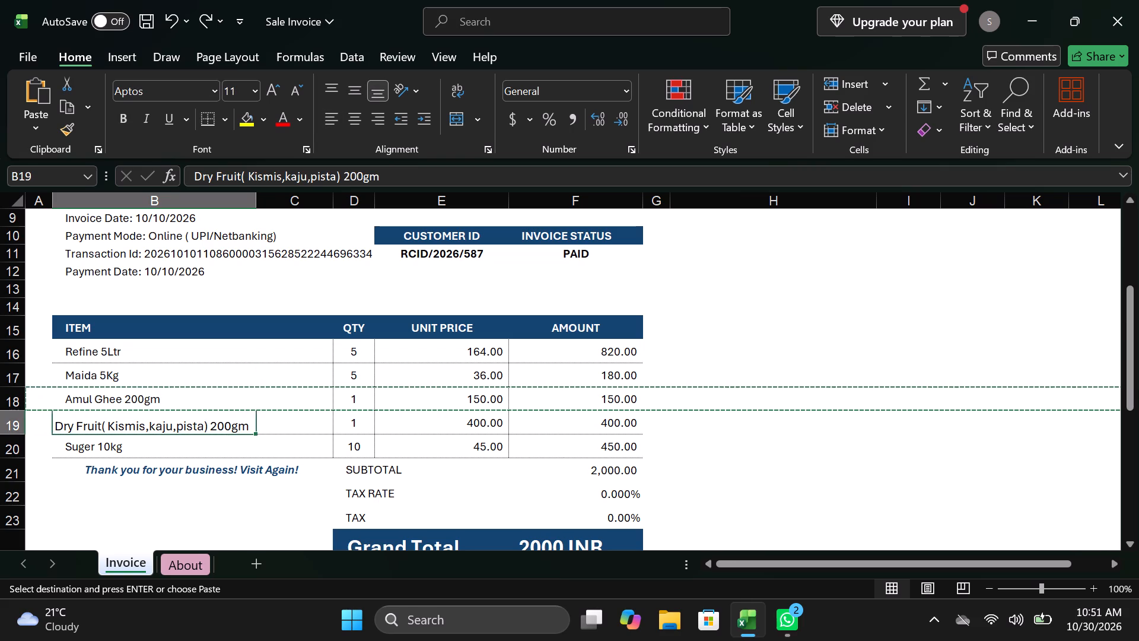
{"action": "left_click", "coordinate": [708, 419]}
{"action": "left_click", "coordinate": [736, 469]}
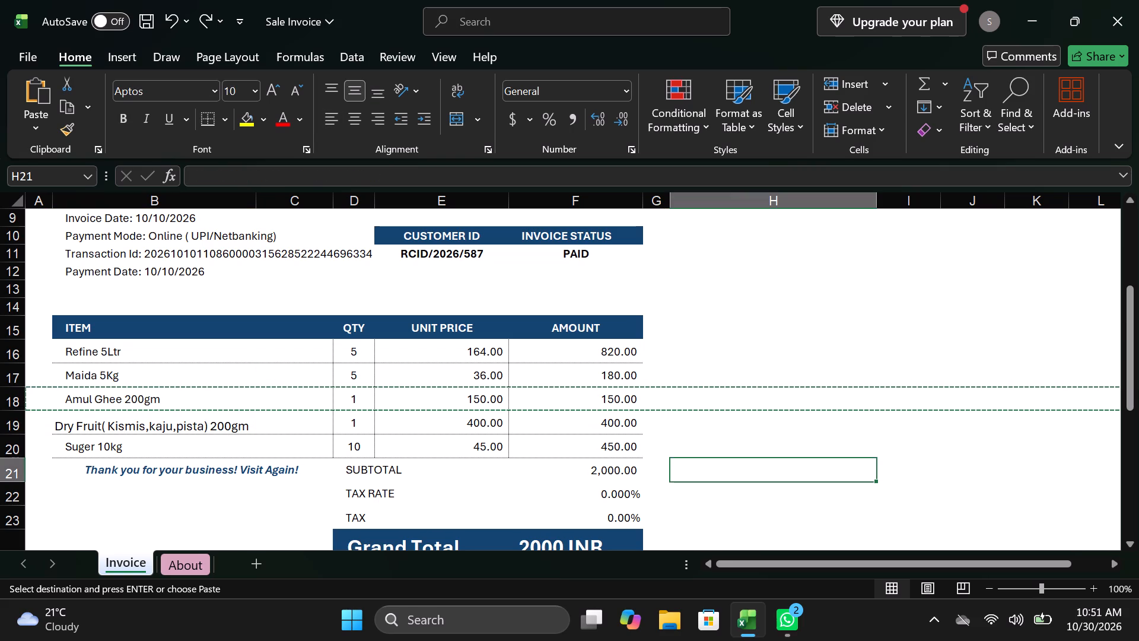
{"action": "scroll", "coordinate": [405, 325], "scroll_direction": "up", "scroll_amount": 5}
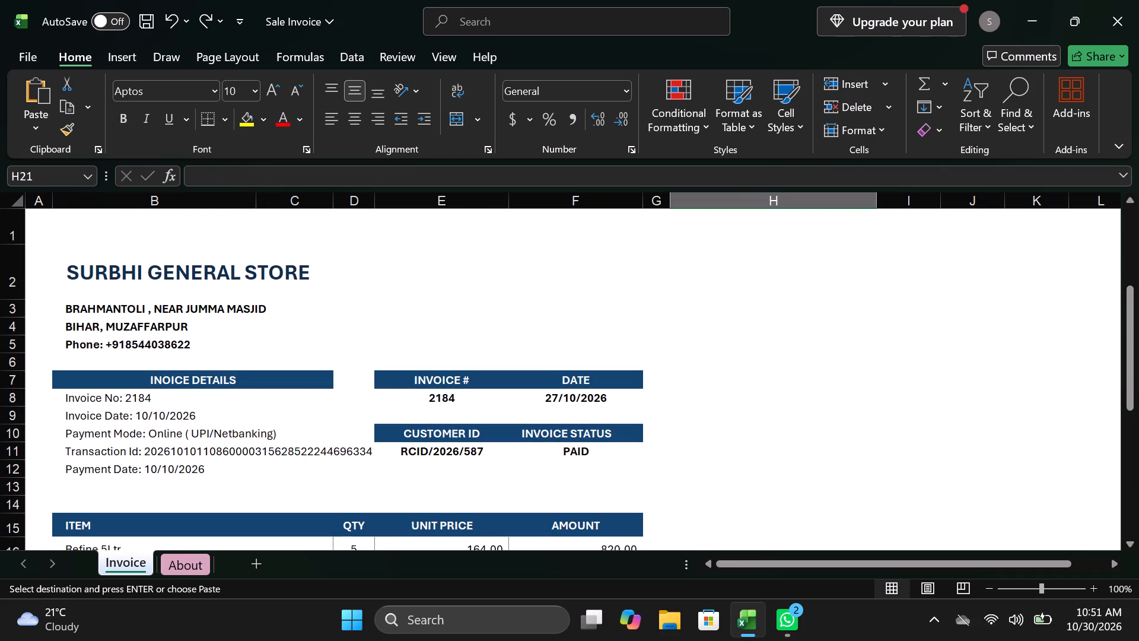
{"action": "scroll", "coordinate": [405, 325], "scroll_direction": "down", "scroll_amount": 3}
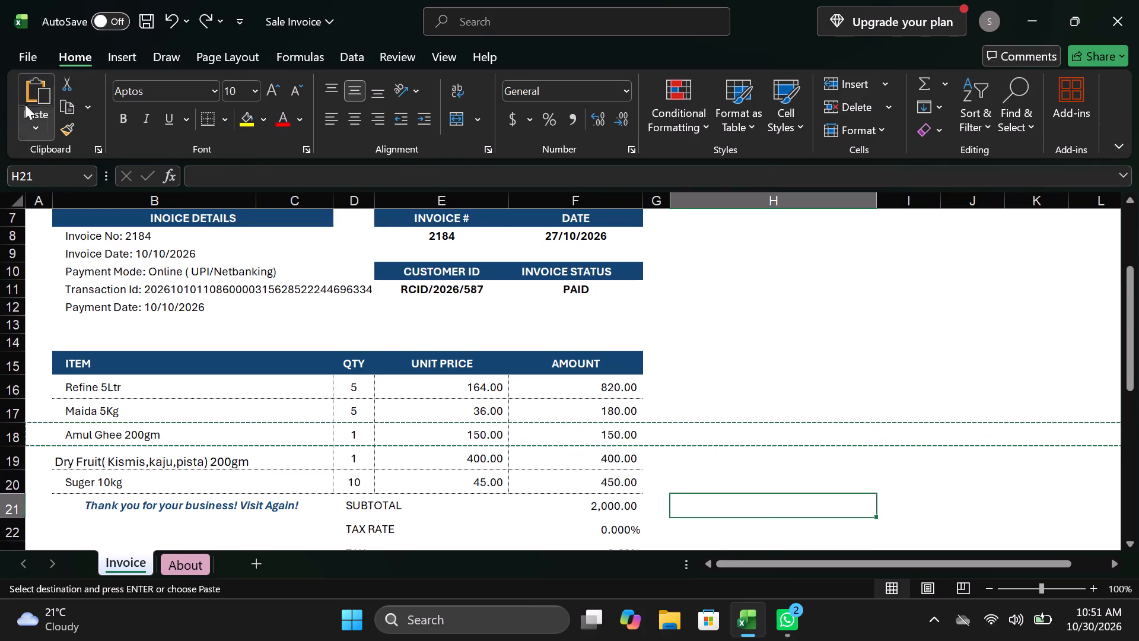
Save the invoice as a PDF named Sale Invoice in the Documents folder, replacing the existing file.
{"action": "left_click", "coordinate": [27, 61]}
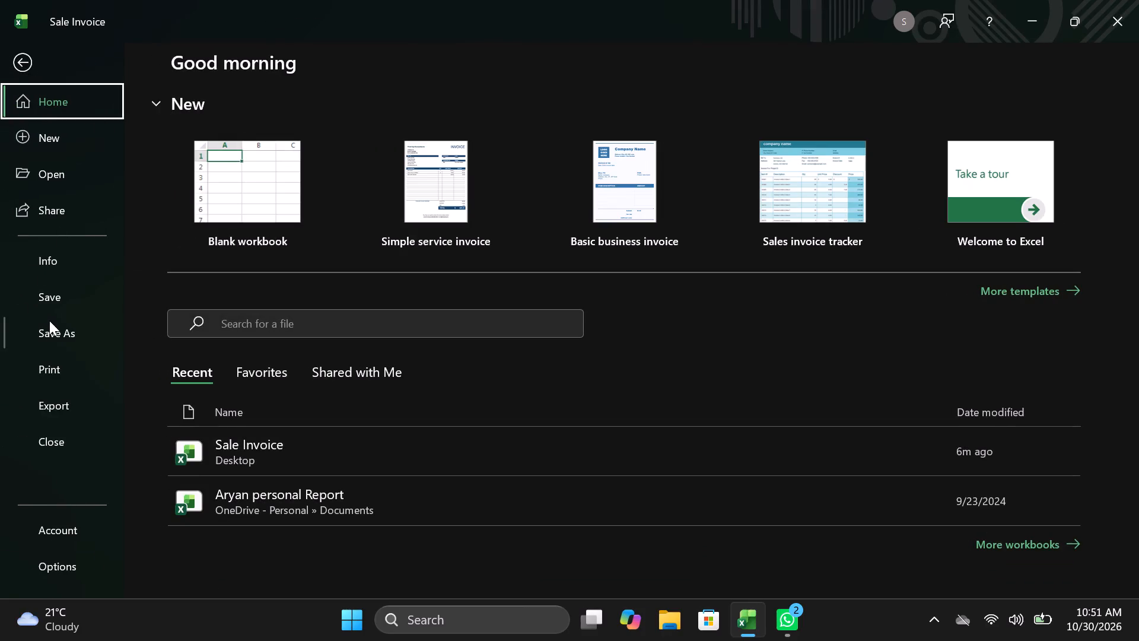
{"action": "left_click", "coordinate": [52, 332]}
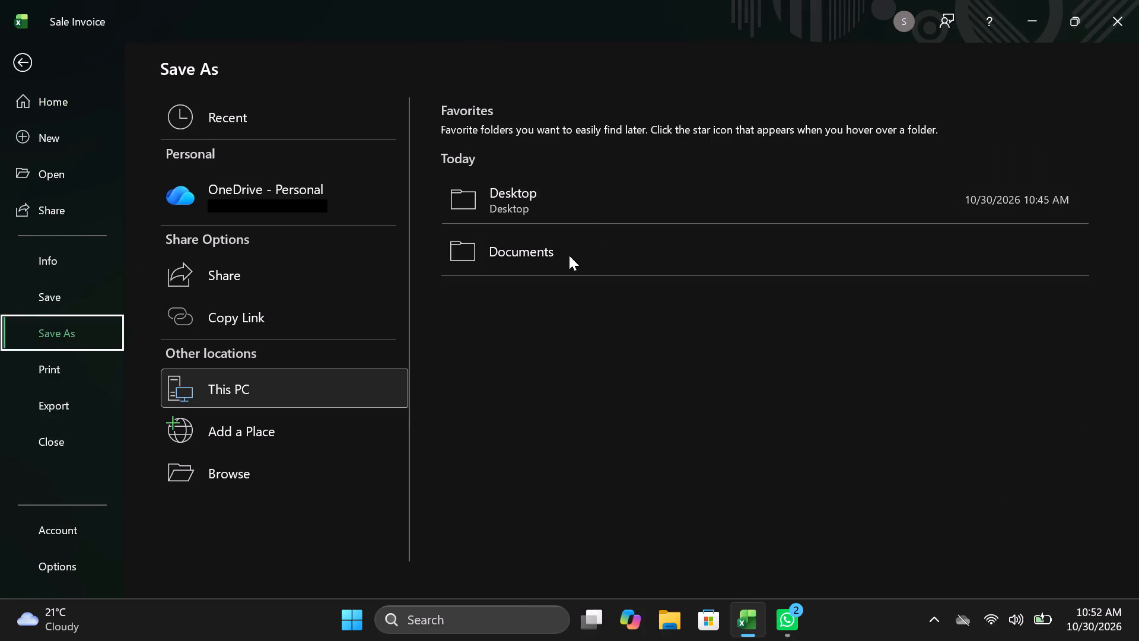
{"action": "left_click", "coordinate": [569, 255]}
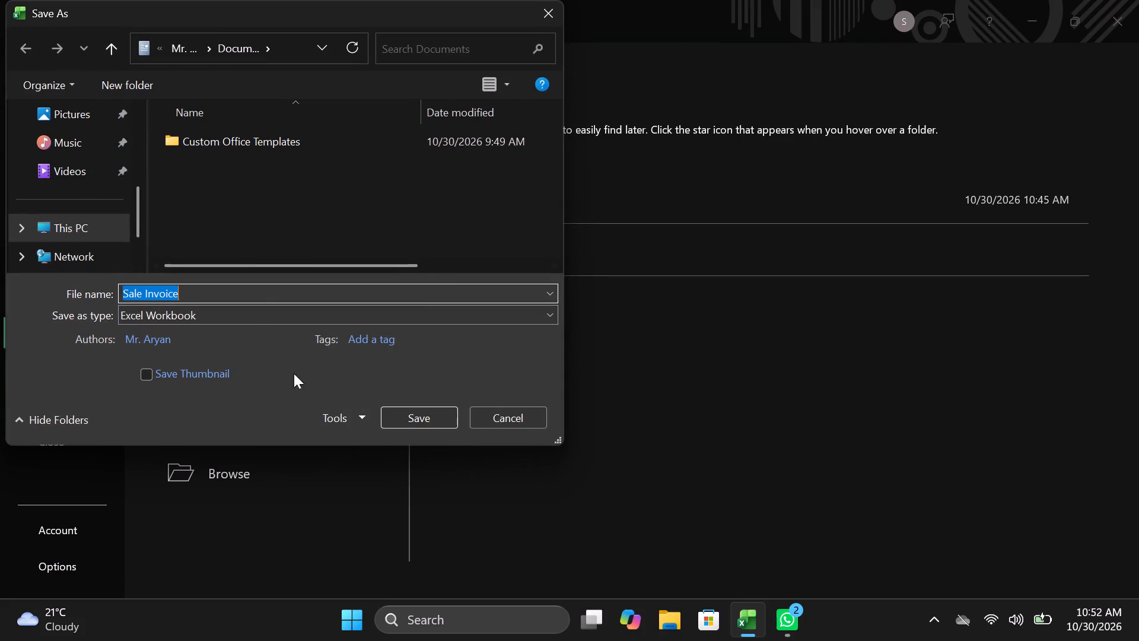
{"action": "left_click", "coordinate": [250, 310]}
{"action": "left_click", "coordinate": [125, 380]}
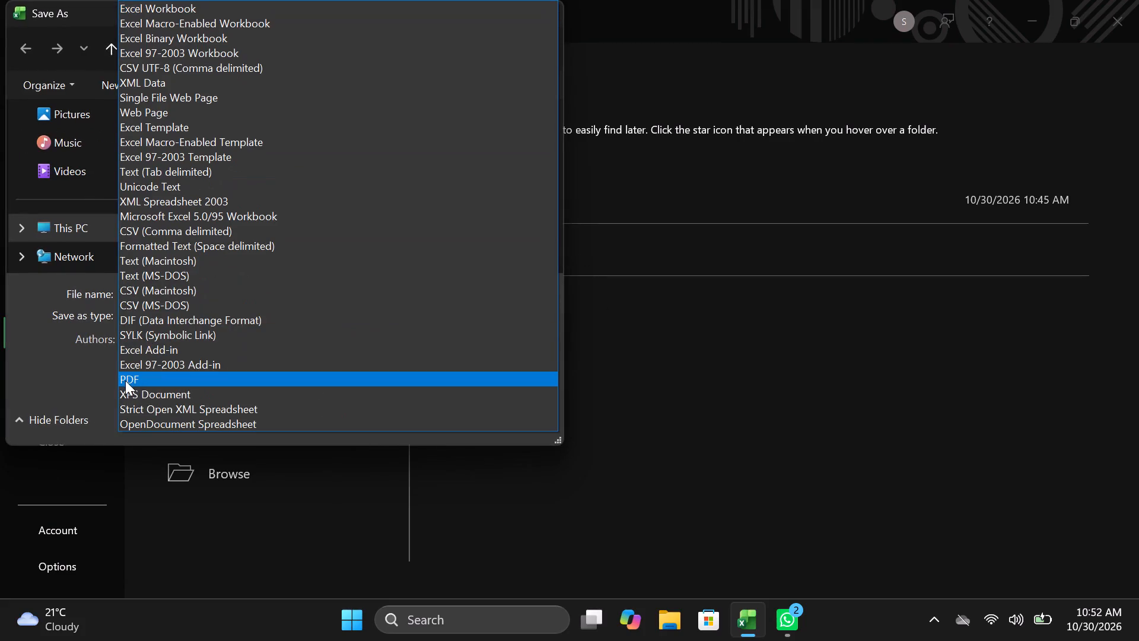
{"action": "left_click", "coordinate": [405, 487]}
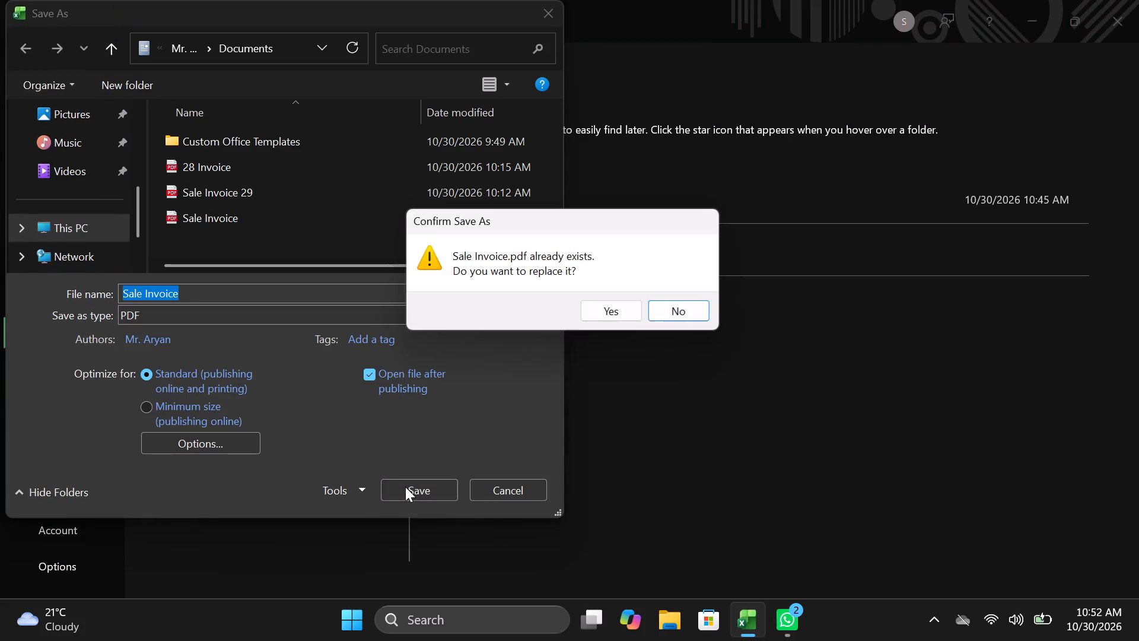
{"action": "left_click", "coordinate": [594, 309]}
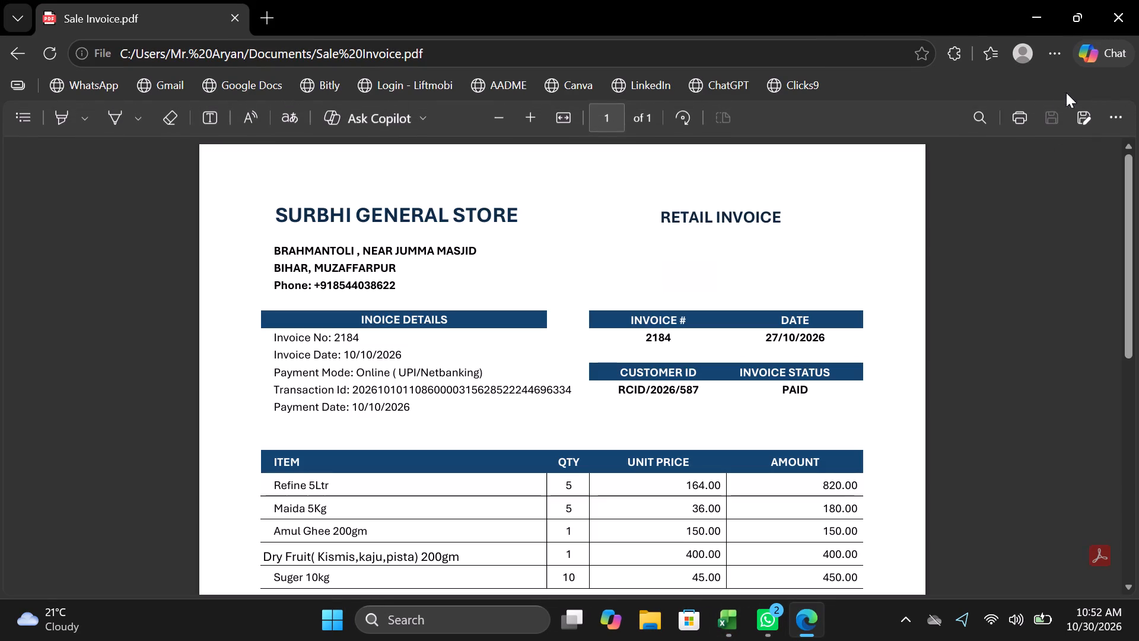
Save a copy of the open invoice PDF in the Downloads folder under the name "10 oct 2026 Invoice".
{"action": "left_click", "coordinate": [1086, 118]}
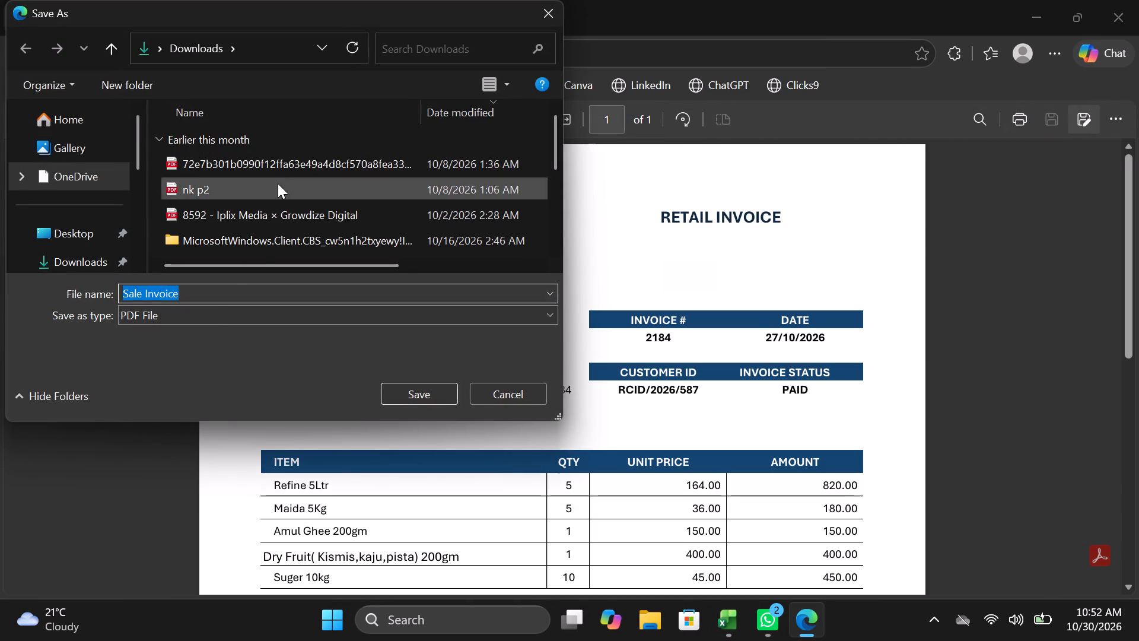
{"action": "left_click", "coordinate": [212, 294]}
{"action": "key", "text": "space"}
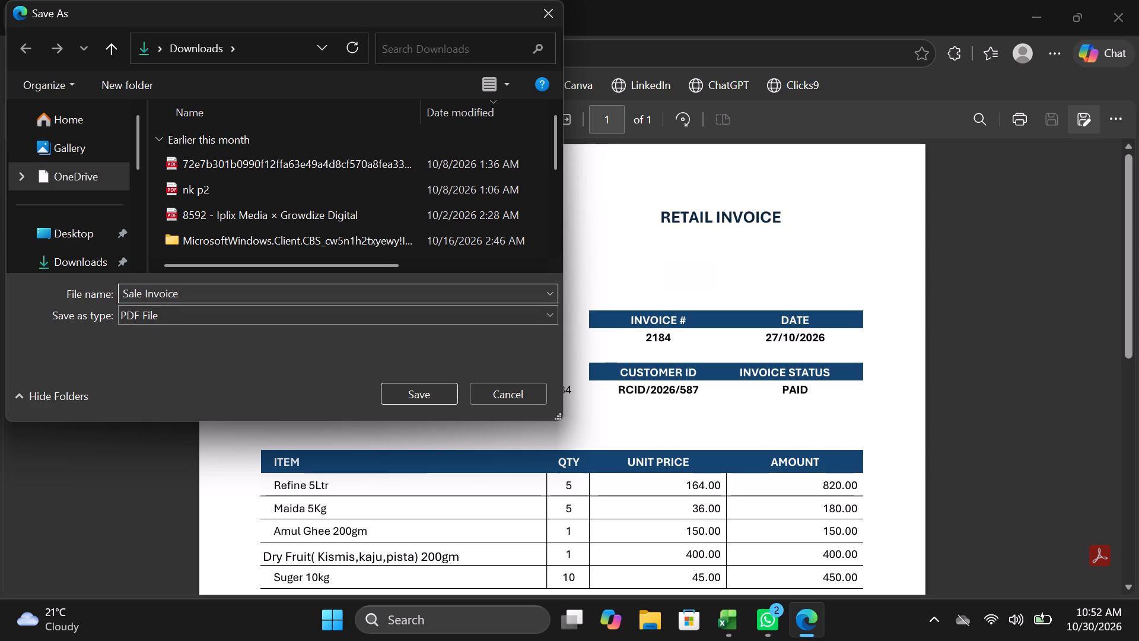
{"action": "key", "text": "BackSpace"}
{"action": "key", "text": "BackSpace"}
{"action": "key", "text": "BackSpace"}
{"action": "key", "text": "BackSpace"}
{"action": "key", "text": "BackSpace"}
{"action": "key", "text": "BackSpace"}
{"action": "key", "text": "BackSpace"}
{"action": "key", "text": "BackSpace"}
{"action": "key", "text": "BackSpace"}
{"action": "key", "text": "BackSpace"}
{"action": "key", "text": "BackSpace"}
{"action": "key", "text": "BackSpace"}
{"action": "key", "text": "BackSpace"}
{"action": "key", "text": "BackSpace"}
{"action": "key", "text": "BackSpace"}
{"action": "key", "text": "BackSpace"}
{"action": "key", "text": "BackSpace"}
{"action": "key", "text": "BackSpace"}
{"action": "key", "text": "BackSpace"}
{"action": "key", "text": "BackSpace"}
{"action": "type", "text": "10 oct 2026 Invoice"}
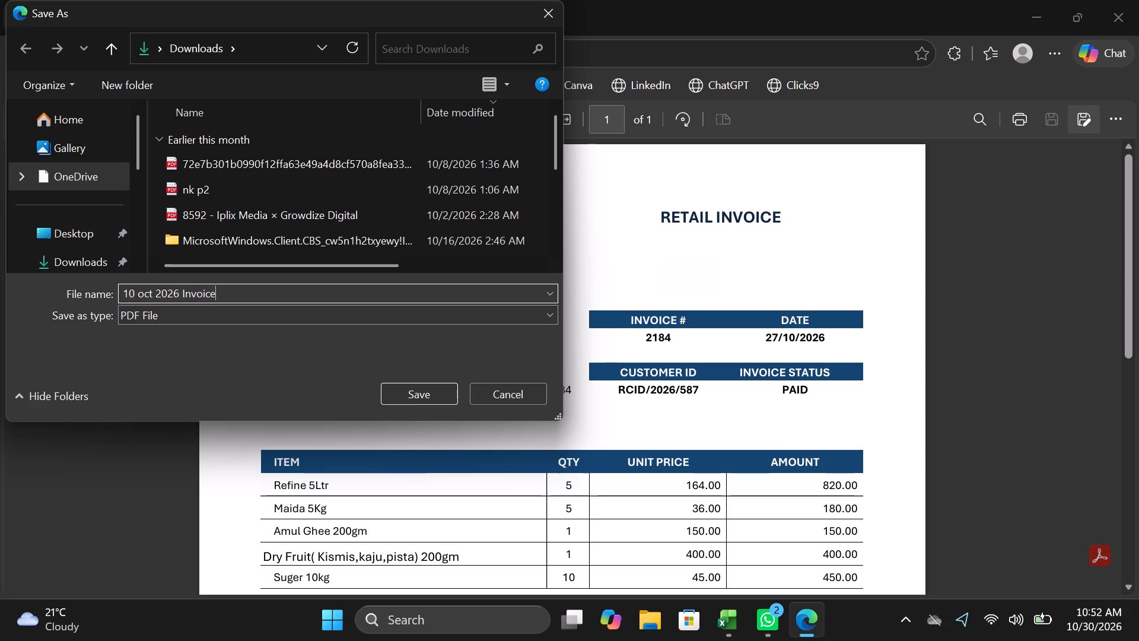
{"action": "left_click", "coordinate": [410, 388]}
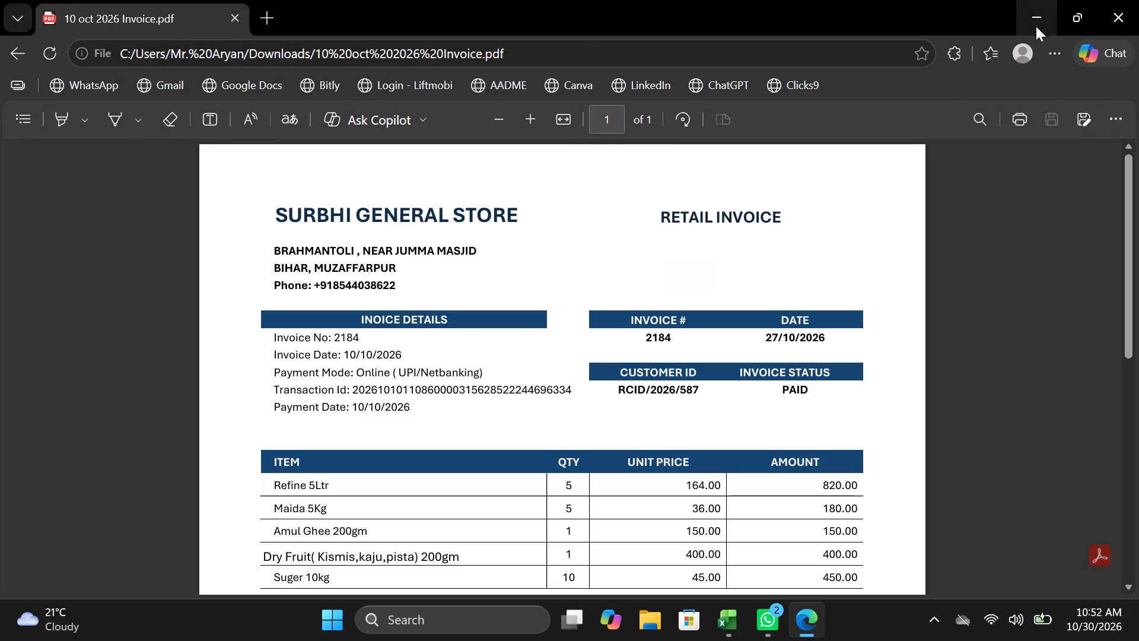
Move the "10 oct 2026 Invoice" PDF from the Downloads folder to the desktop, below the 28sept2026 Invoice file.
{"action": "left_click", "coordinate": [1033, 21]}
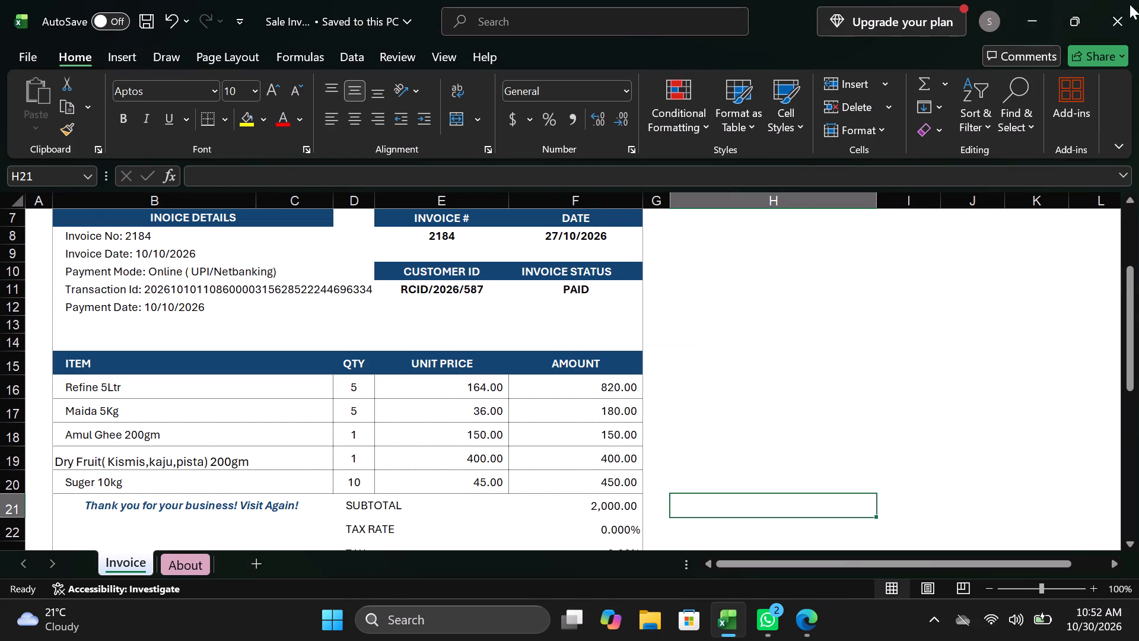
{"action": "left_click", "coordinate": [1025, 8]}
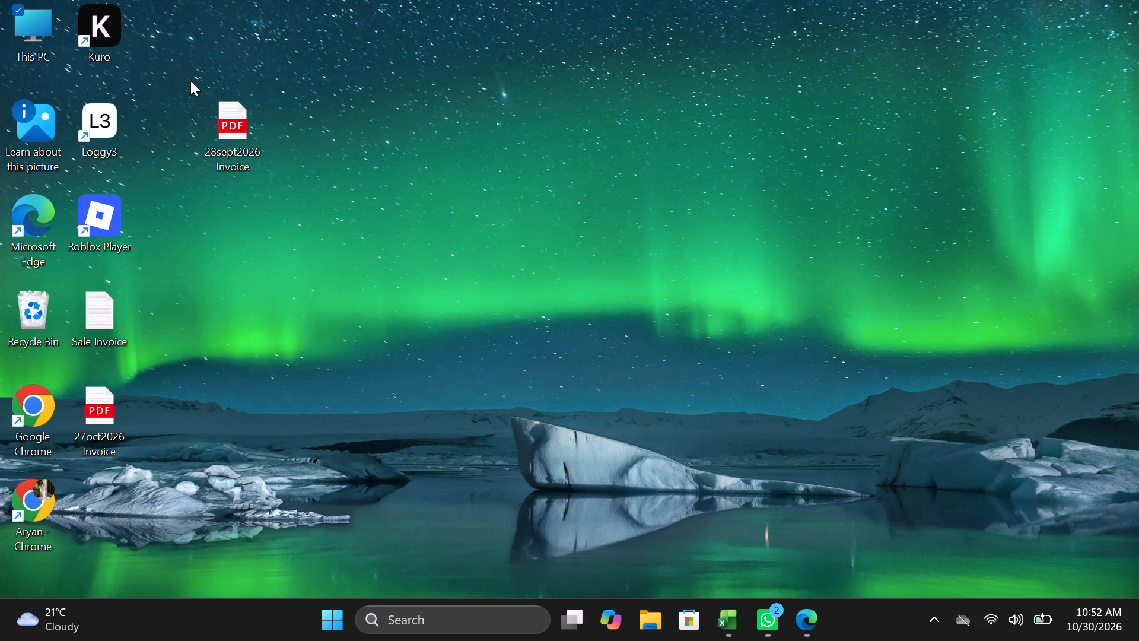
{"action": "double_click", "coordinate": [24, 42]}
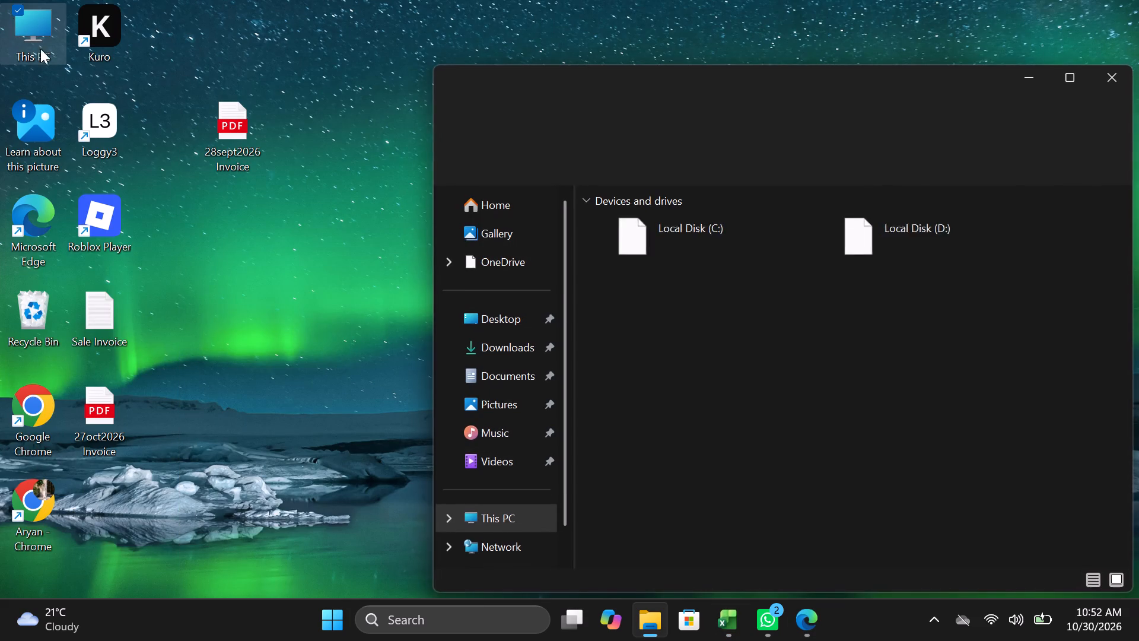
{"action": "double_click", "coordinate": [487, 345]}
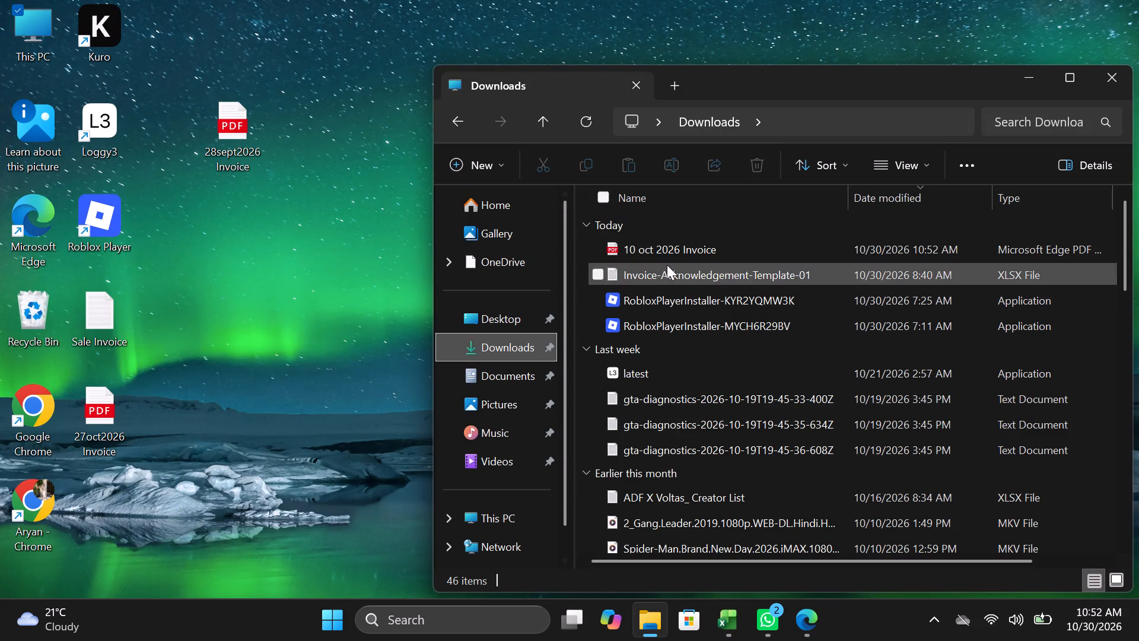
{"action": "left_click_drag", "start_coordinate": [680, 252], "coordinate": [228, 205]}
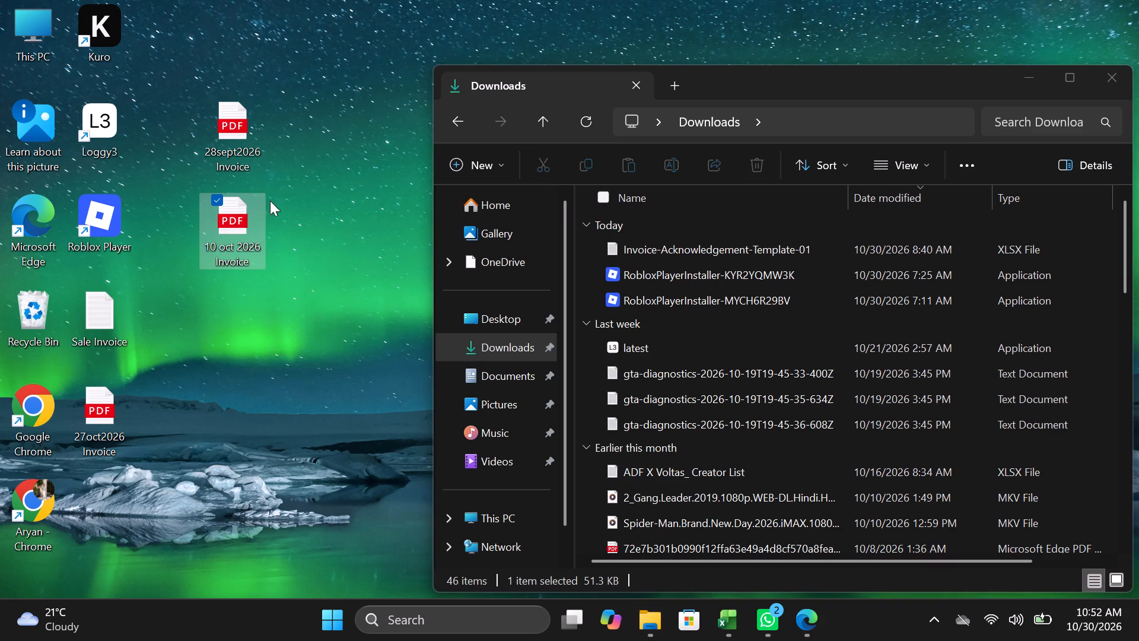
{"action": "left_click", "coordinate": [1120, 84]}
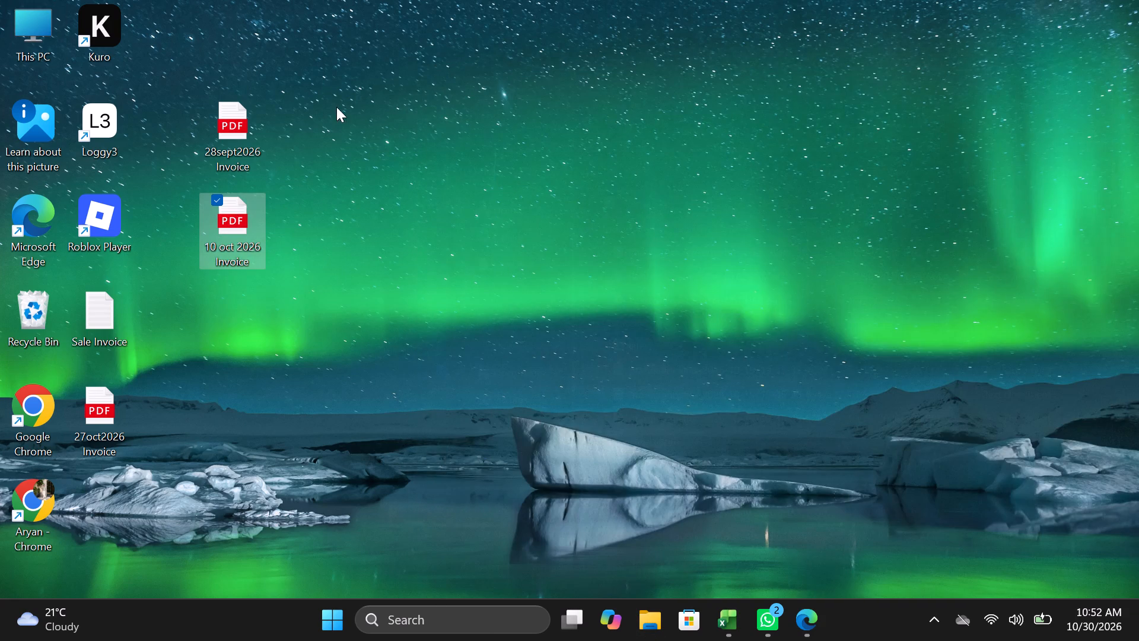
Open the 28sept2026 Invoice and the 27oct2026 Invoice PDFs from the desktop and check their details, items and totals.
{"action": "double_click", "coordinate": [234, 149]}
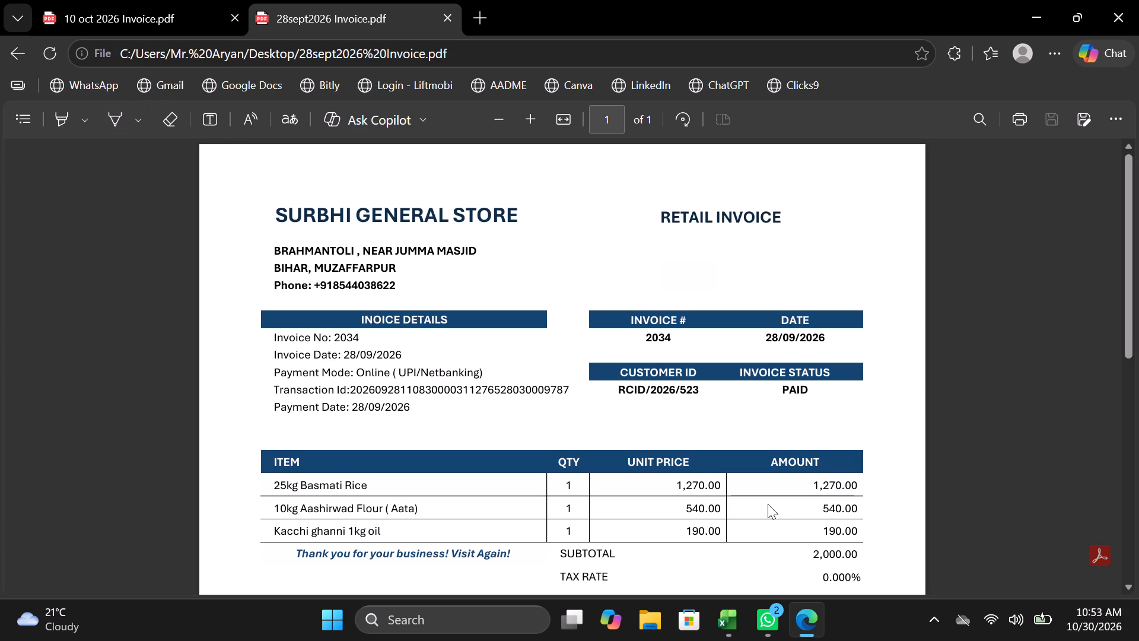
{"action": "scroll", "coordinate": [768, 504], "scroll_direction": "down", "scroll_amount": 1}
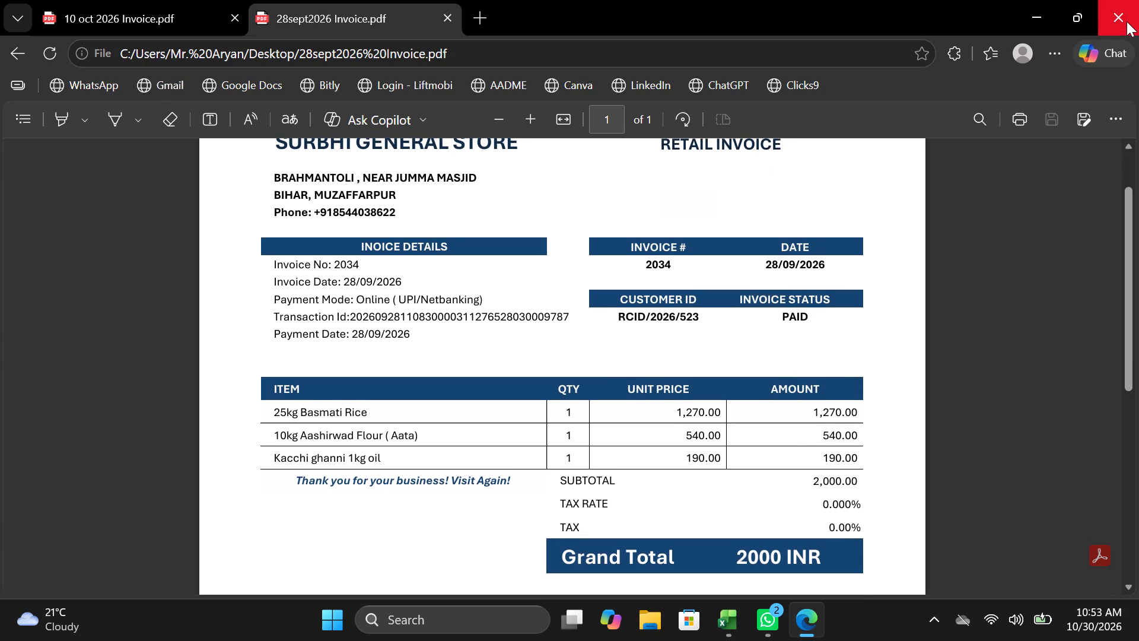
{"action": "left_click", "coordinate": [446, 16]}
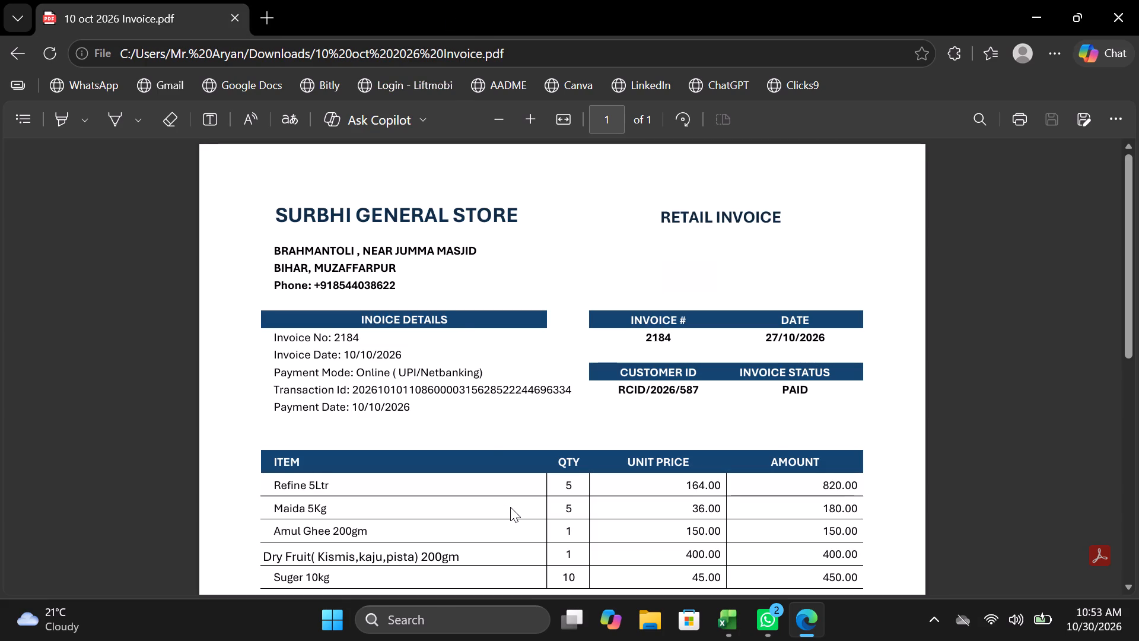
{"action": "left_click", "coordinate": [1128, 4]}
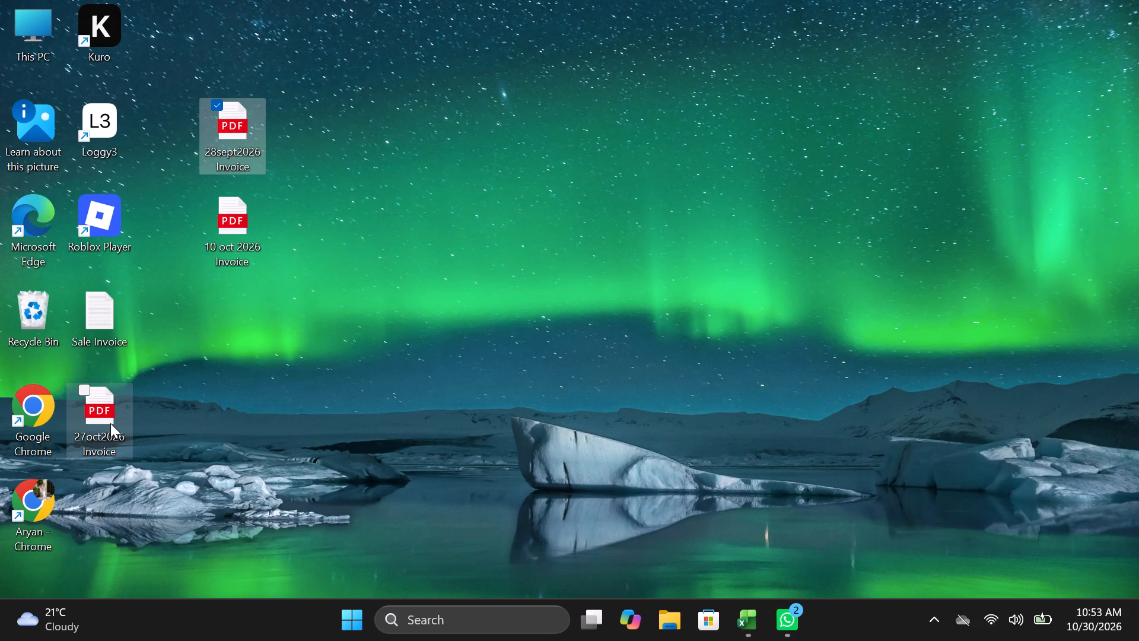
{"action": "double_click", "coordinate": [110, 423]}
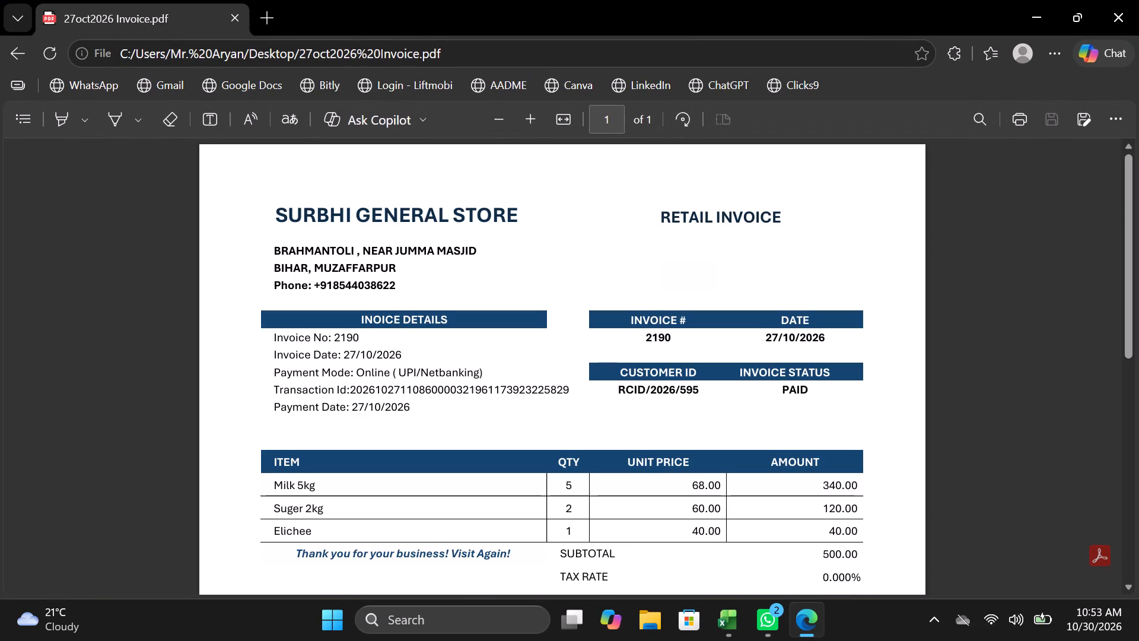
{"action": "scroll", "coordinate": [540, 403], "scroll_direction": "down", "scroll_amount": 1}
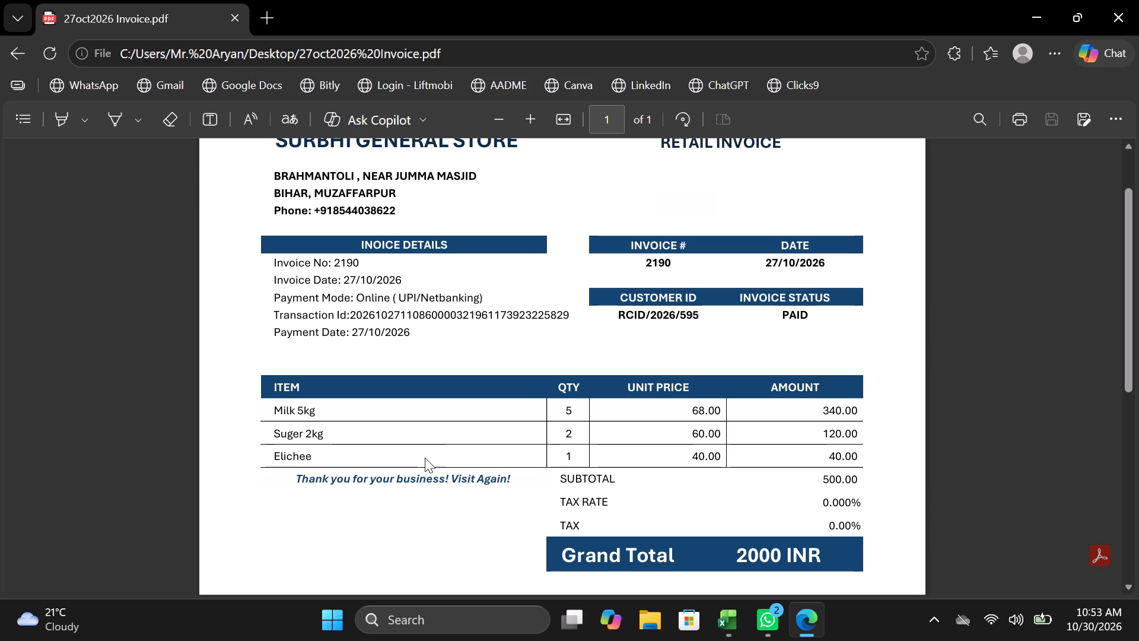
{"action": "scroll", "coordinate": [425, 458], "scroll_direction": "down", "scroll_amount": 1}
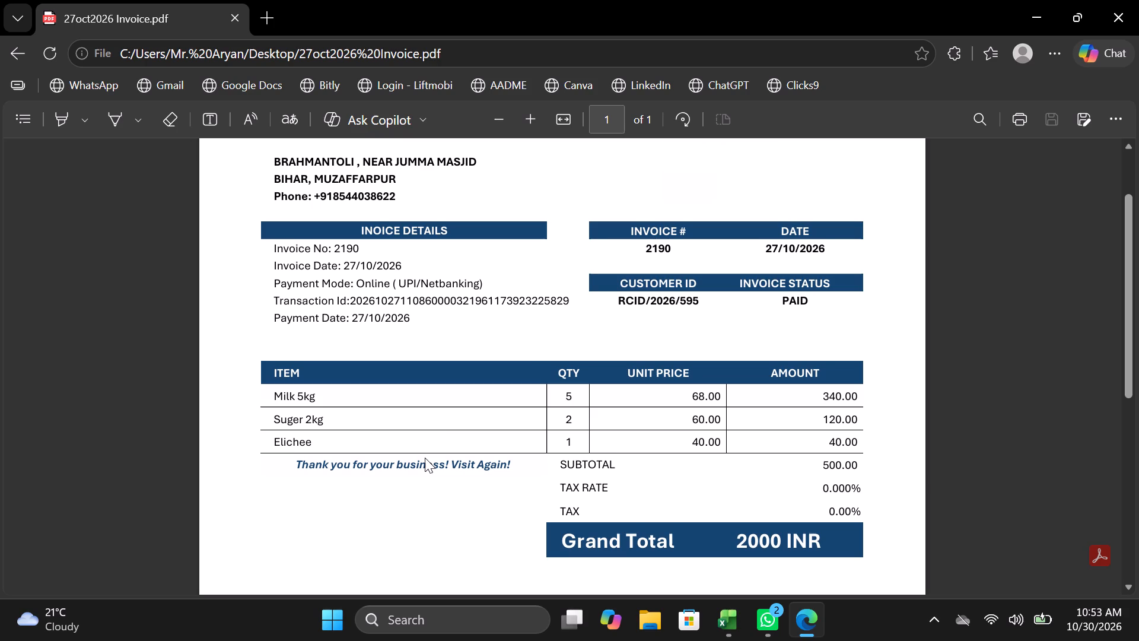
Close the 27oct2026 Invoice PDF to return to the desktop.
{"action": "left_click", "coordinate": [1138, 1]}
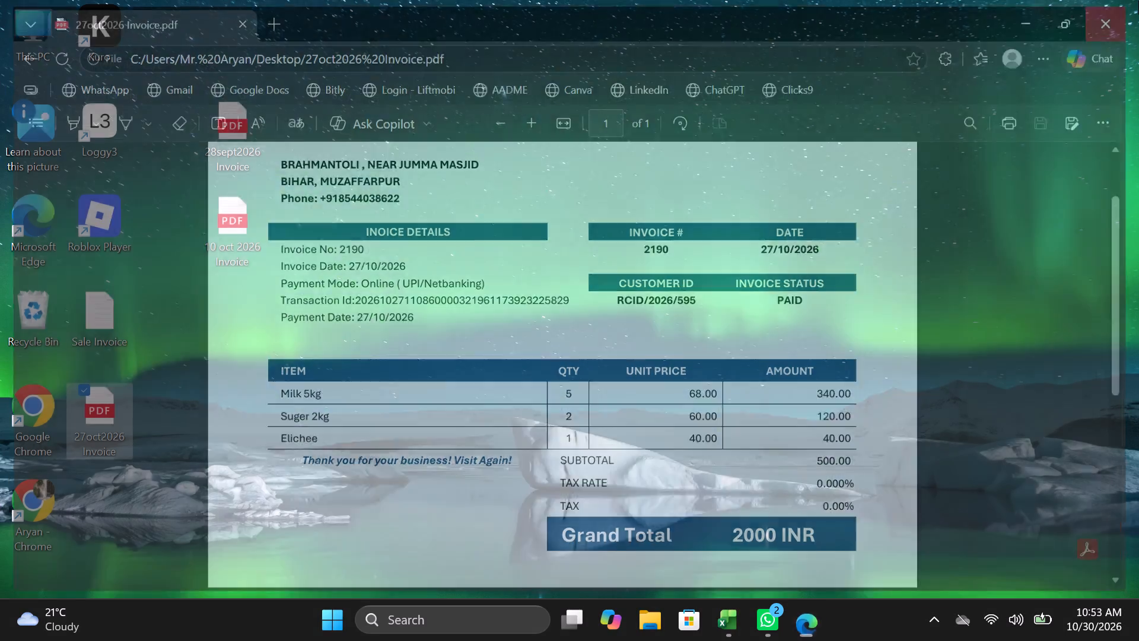
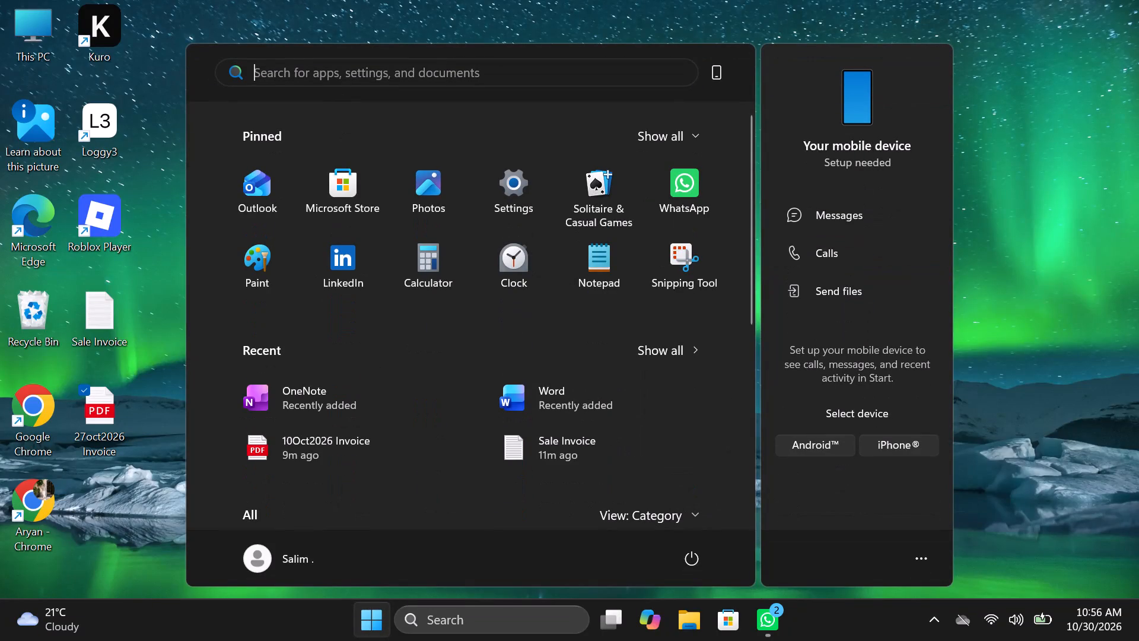
Search the computer's apps for "exc" and launch Excel.
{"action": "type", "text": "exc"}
{"action": "double_click", "coordinate": [319, 219]}
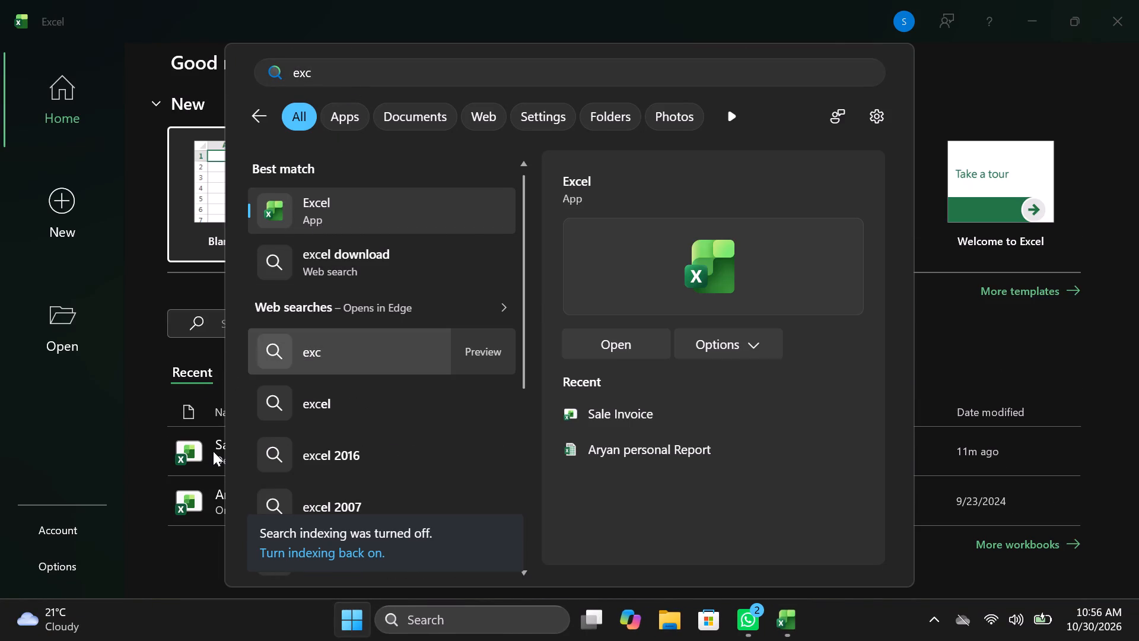
Open the Sale Invoice workbook from the recent files and set the Grand Total amount to 500 INR.
{"action": "double_click", "coordinate": [213, 451]}
{"action": "scroll", "coordinate": [421, 389], "scroll_direction": "down", "scroll_amount": 1}
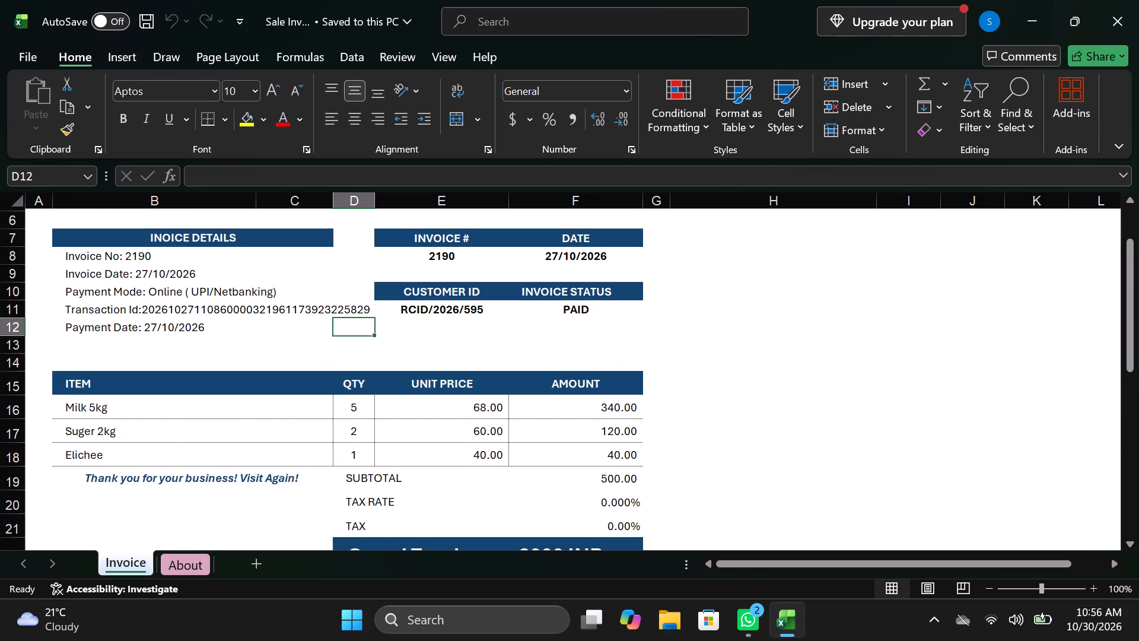
{"action": "scroll", "coordinate": [421, 389], "scroll_direction": "down", "scroll_amount": 2}
{"action": "double_click", "coordinate": [550, 516]}
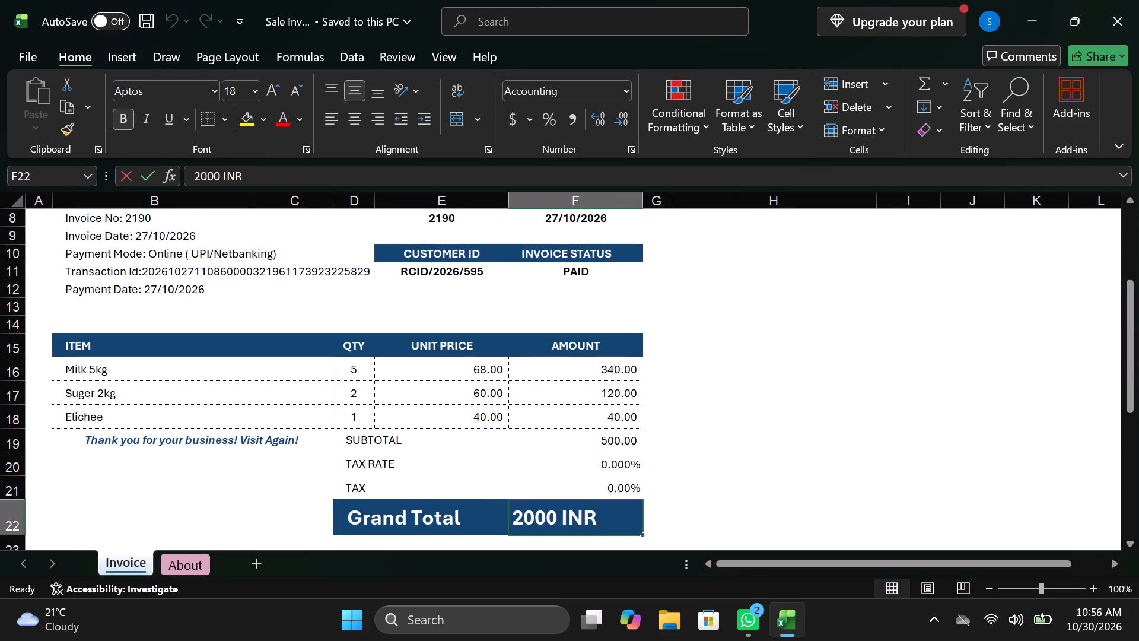
{"action": "left_click", "coordinate": [536, 517]}
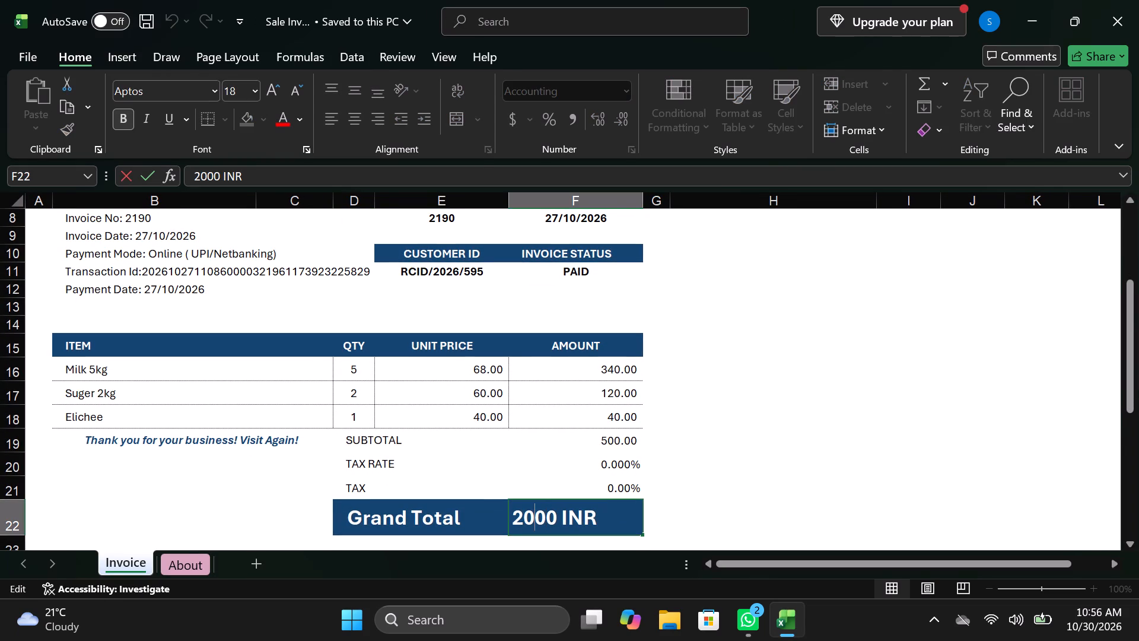
{"action": "key", "text": "BackSpace"}
{"action": "key", "text": "BackSpace"}
{"action": "key", "text": "5"}
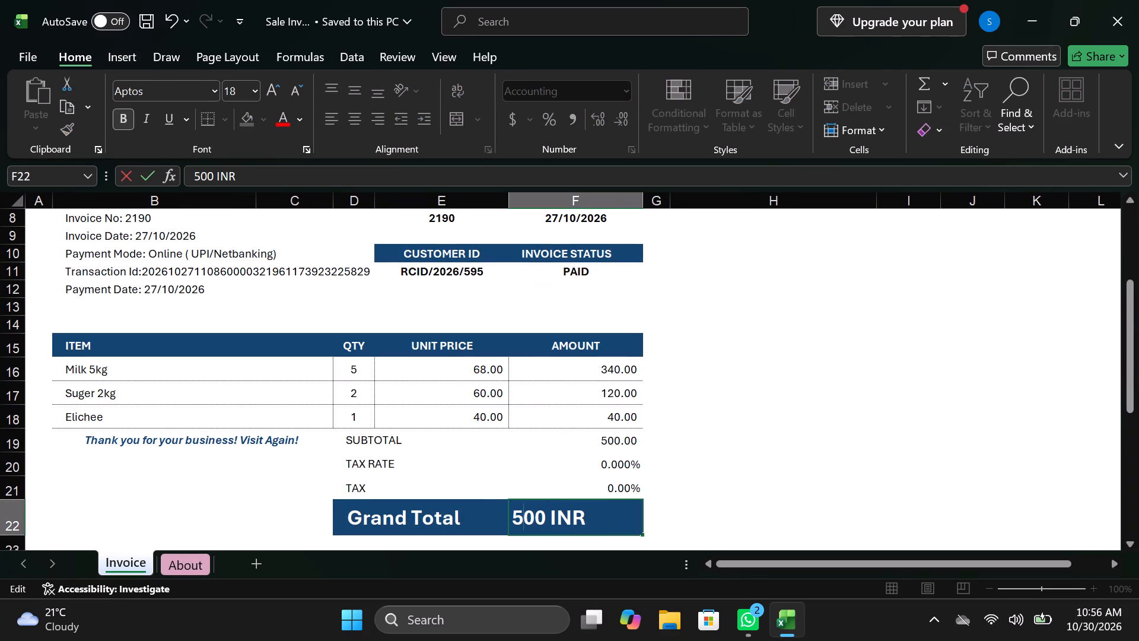
{"action": "left_click", "coordinate": [724, 458]}
Save the invoice as a PDF named Sale Invoice in the Documents folder, replacing the existing file.
{"action": "scroll", "coordinate": [724, 458], "scroll_direction": "up", "scroll_amount": 3}
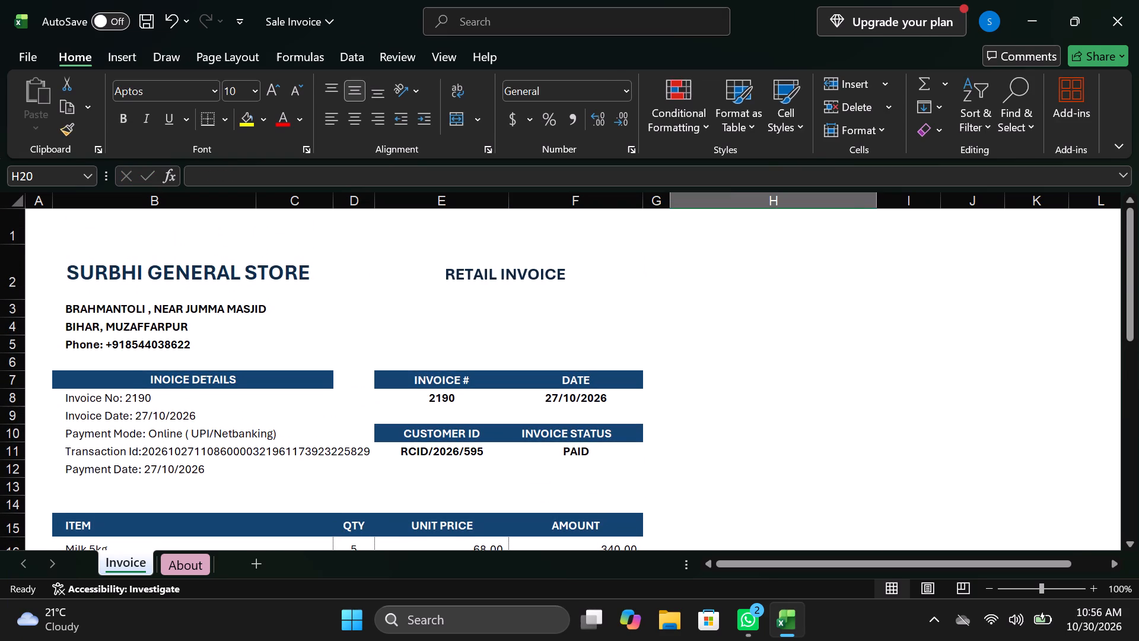
{"action": "left_click", "coordinate": [27, 56]}
{"action": "left_click", "coordinate": [56, 326]}
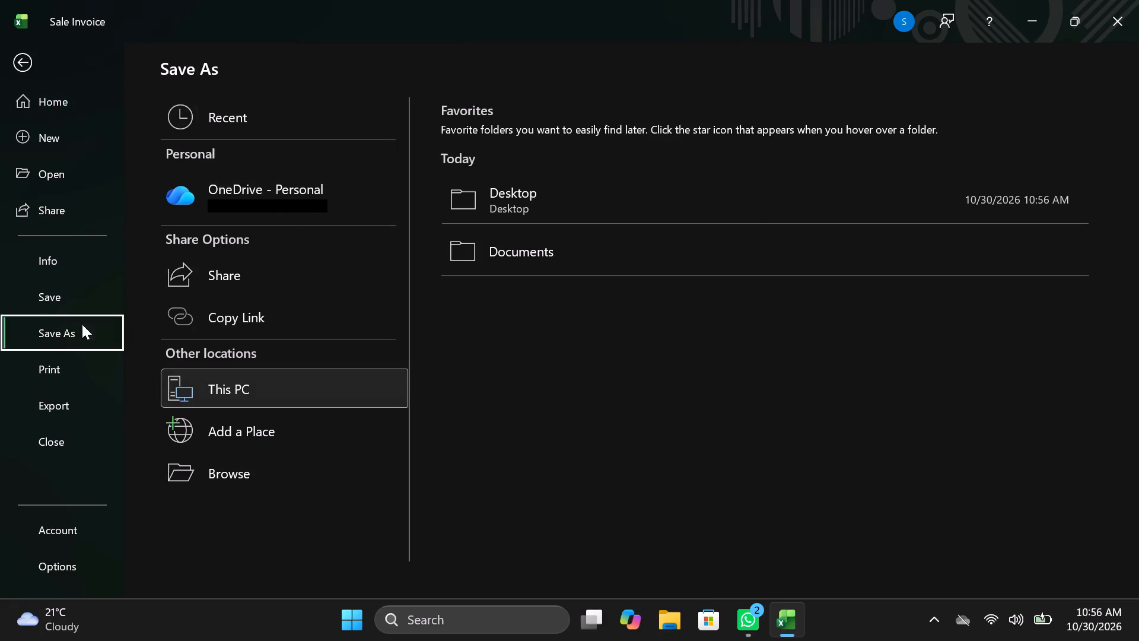
{"action": "left_click", "coordinate": [561, 252]}
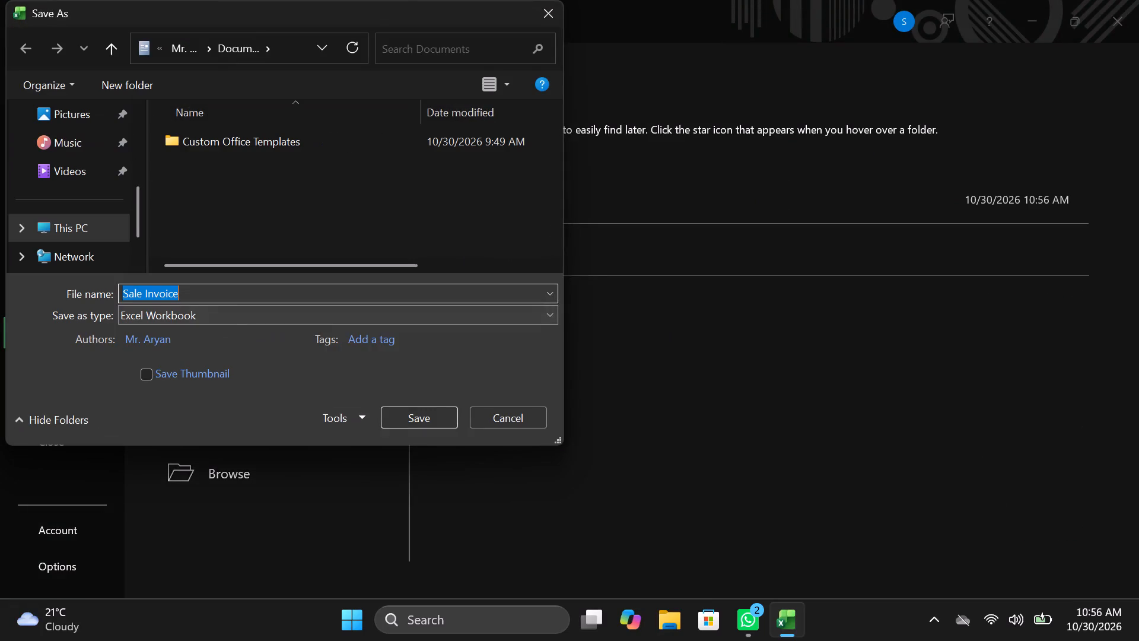
{"action": "left_click", "coordinate": [201, 287]}
{"action": "left_click", "coordinate": [210, 318]}
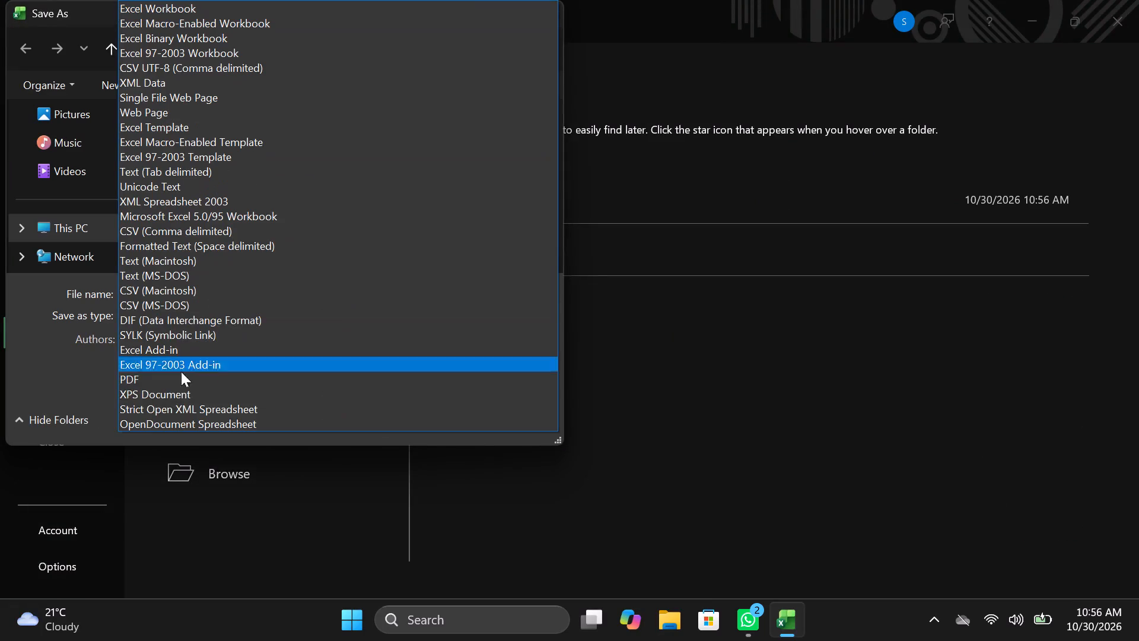
{"action": "left_click", "coordinate": [167, 378]}
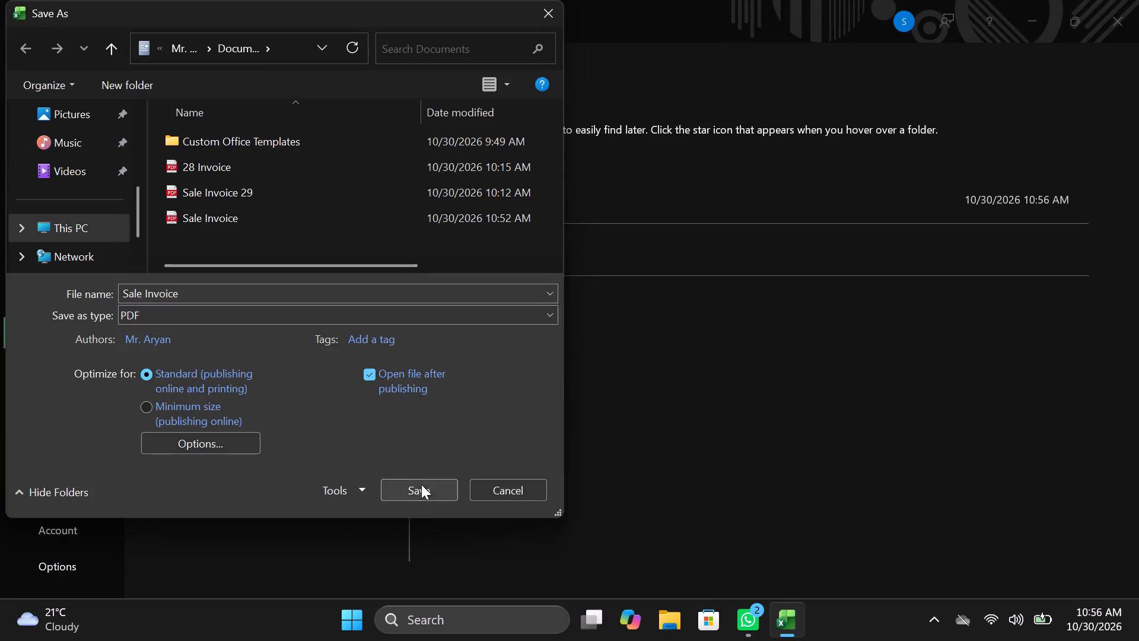
{"action": "left_click", "coordinate": [415, 494]}
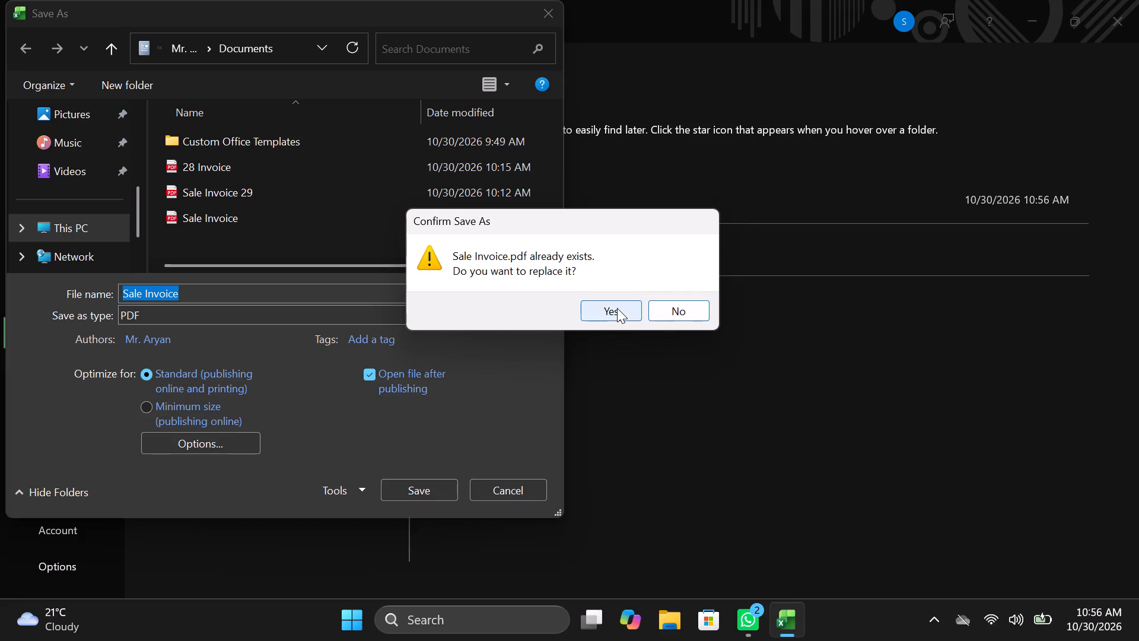
{"action": "left_click", "coordinate": [617, 308]}
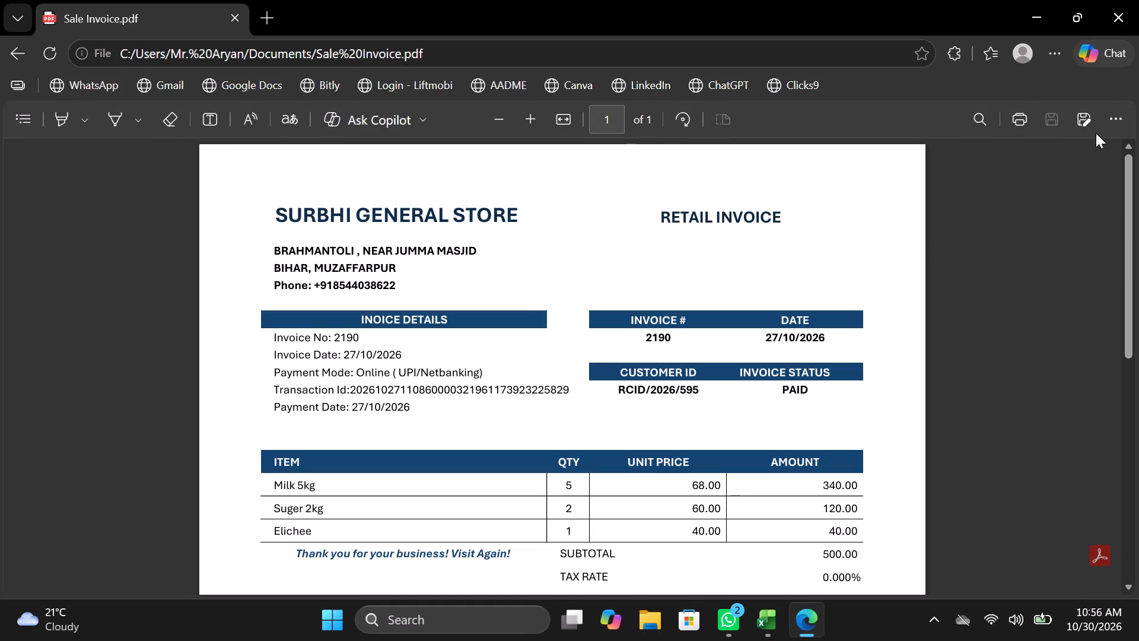
Save a copy of the opened invoice PDF in the Downloads folder as "27 oct 2026 Invoice" and close the PDF viewer.
{"action": "left_click", "coordinate": [1084, 119]}
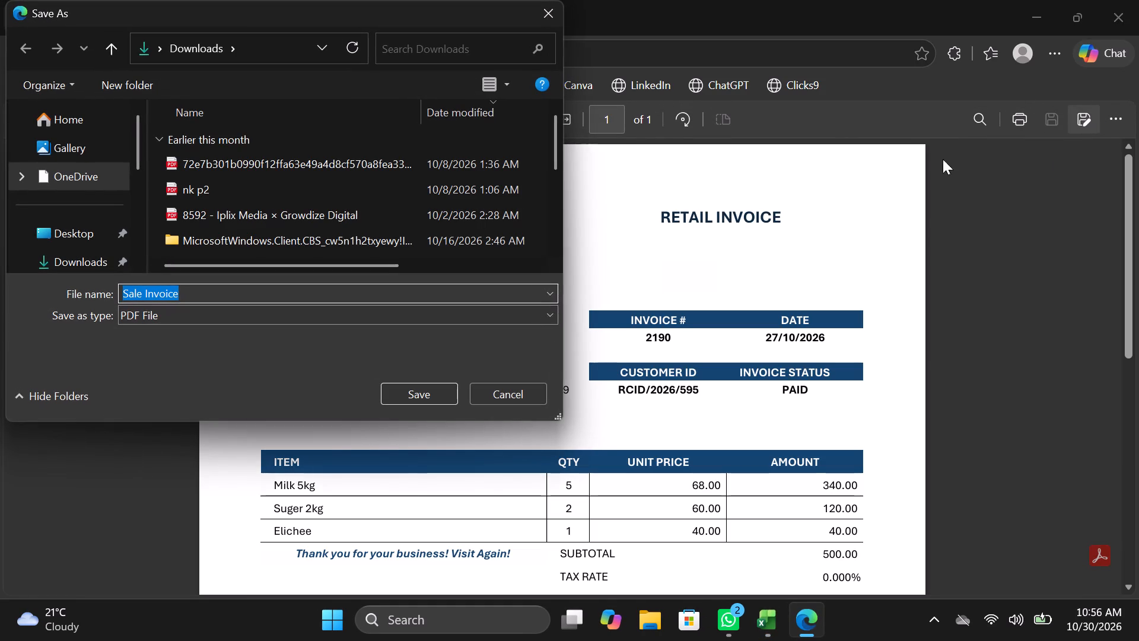
{"action": "type", "text": "27 oct 2026 Invpi"}
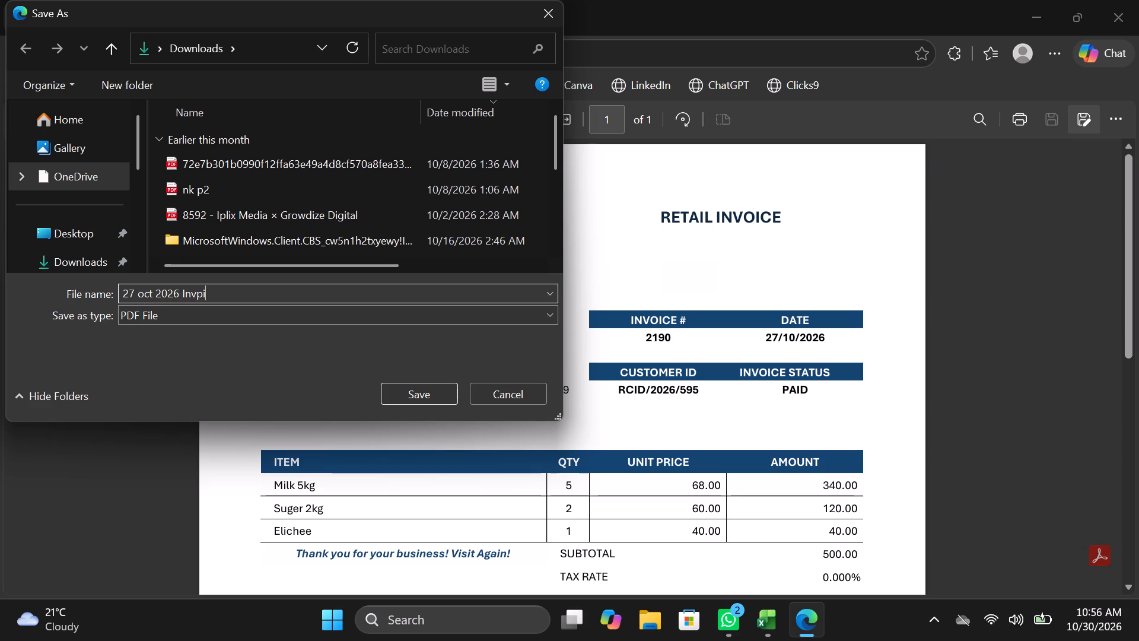
{"action": "key", "text": "BackSpace"}
{"action": "key", "text": "BackSpace"}
{"action": "type", "text": "oice"}
{"action": "left_click", "coordinate": [418, 393]}
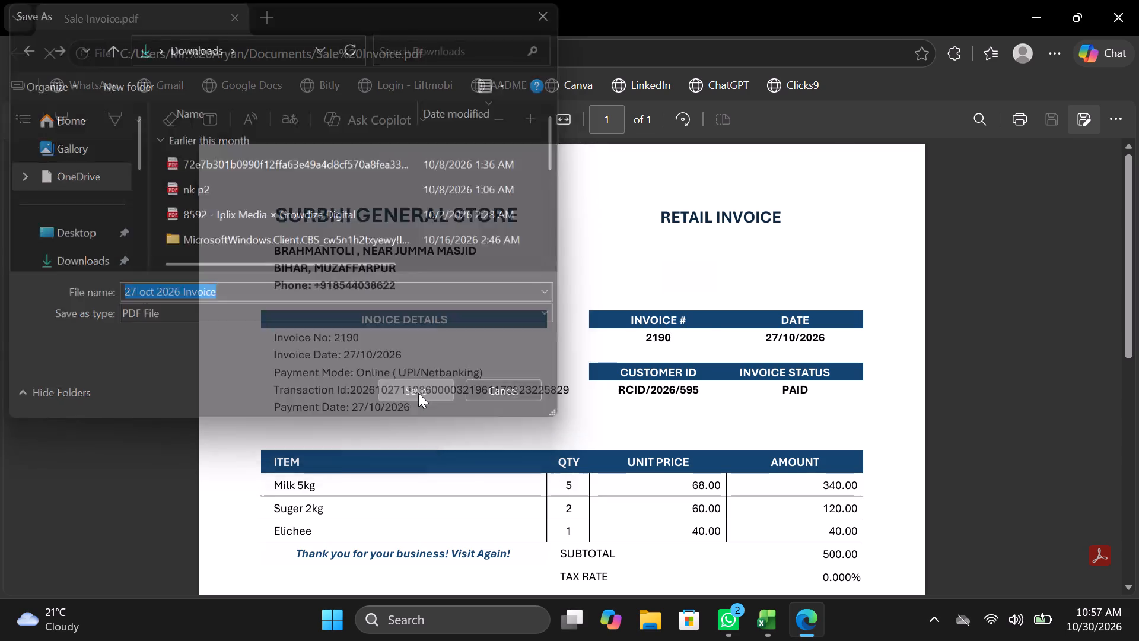
{"action": "left_click", "coordinate": [1134, 23]}
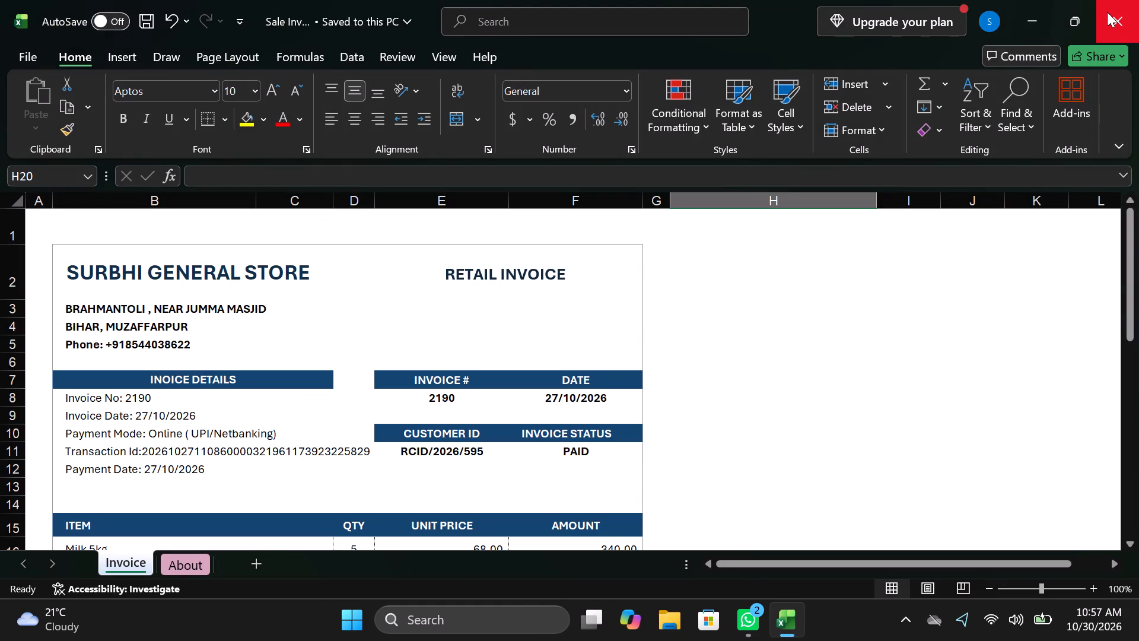
Close the Sale Invoice workbook without saving the changes.
{"action": "left_click", "coordinate": [1107, 12]}
{"action": "left_click", "coordinate": [591, 328]}
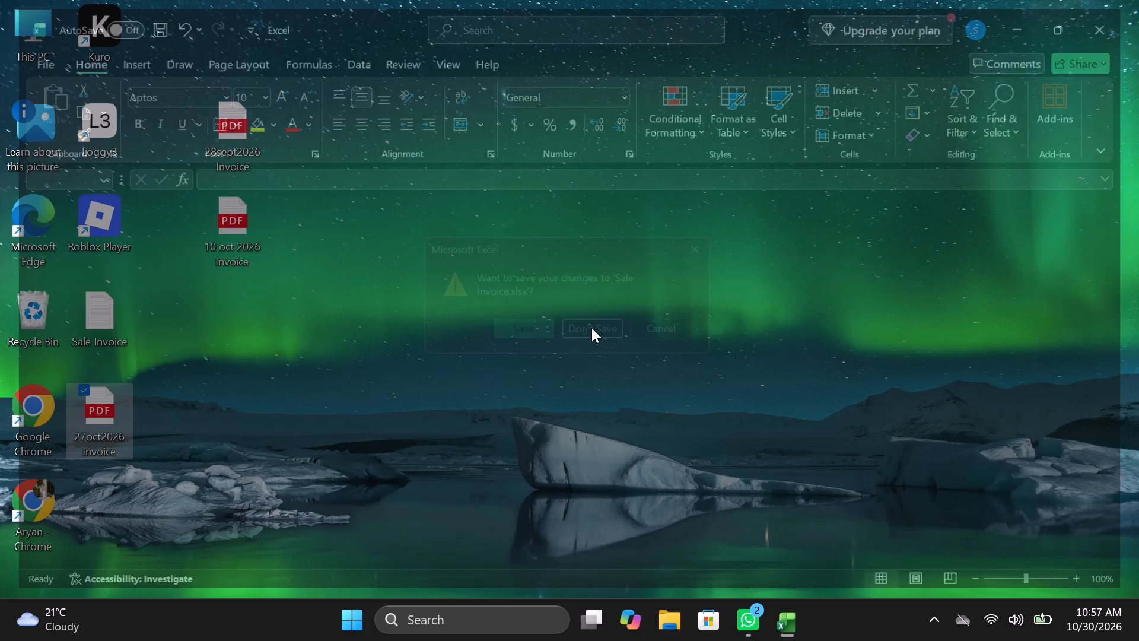
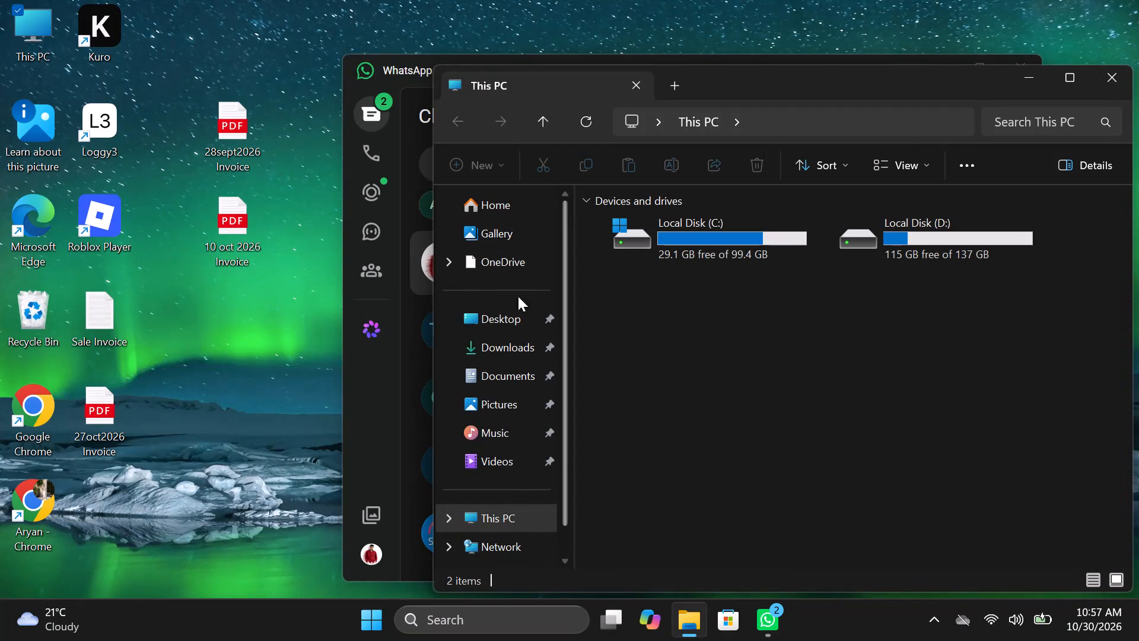
Attach the "27 oct 2026 Invoice" PDF from the Downloads folder to the message-yourself chat in WhatsApp.
{"action": "double_click", "coordinate": [502, 347]}
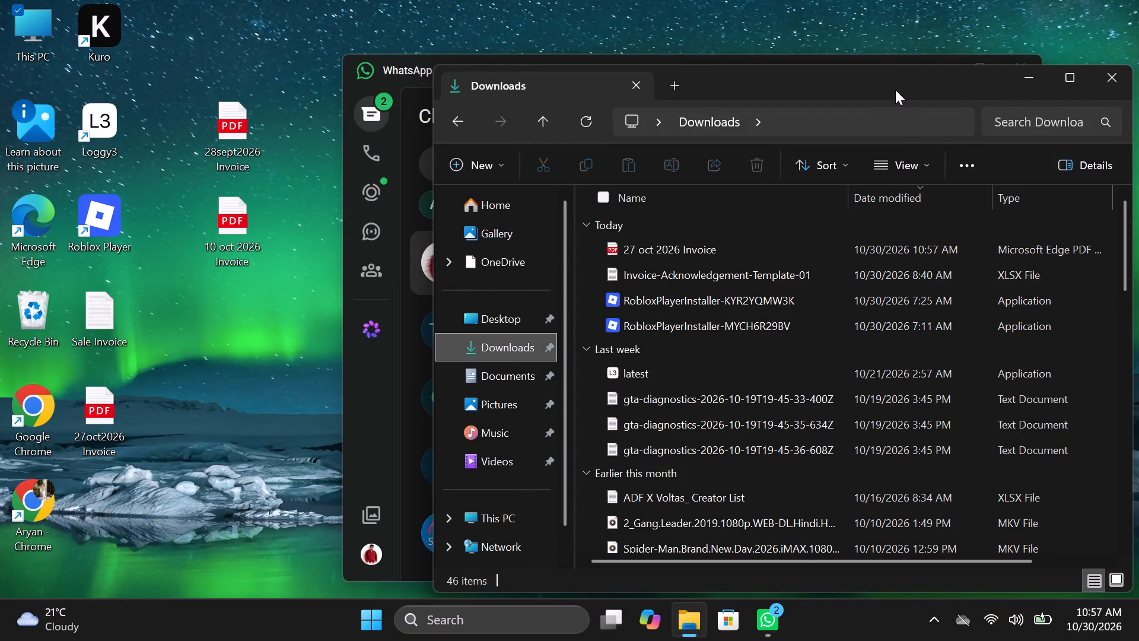
{"action": "left_click_drag", "start_coordinate": [891, 90], "coordinate": [422, 75]}
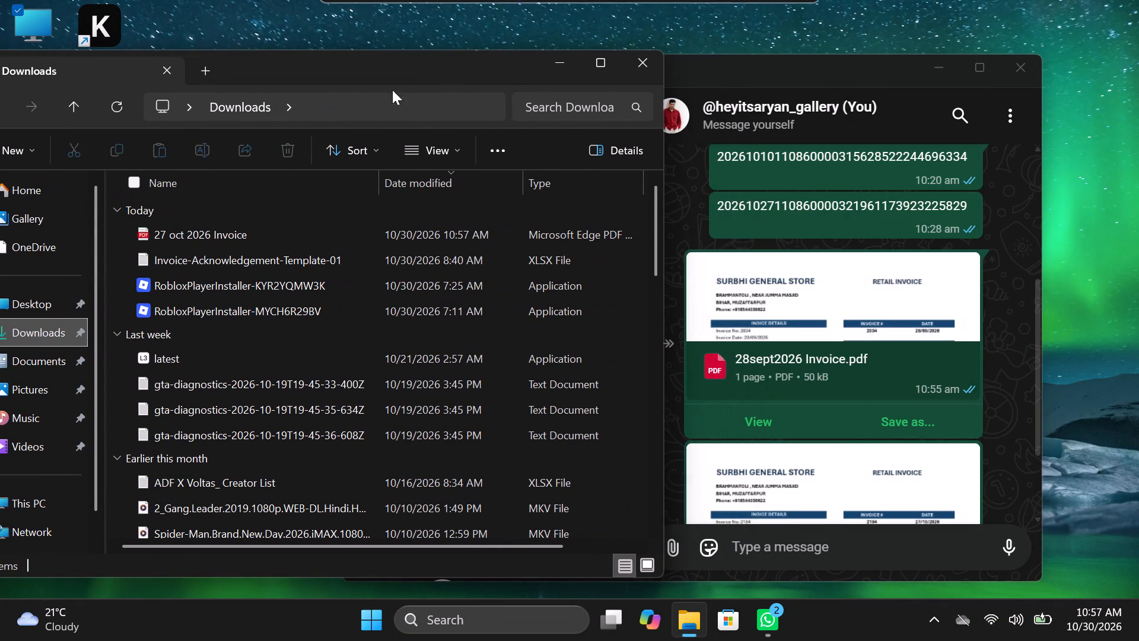
{"action": "left_click_drag", "start_coordinate": [183, 233], "coordinate": [823, 433]}
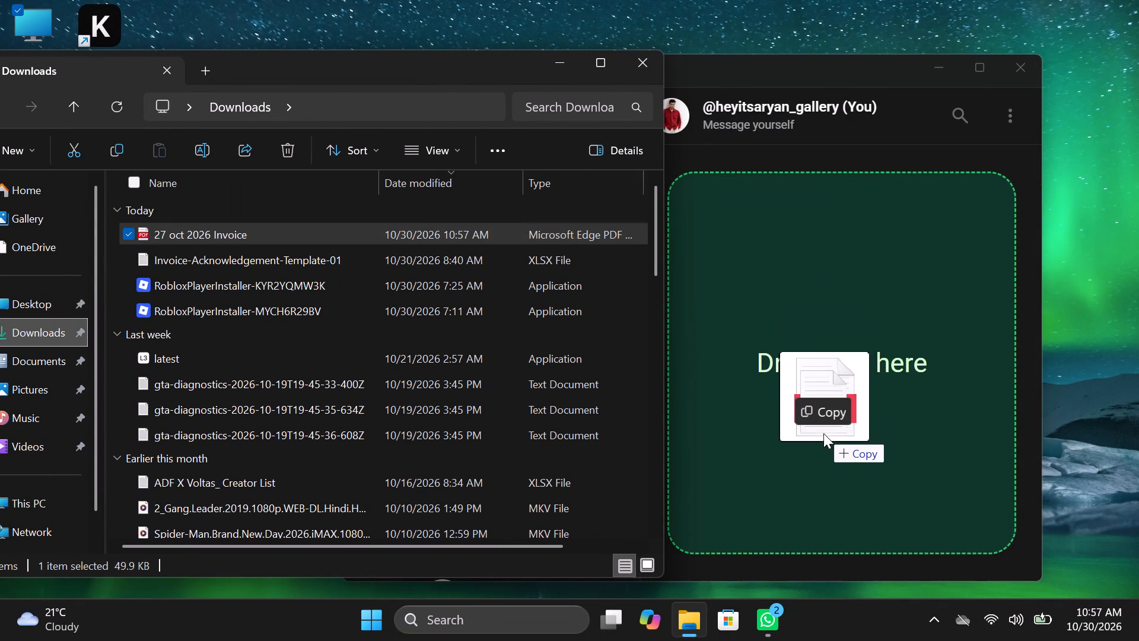
{"action": "left_click_drag", "start_coordinate": [823, 433], "coordinate": [824, 456]}
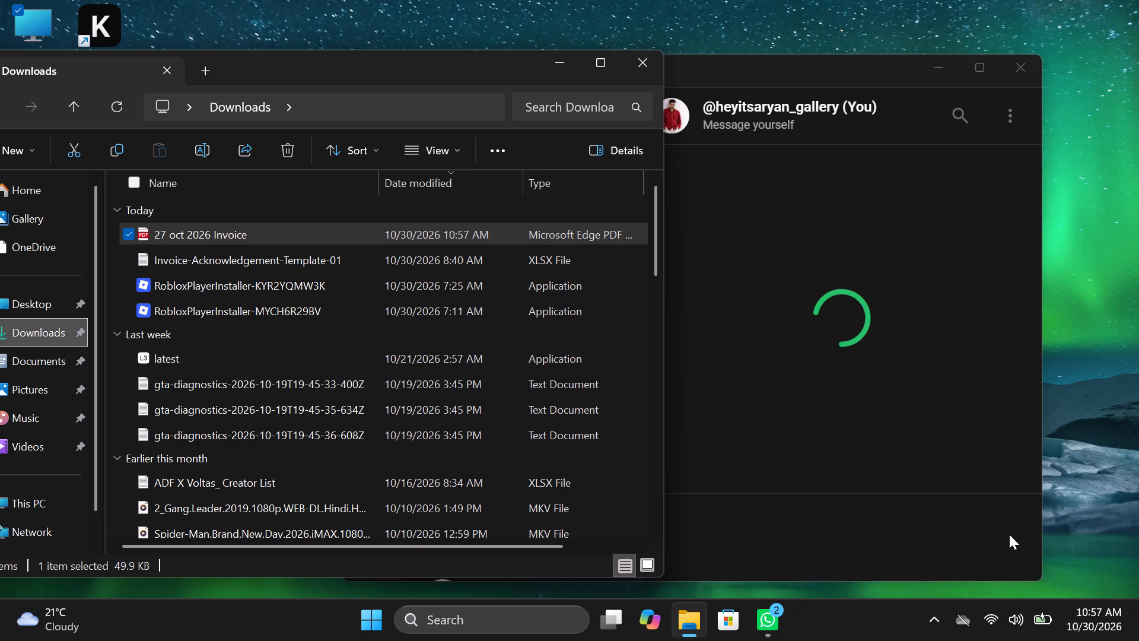
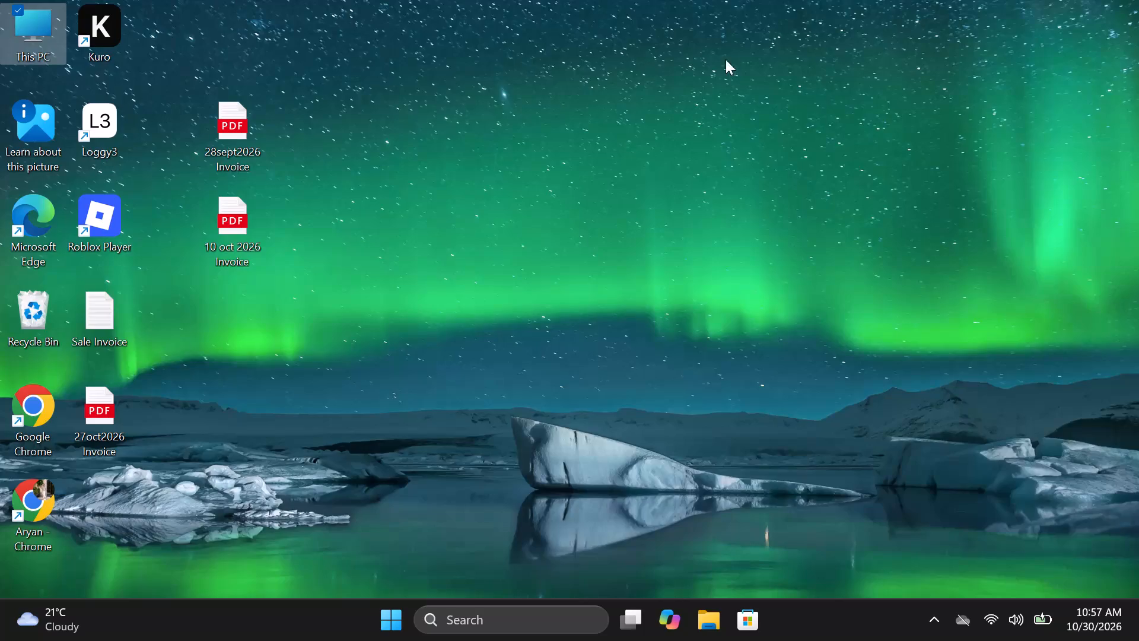
Open the Windows power options for locking, sleeping, shutting down or restarting the computer.
{"action": "left_click", "coordinate": [389, 626]}
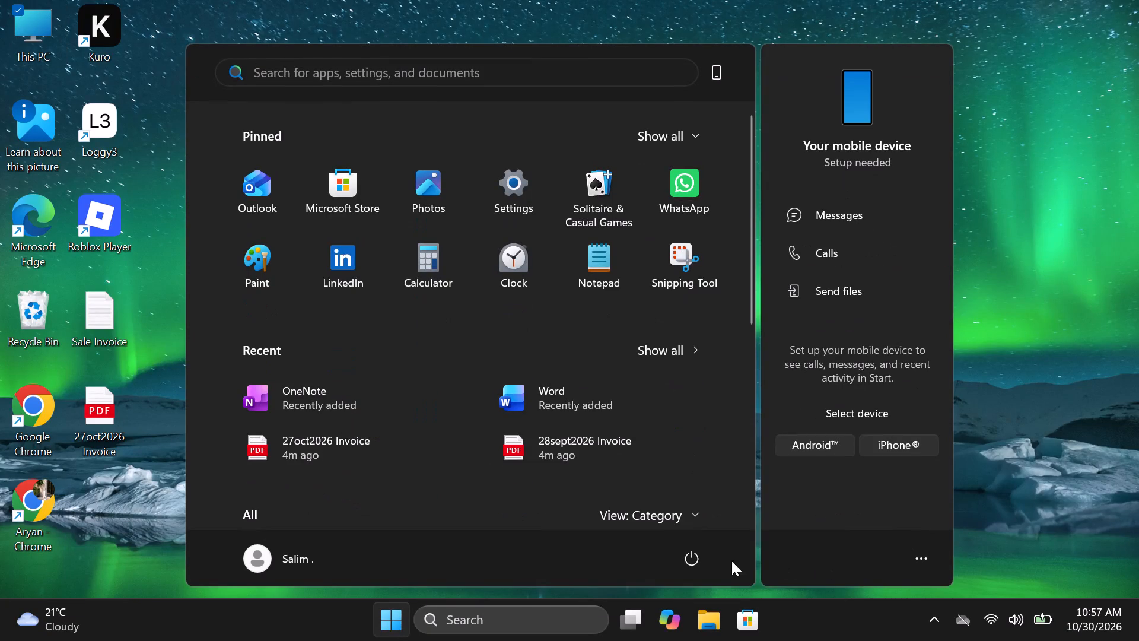
{"action": "left_click", "coordinate": [676, 559]}
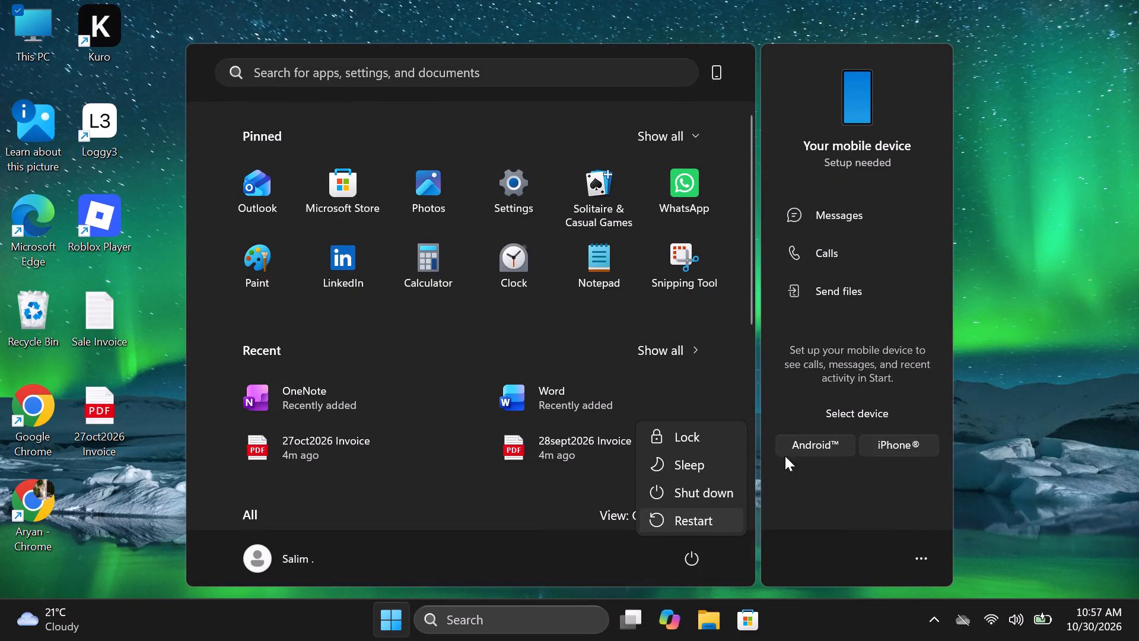